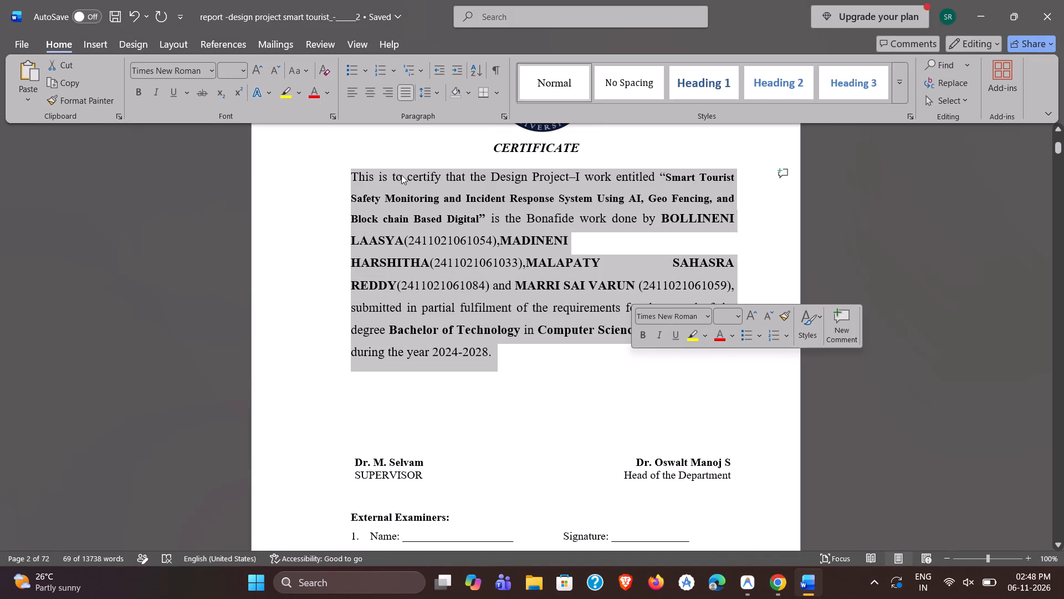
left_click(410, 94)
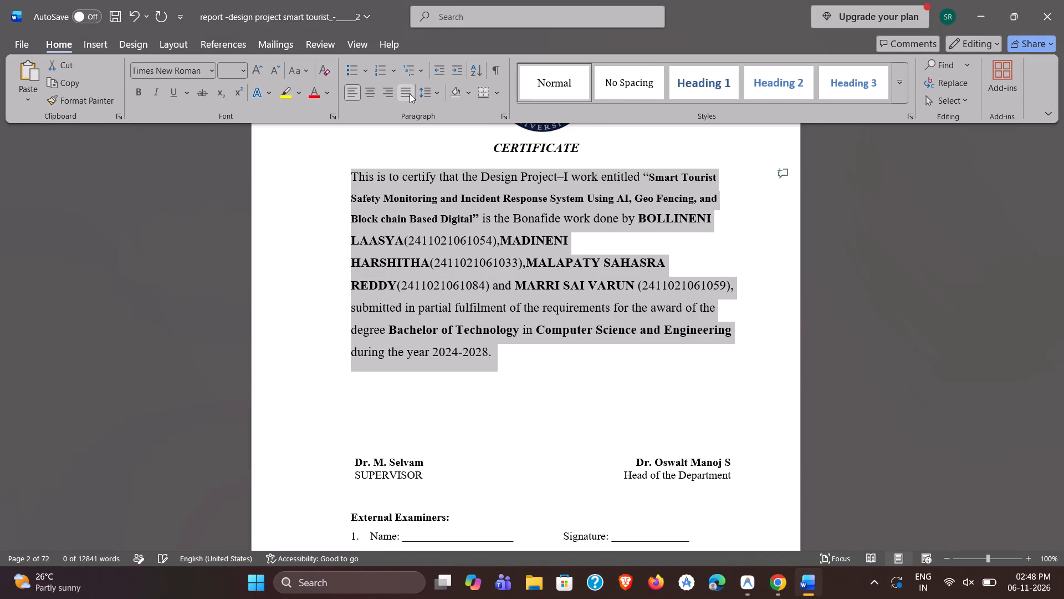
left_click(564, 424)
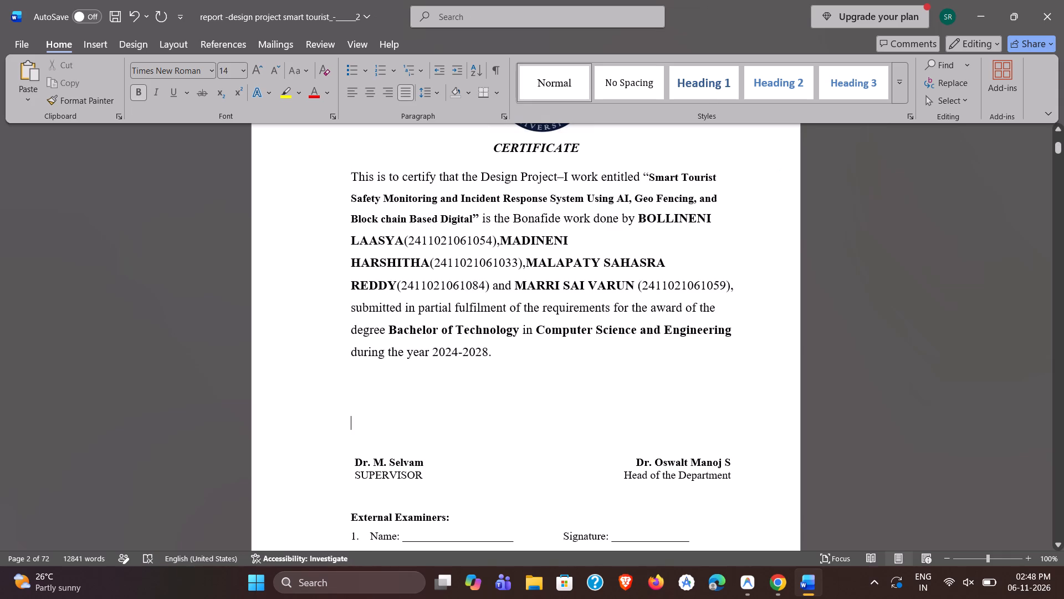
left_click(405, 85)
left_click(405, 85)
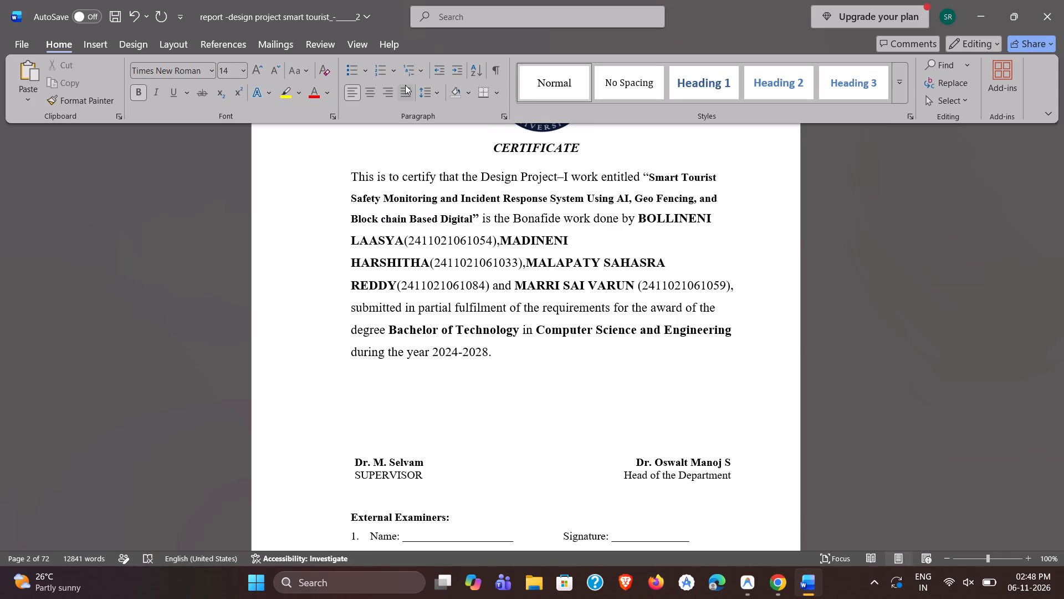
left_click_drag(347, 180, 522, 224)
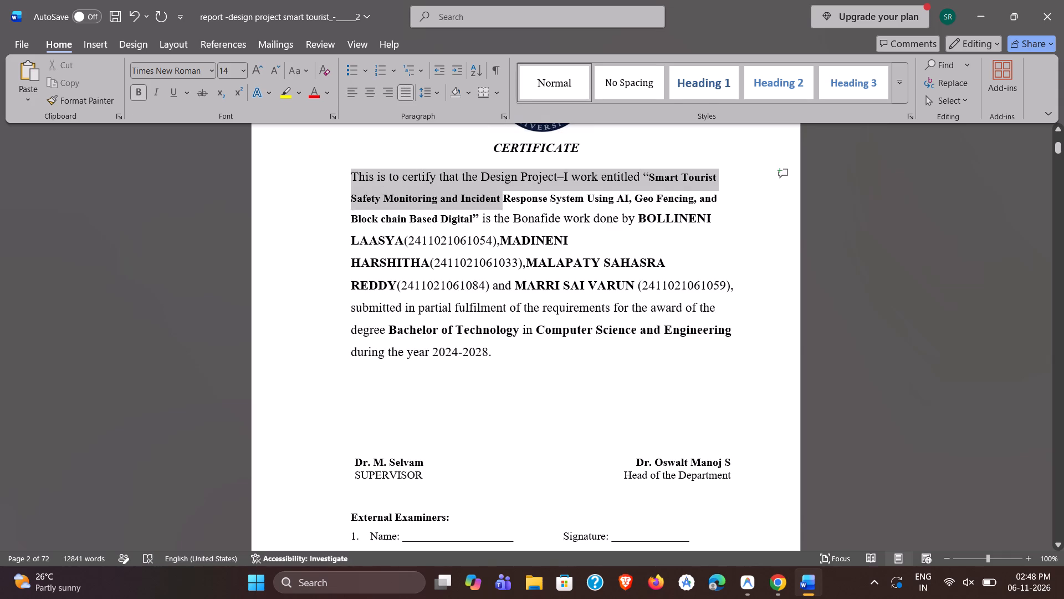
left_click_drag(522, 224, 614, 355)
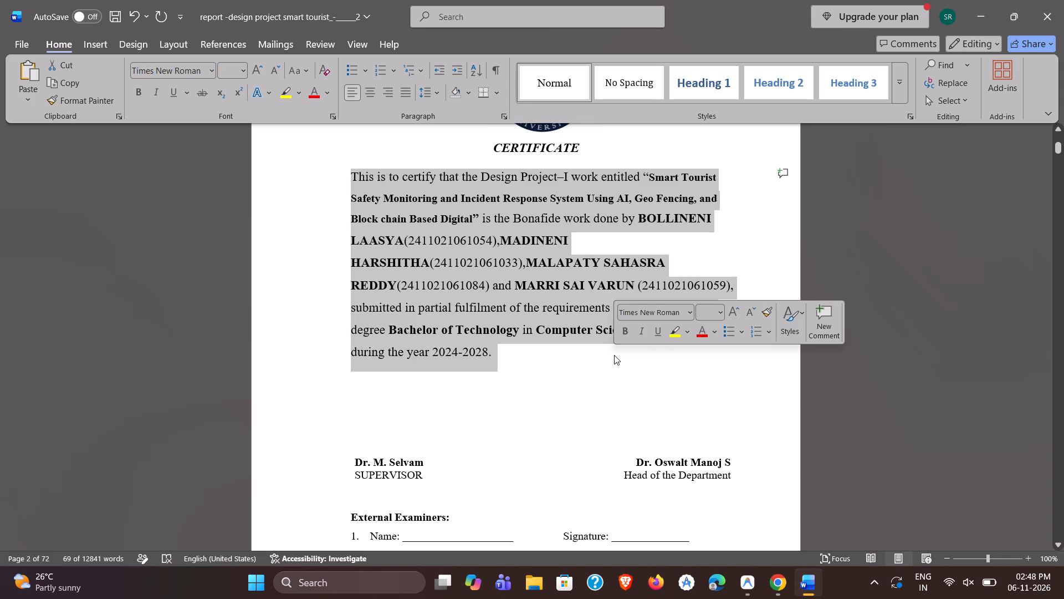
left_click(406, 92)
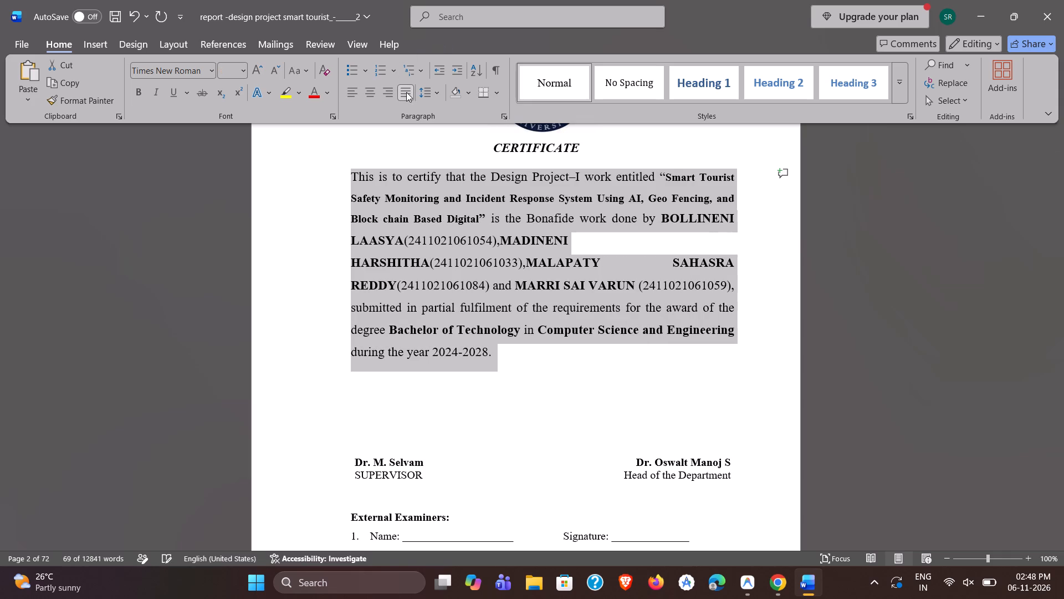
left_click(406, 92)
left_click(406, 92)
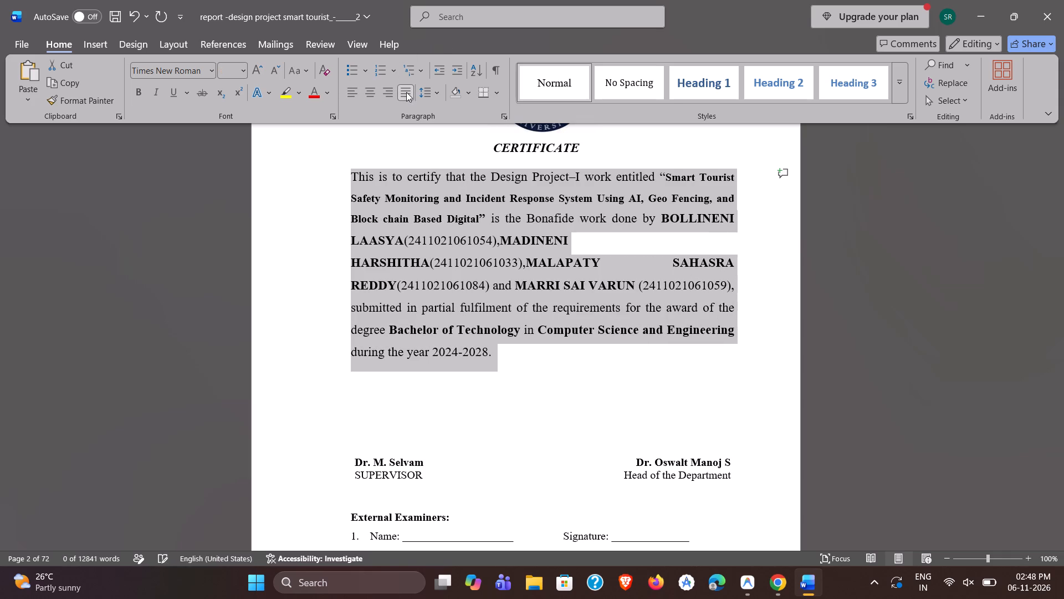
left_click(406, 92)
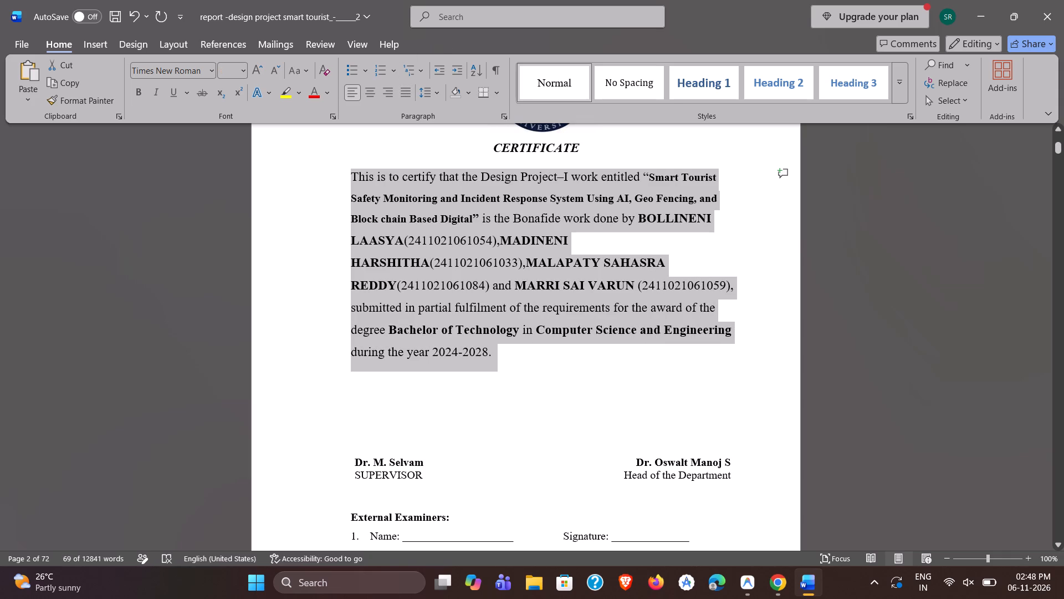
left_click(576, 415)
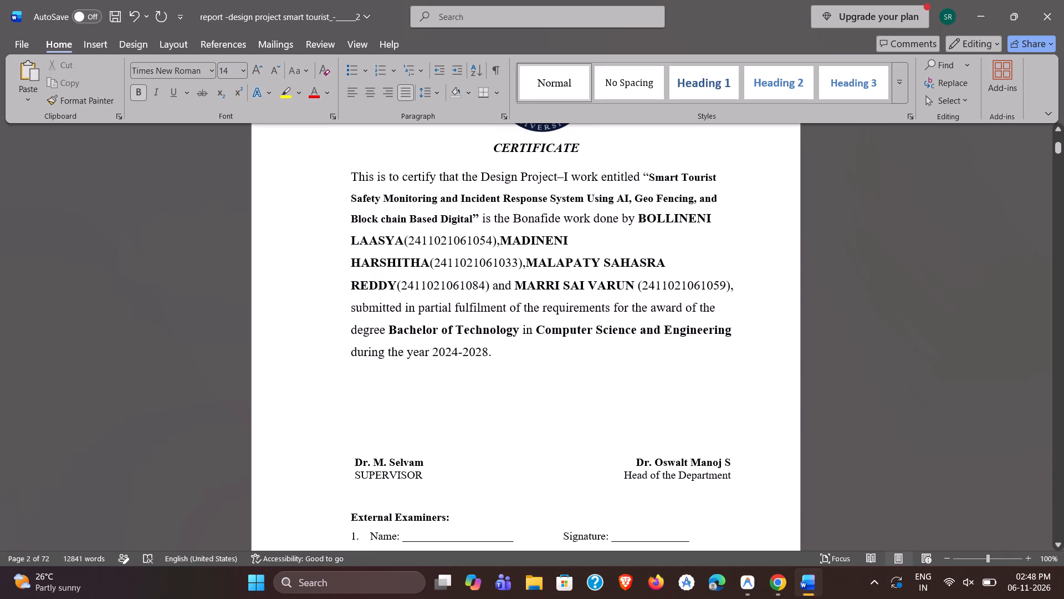
In the certificate paragraph, insert a space before the second student's name and before the first three students' bracketed registration numbers.
left_click(501, 242)
key("space")
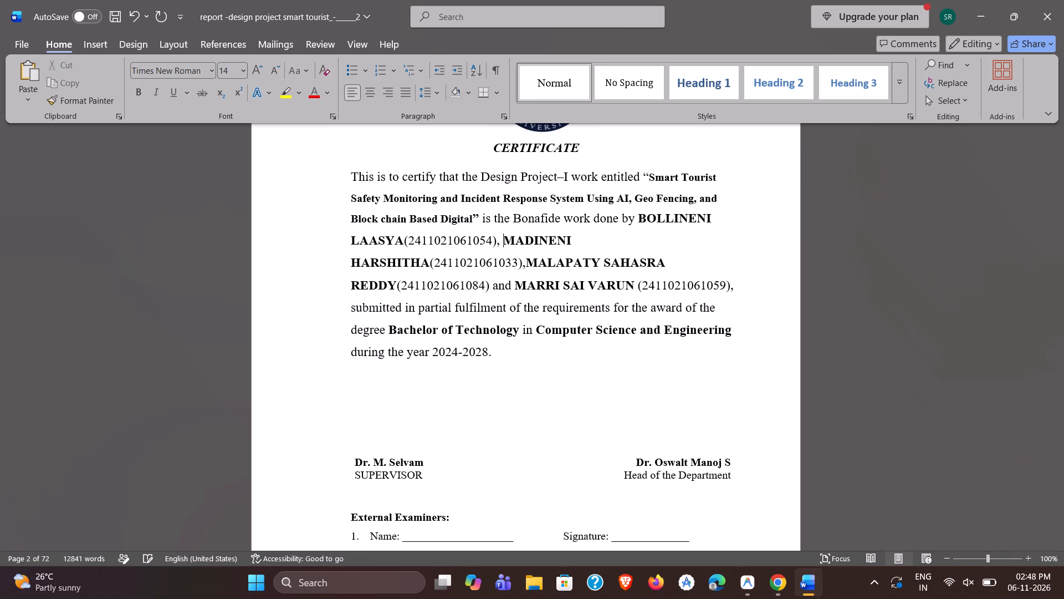
left_click(404, 237)
key("space")
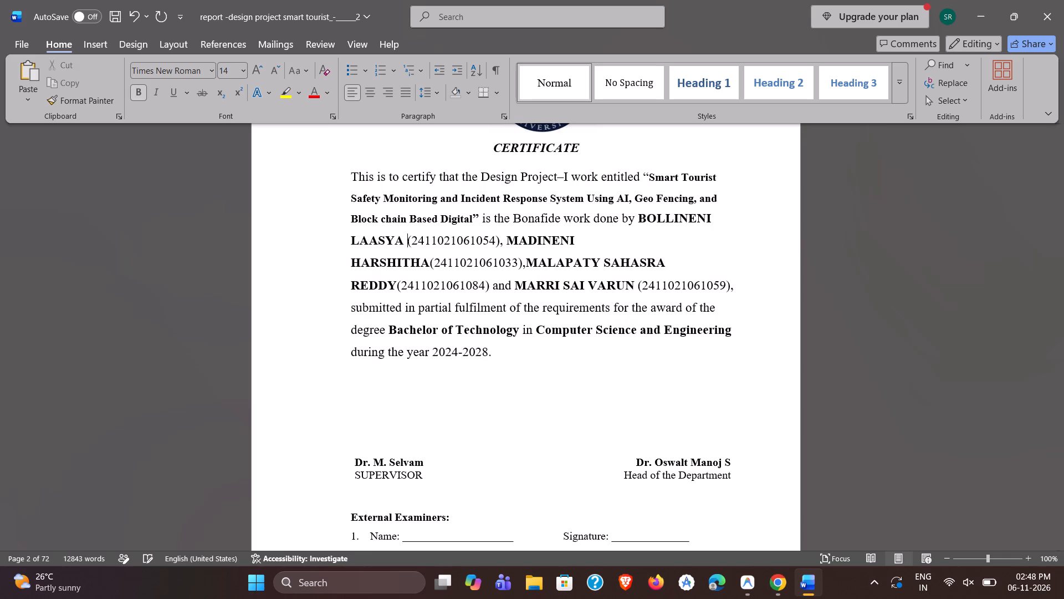
left_click(427, 261)
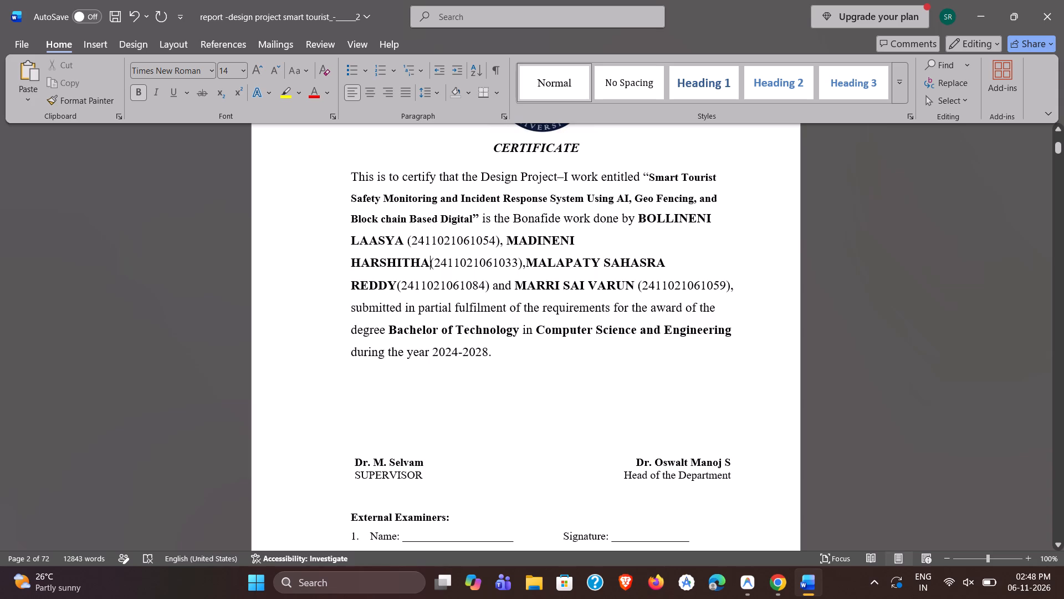
key("space")
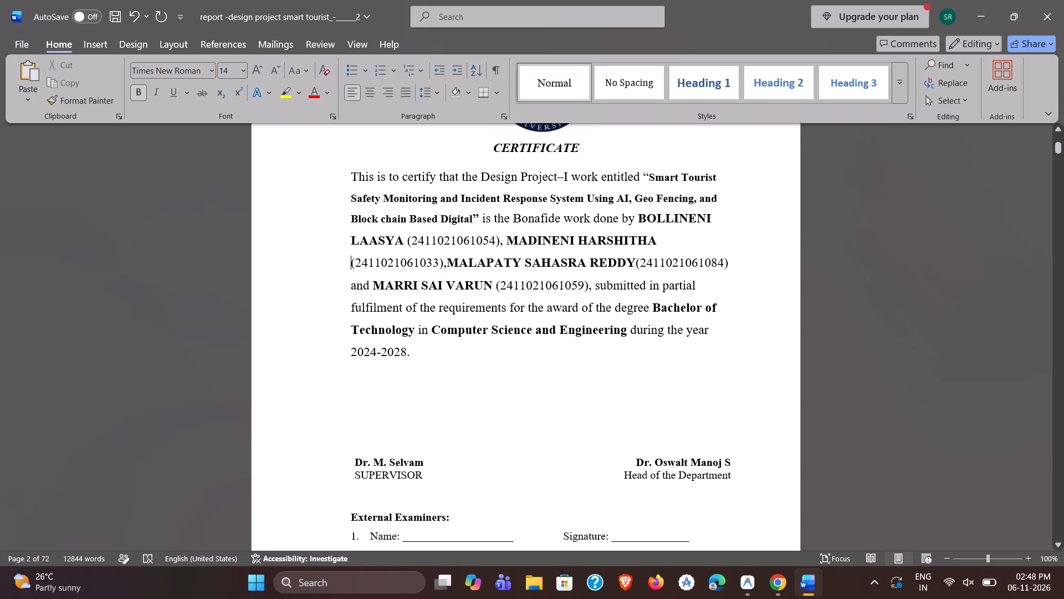
left_click(632, 263)
key("space")
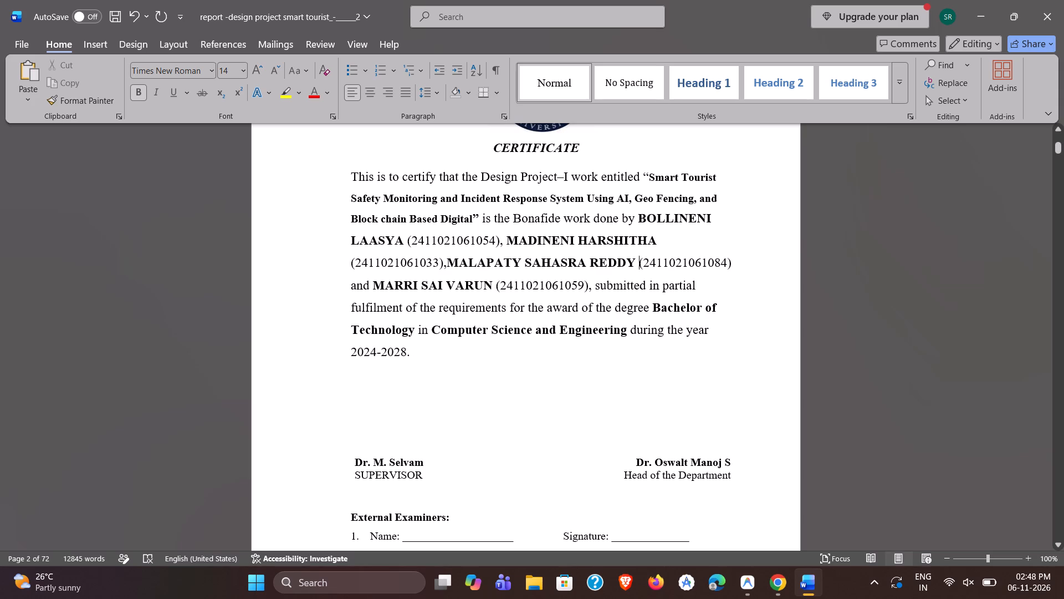
Justify the entire certificate paragraph, from "This is to certify" to the year 2024-2028.
left_click_drag(346, 173, 648, 332)
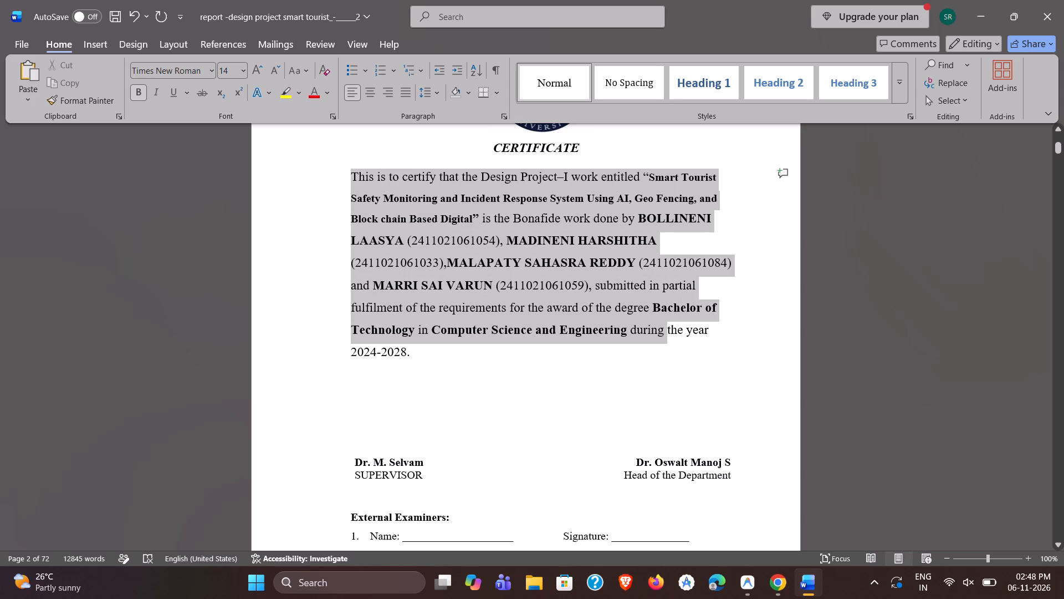
left_click_drag(648, 332, 694, 349)
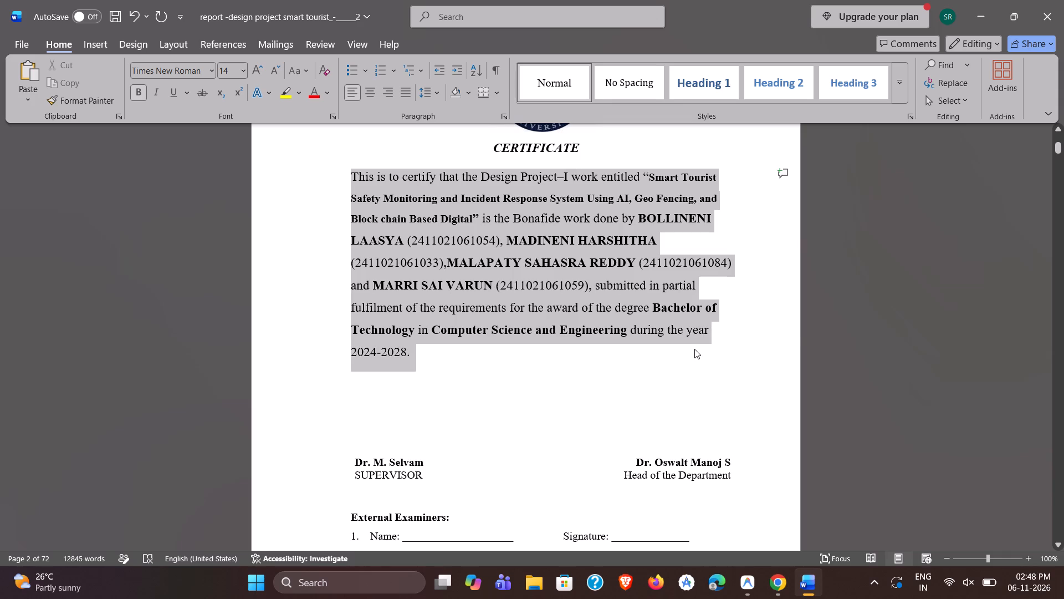
left_click(402, 90)
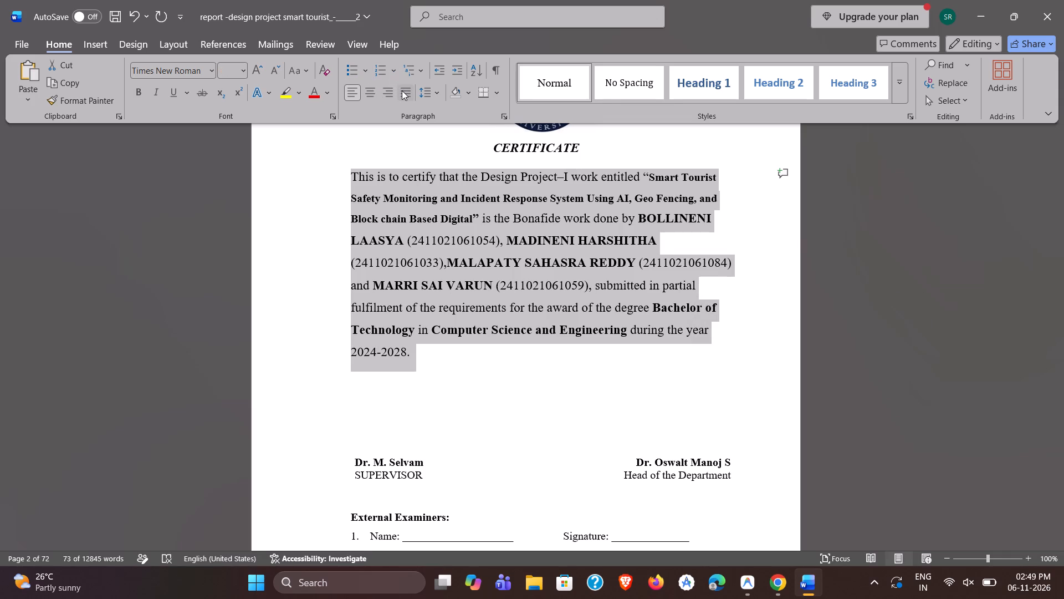
left_click(493, 370)
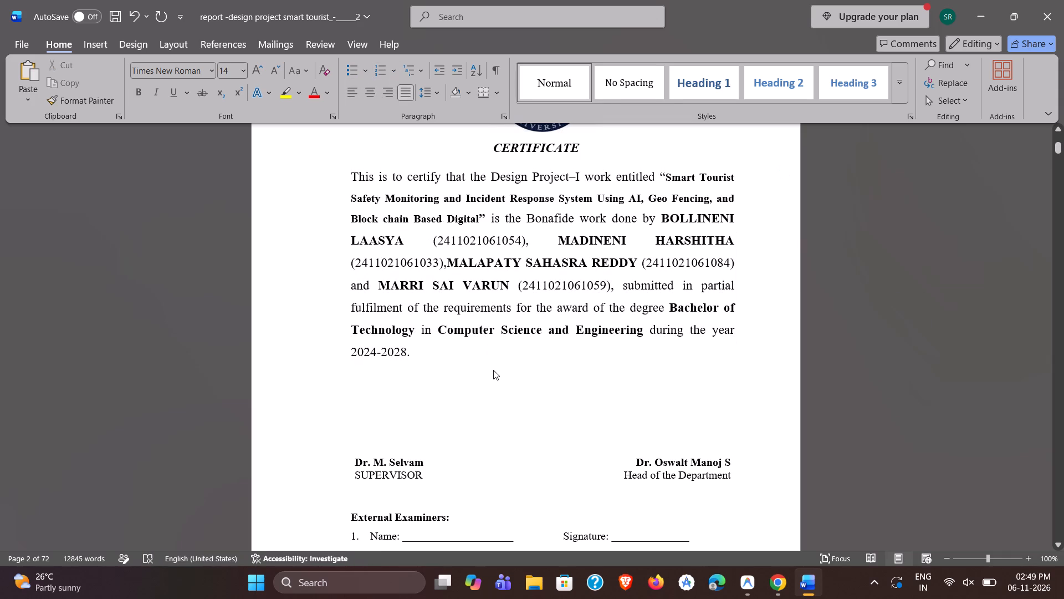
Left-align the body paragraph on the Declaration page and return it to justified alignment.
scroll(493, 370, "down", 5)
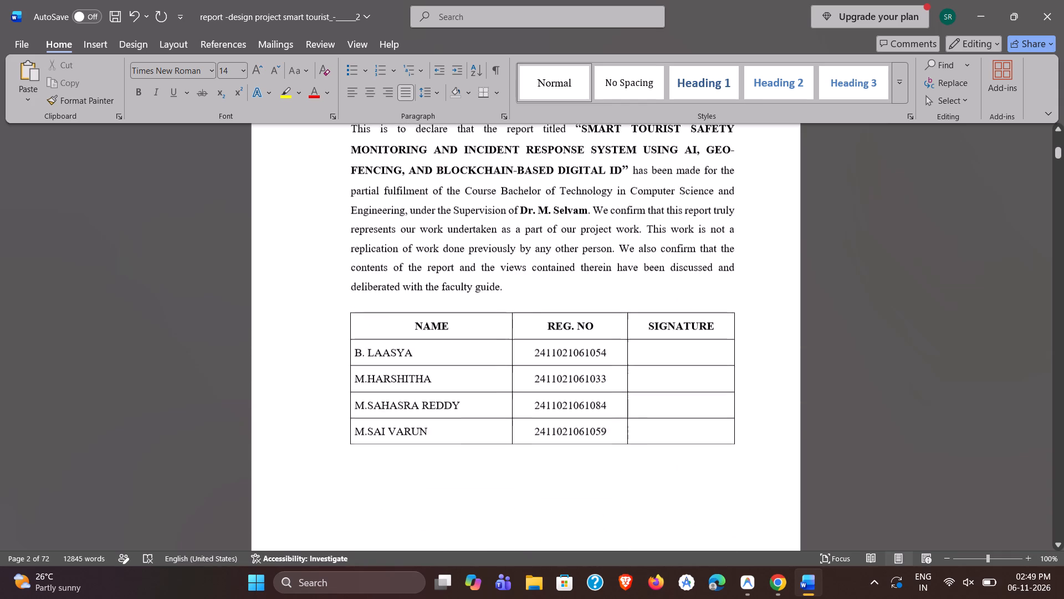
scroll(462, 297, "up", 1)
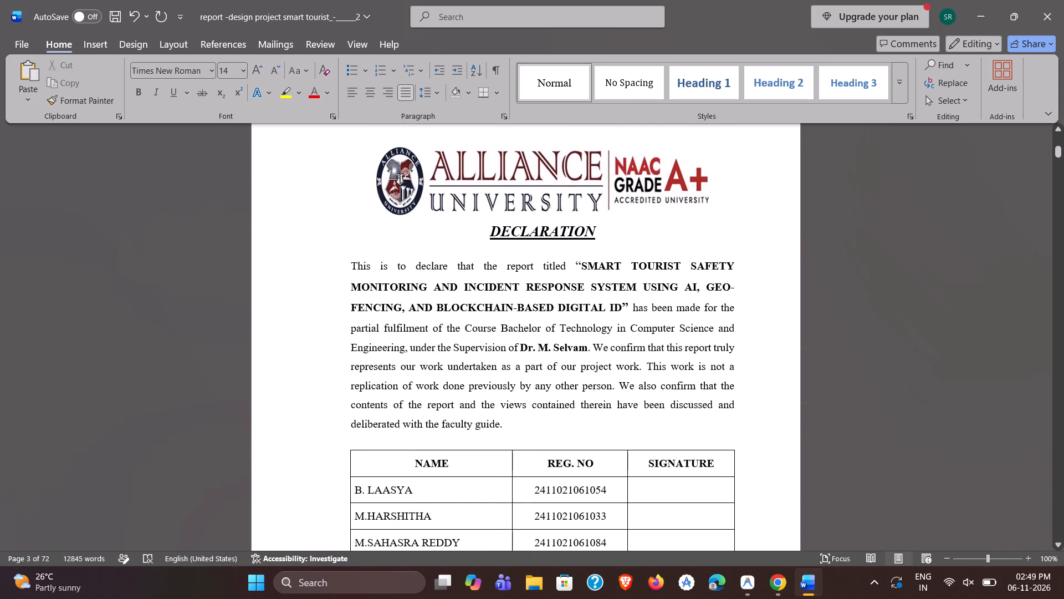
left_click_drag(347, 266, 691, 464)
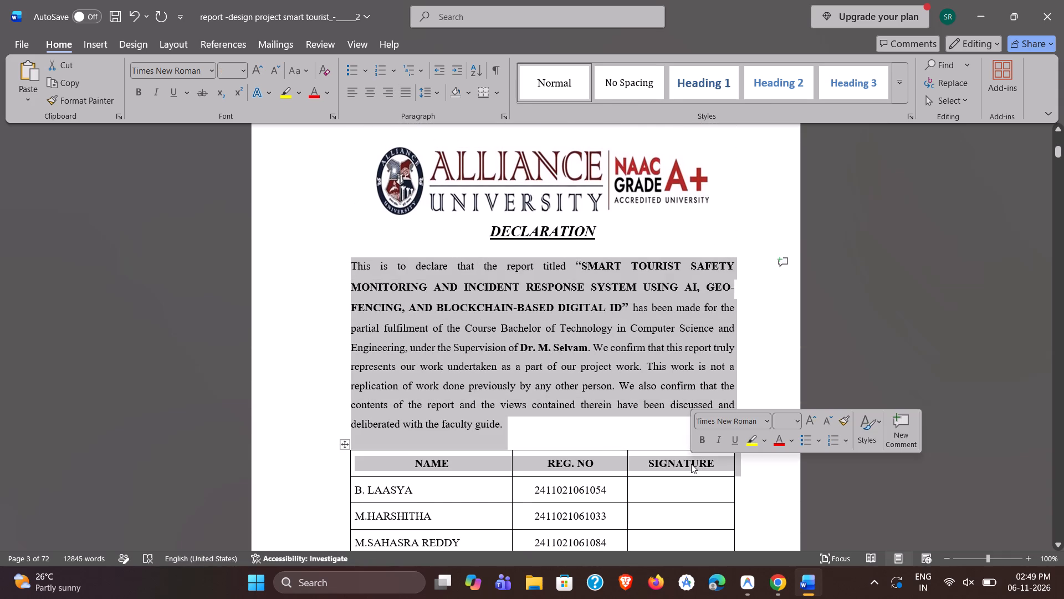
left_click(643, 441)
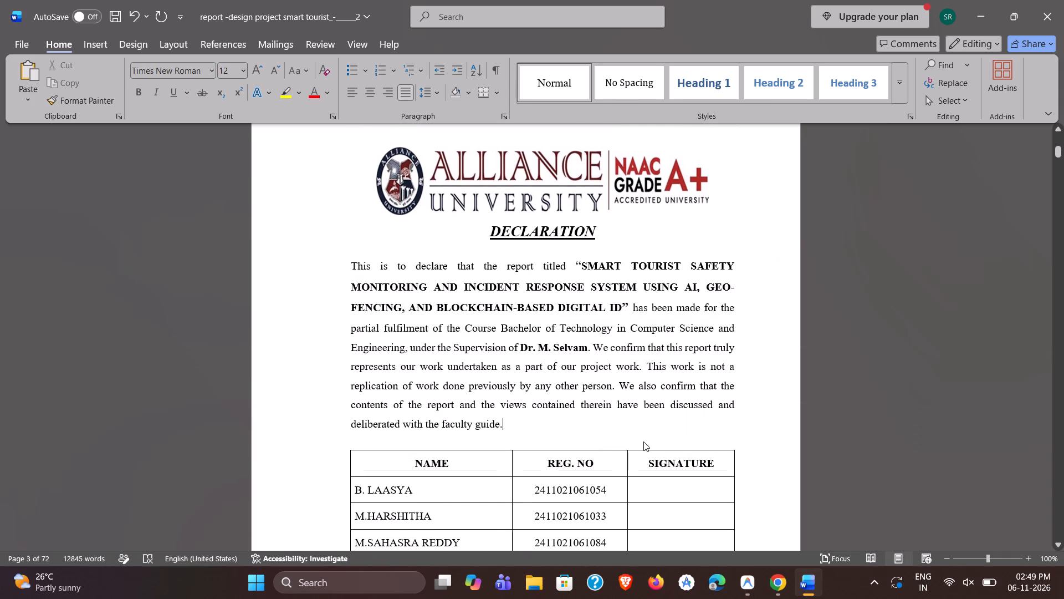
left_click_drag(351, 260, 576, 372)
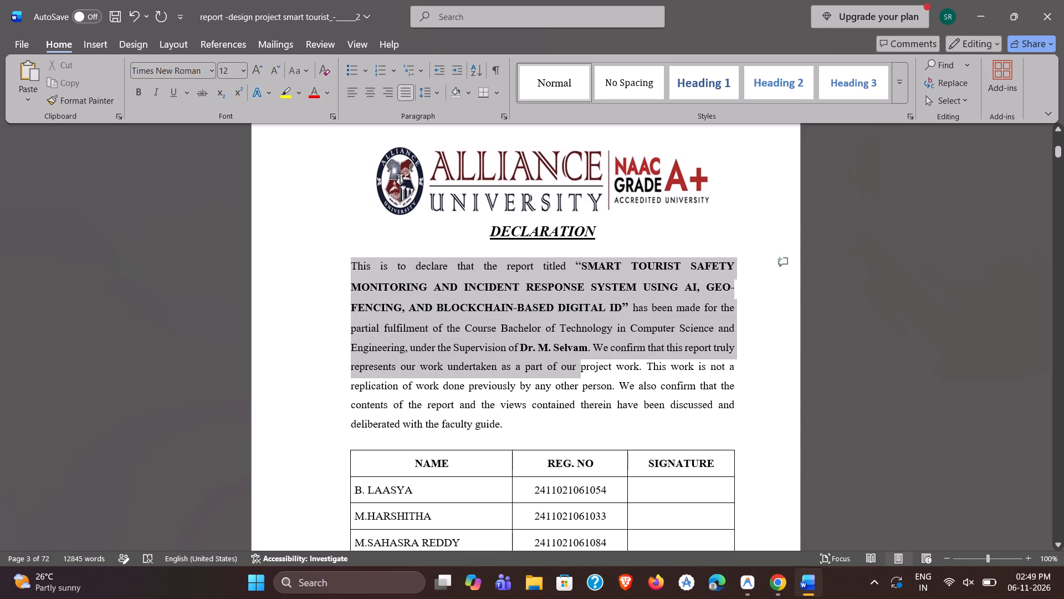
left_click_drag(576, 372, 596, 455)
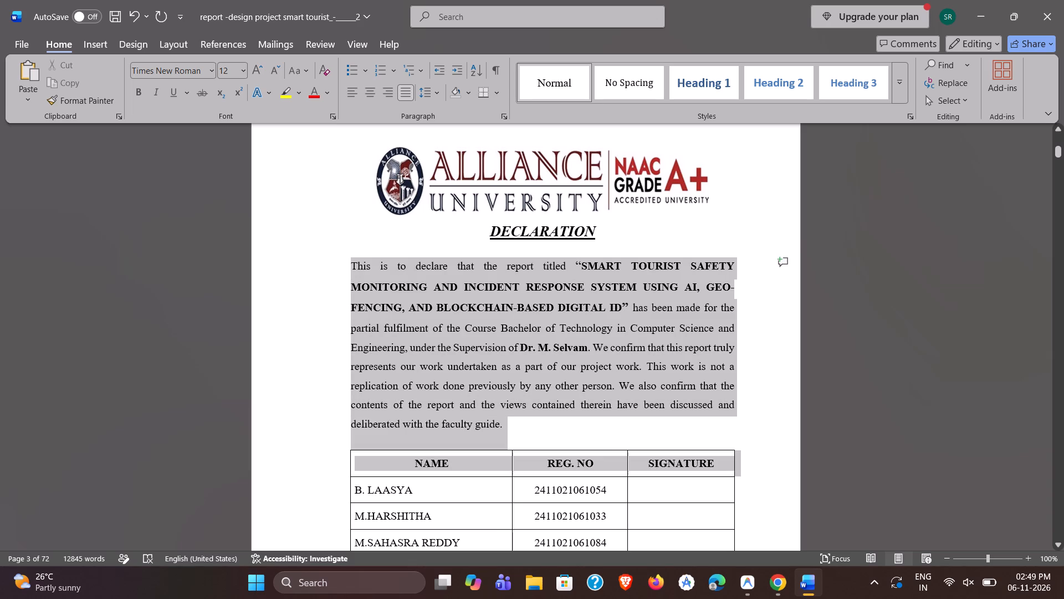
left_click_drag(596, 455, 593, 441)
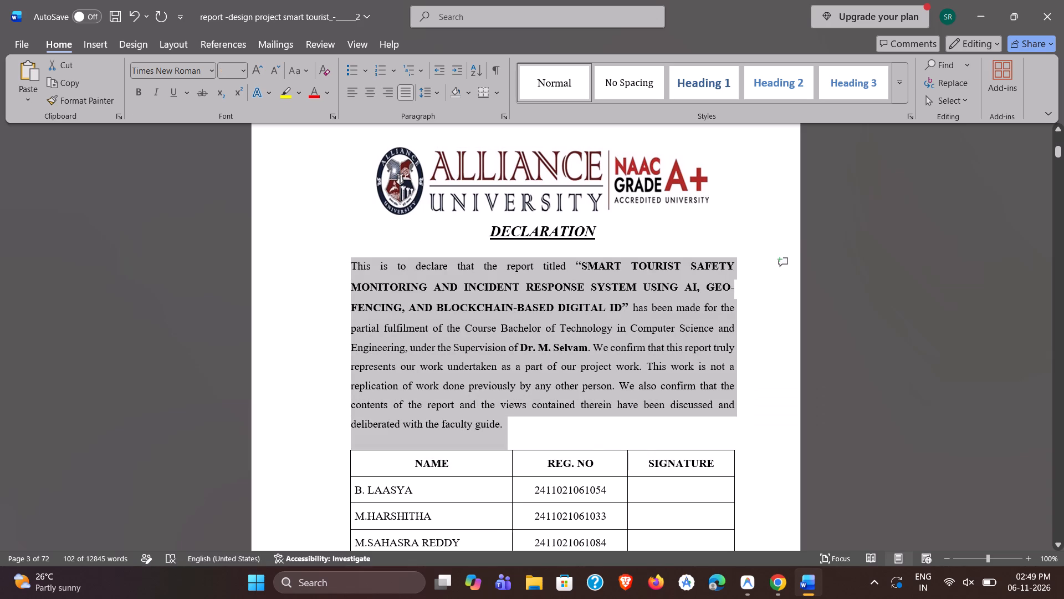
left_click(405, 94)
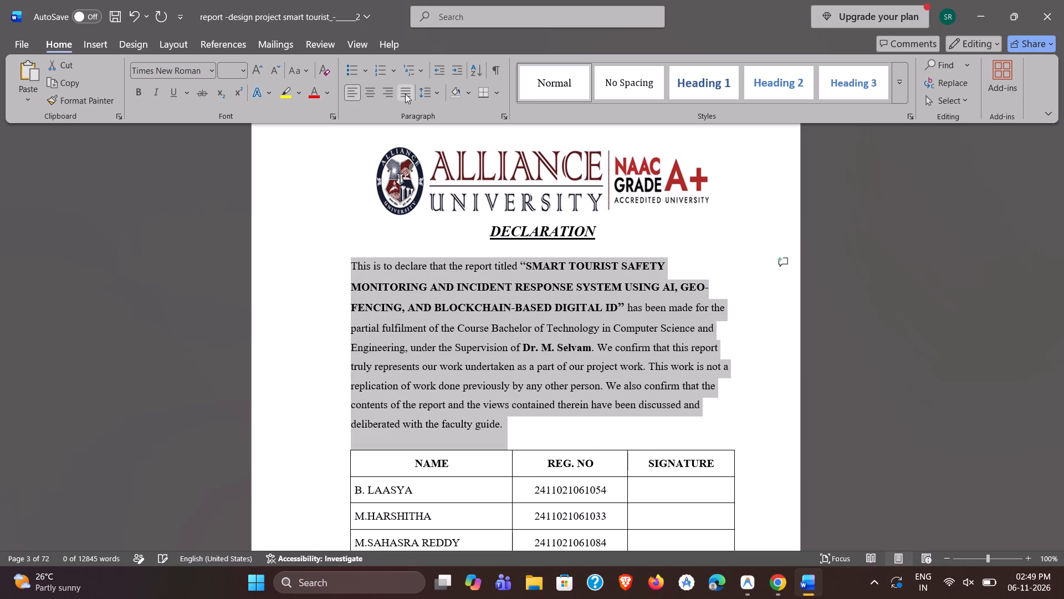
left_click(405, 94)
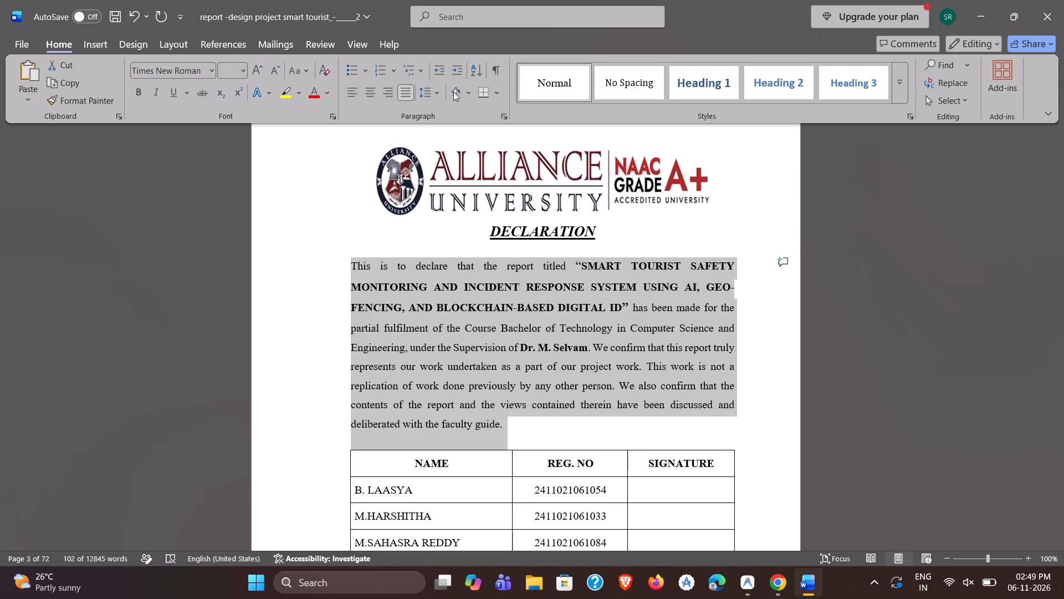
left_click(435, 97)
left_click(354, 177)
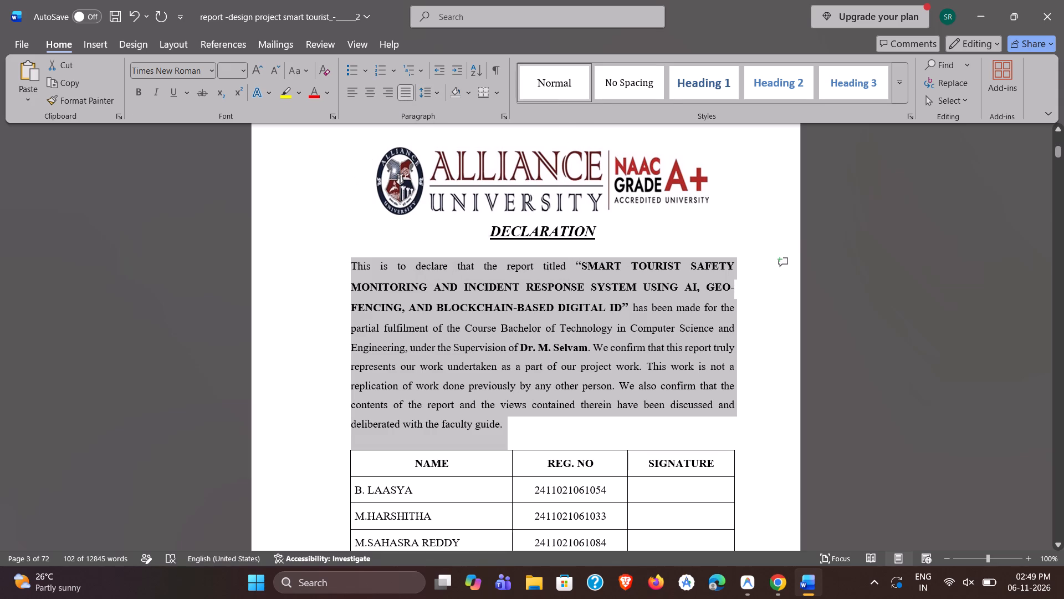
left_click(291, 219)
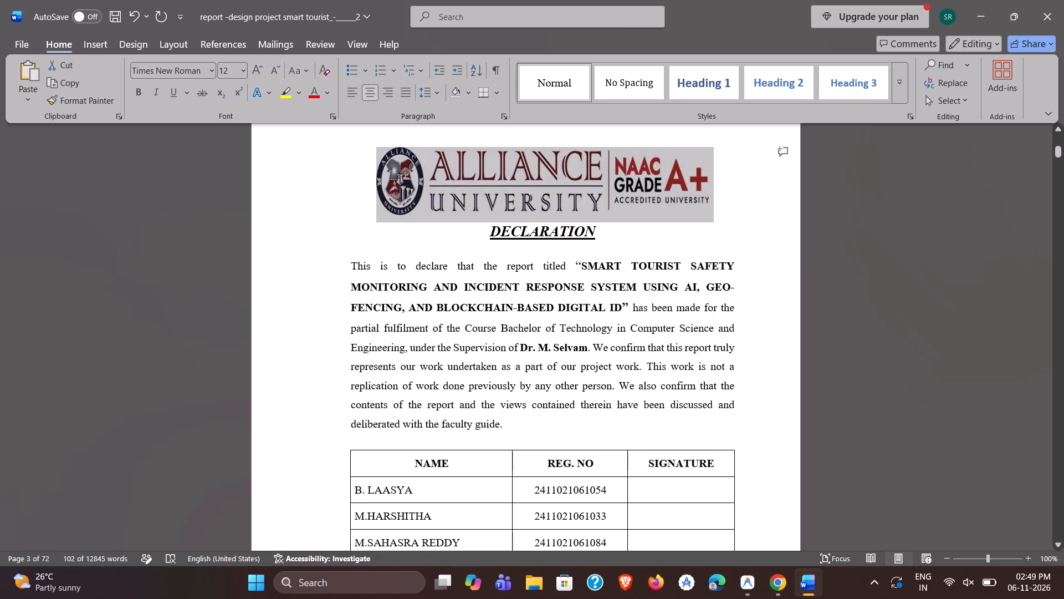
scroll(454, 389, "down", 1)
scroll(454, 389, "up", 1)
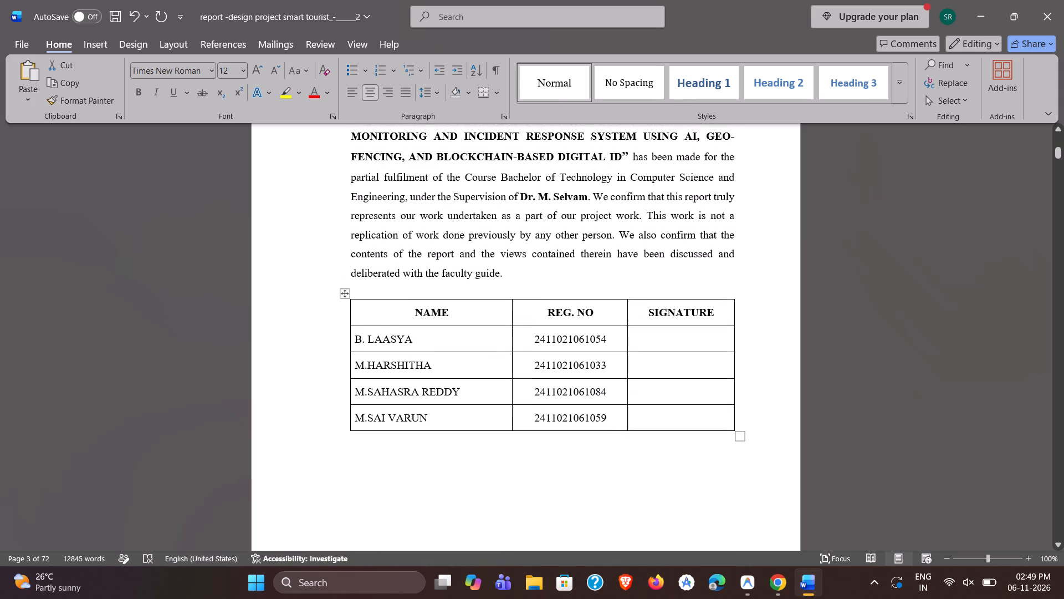
Review the Declaration page and the Acknowledgement text of the smart tourist report.
scroll(454, 389, "up", 1)
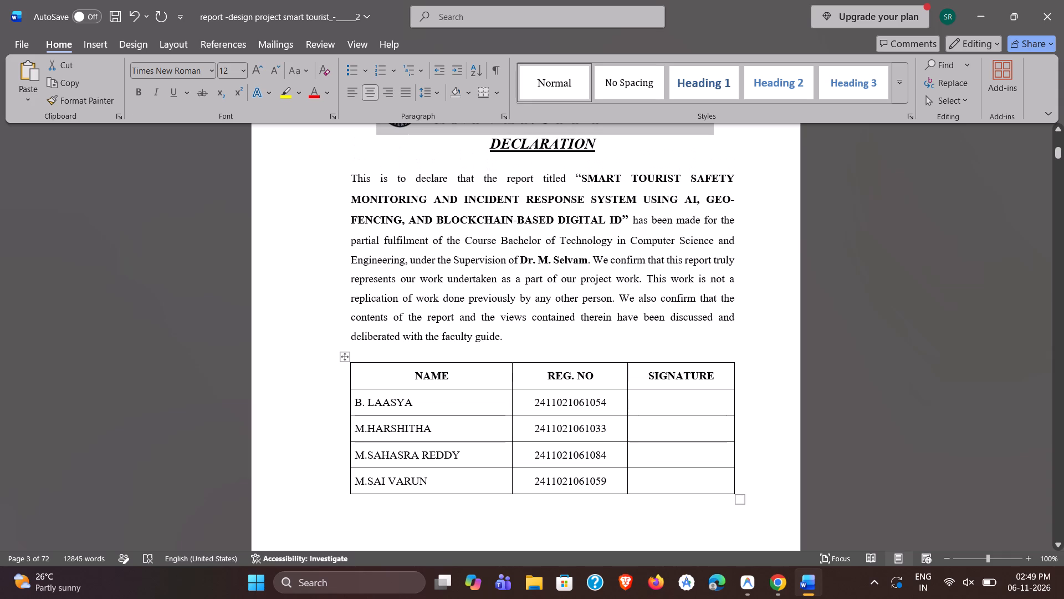
scroll(517, 272, "down", 1)
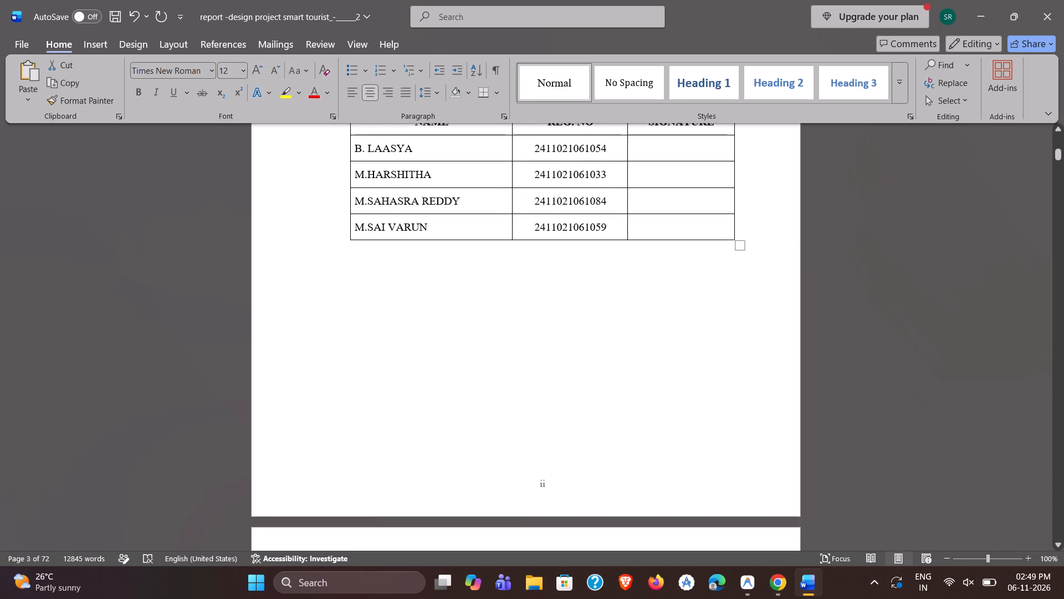
scroll(443, 234, "down", 1)
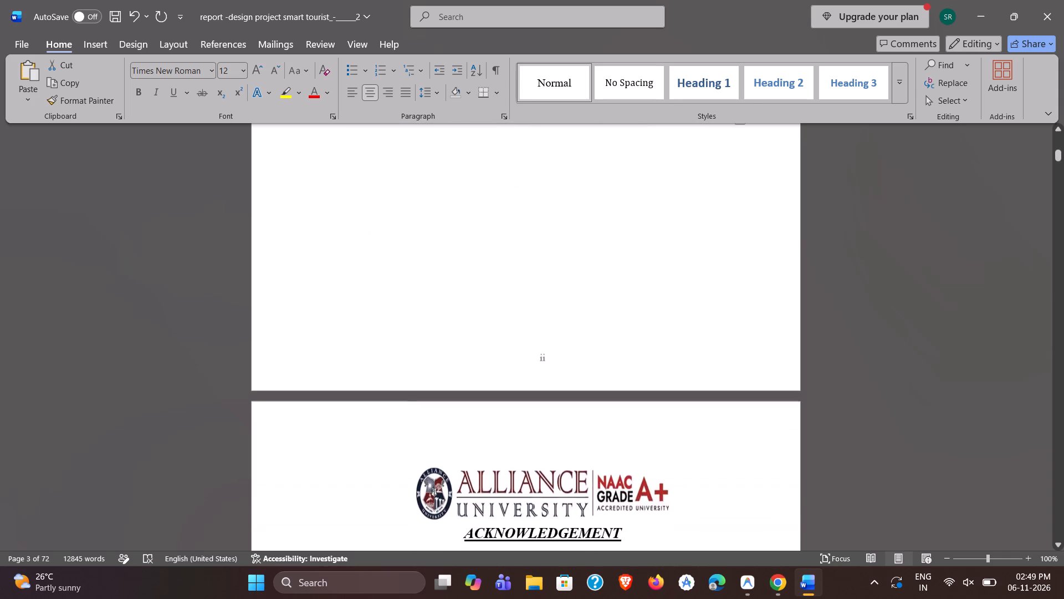
scroll(443, 234, "down", 4)
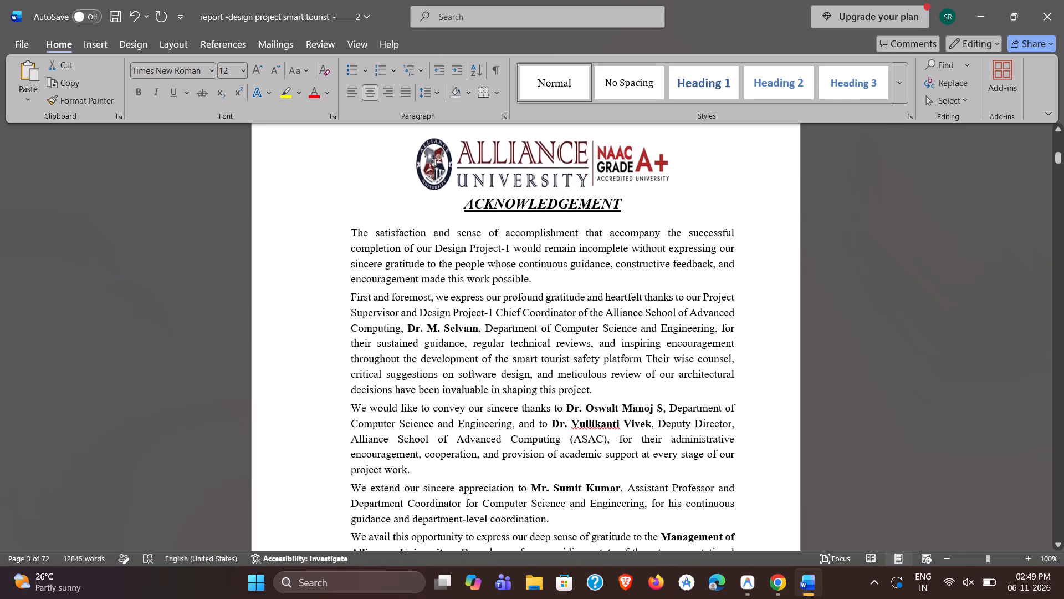
scroll(443, 234, "down", 1)
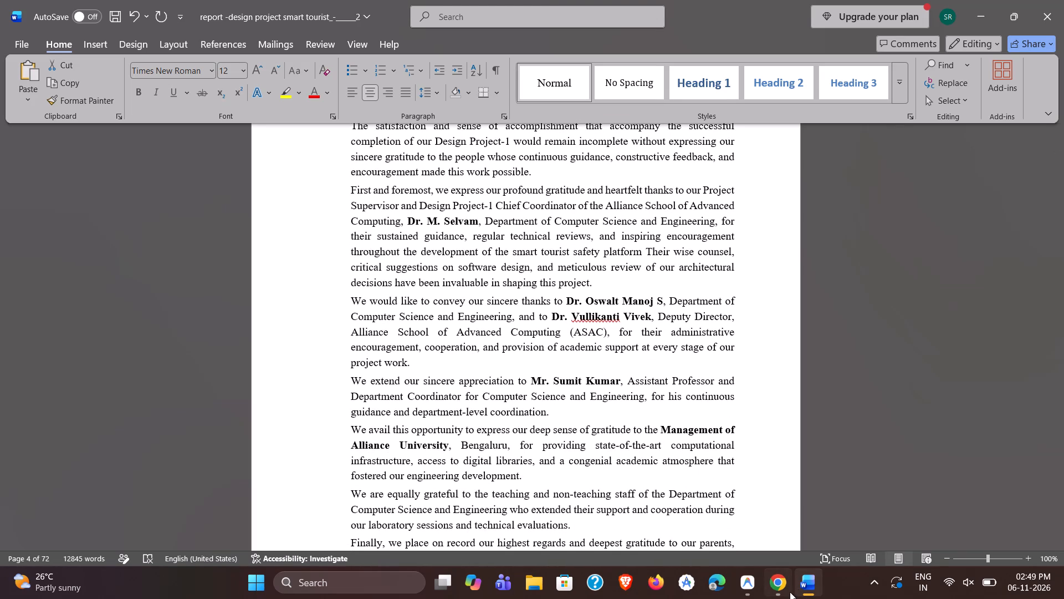
Open the humanized_ReadySphere_Design_Project_1_Report_123 document and compare its front pages, up to the Acknowledgement, with the smart tourist report.
left_click(540, 593)
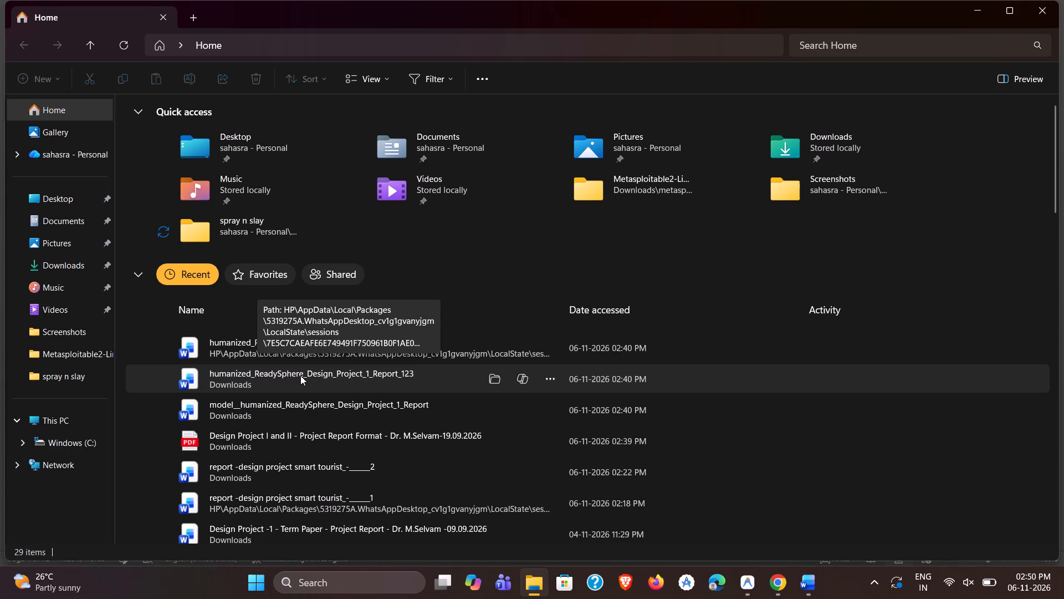
double_click(378, 375)
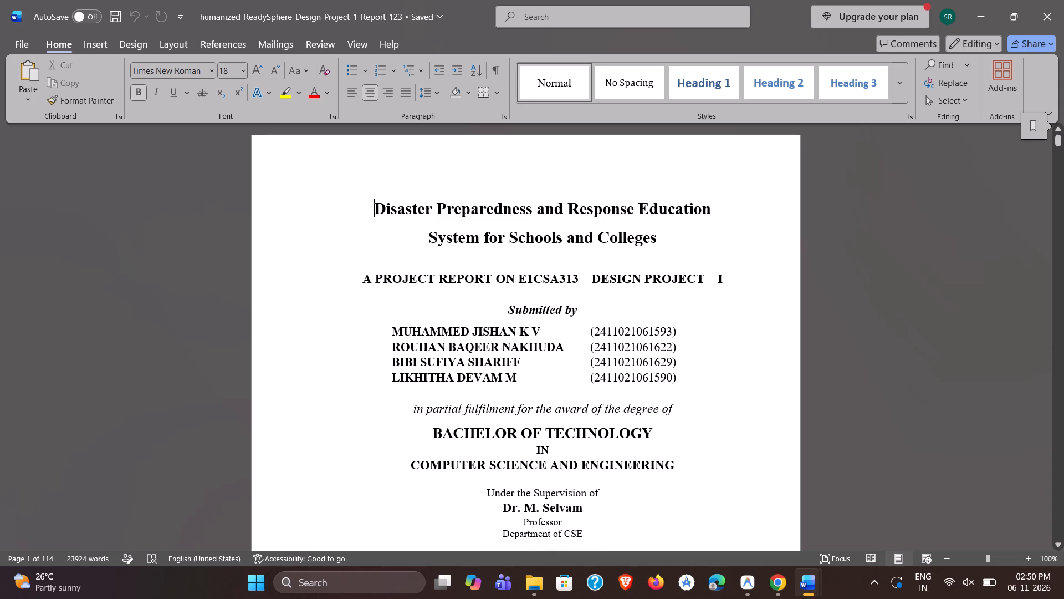
scroll(603, 354, "down", 7)
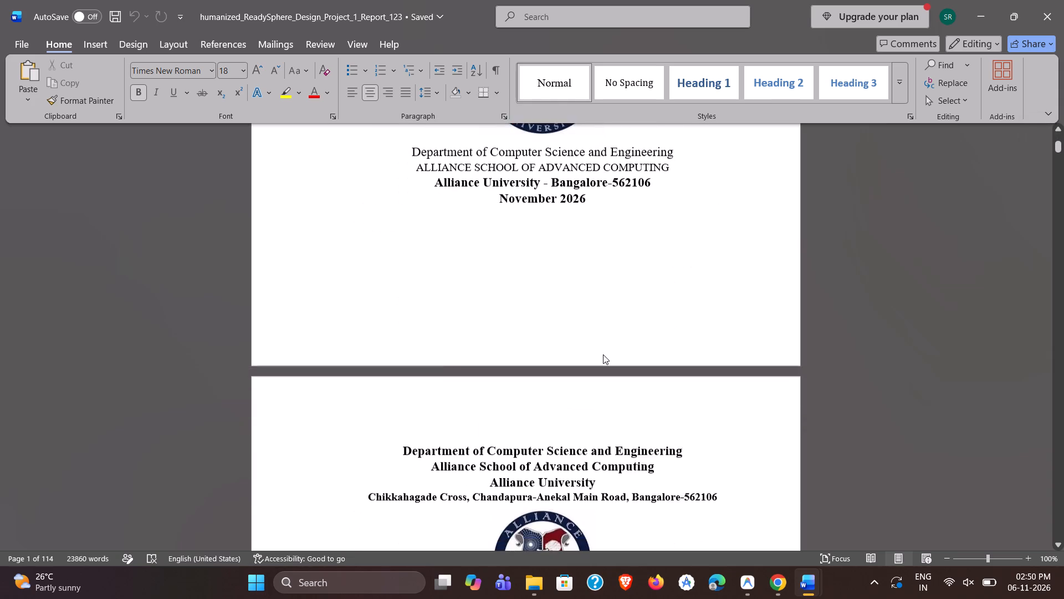
scroll(603, 354, "down", 8)
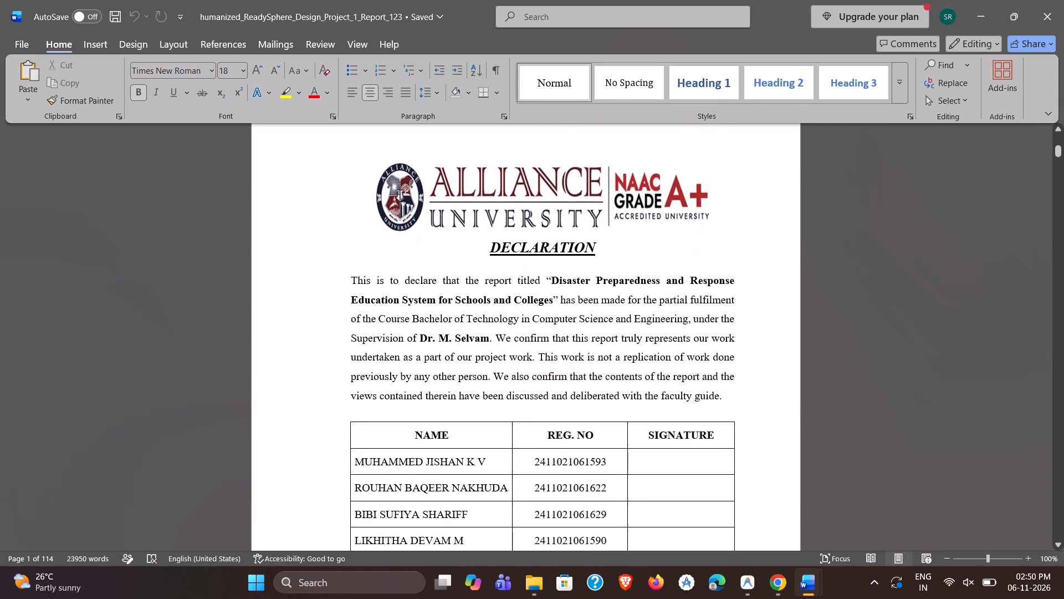
scroll(603, 354, "down", 4)
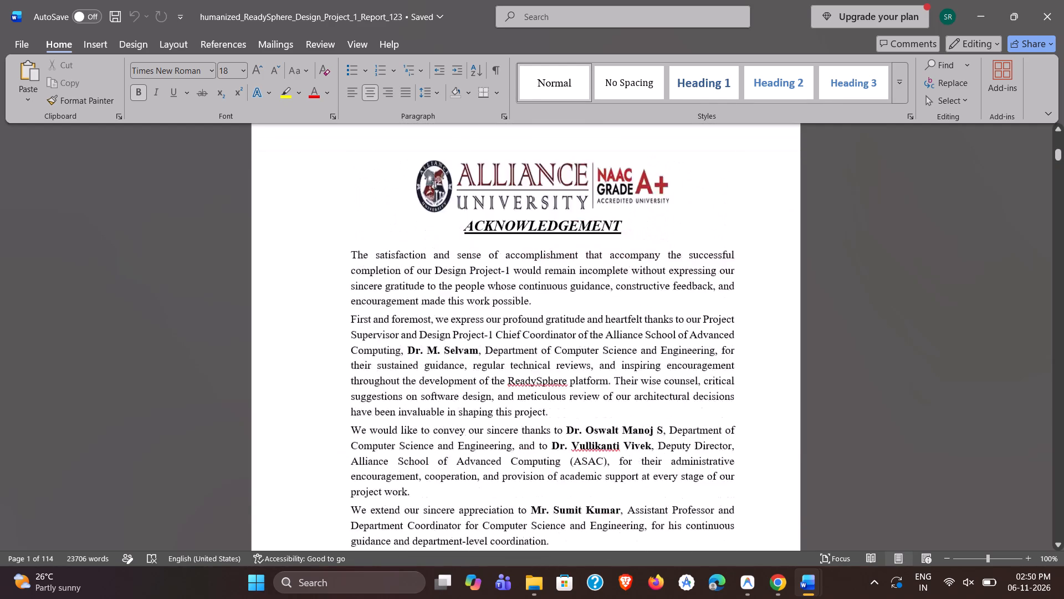
scroll(603, 354, "down", 1)
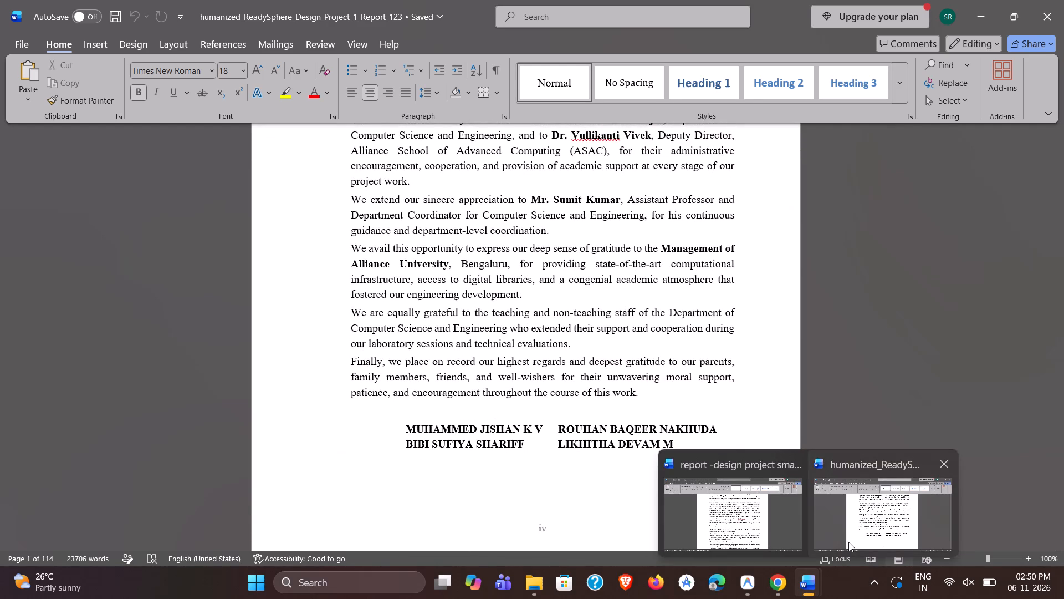
left_click(761, 526)
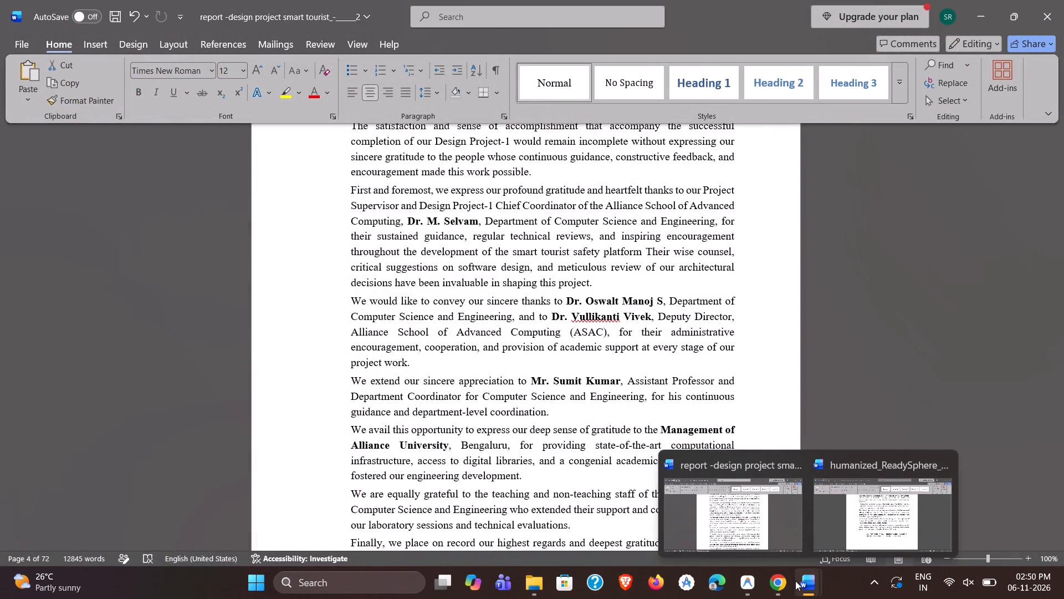
left_click(863, 526)
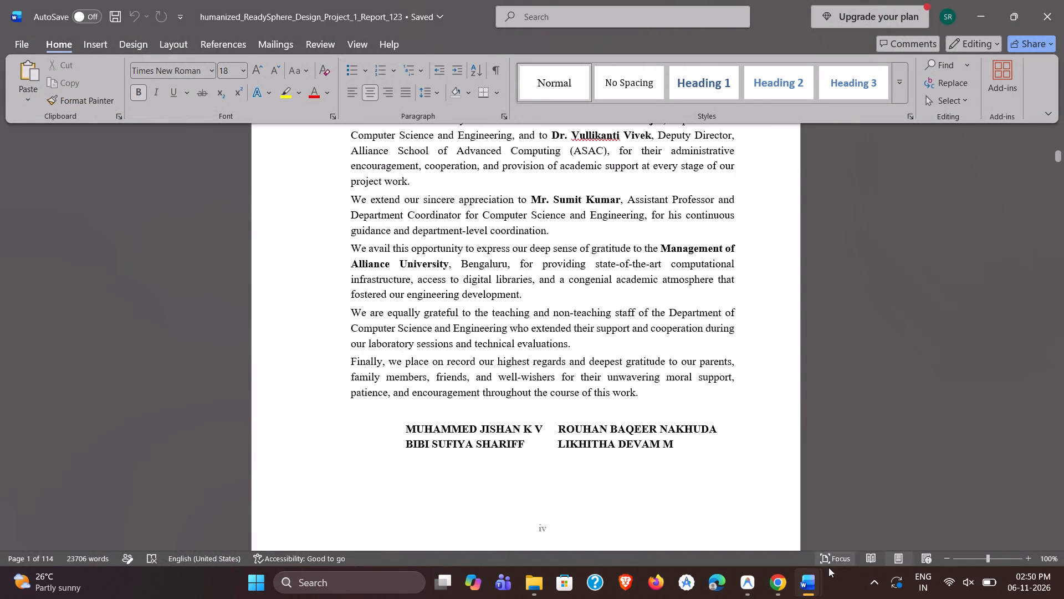
left_click(749, 534)
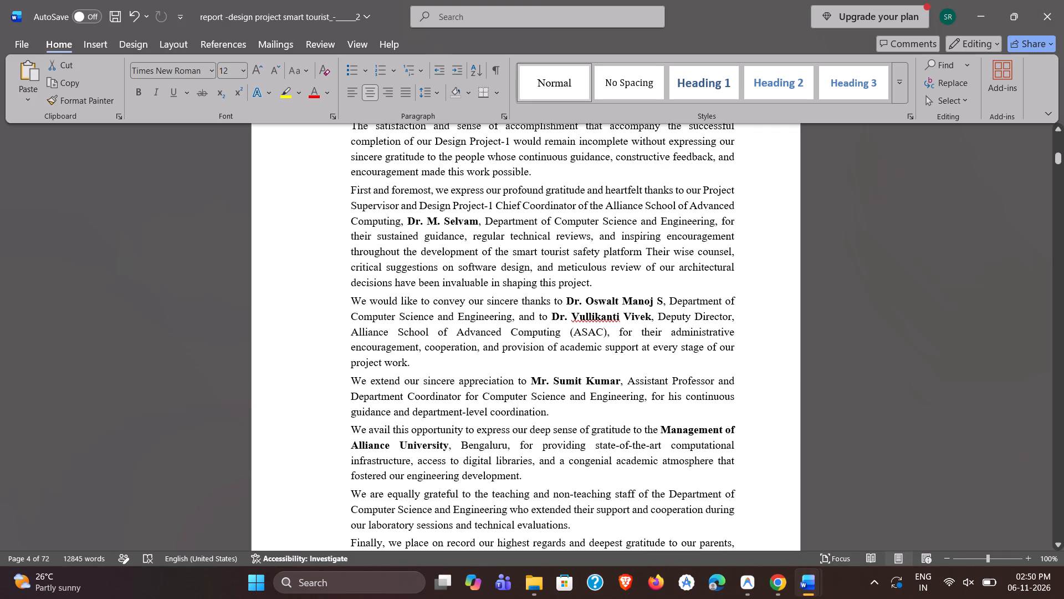
Set the line spacing of all Acknowledgement body paragraphs in the smart tourist report to 1.5.
scroll(582, 404, "down", 2)
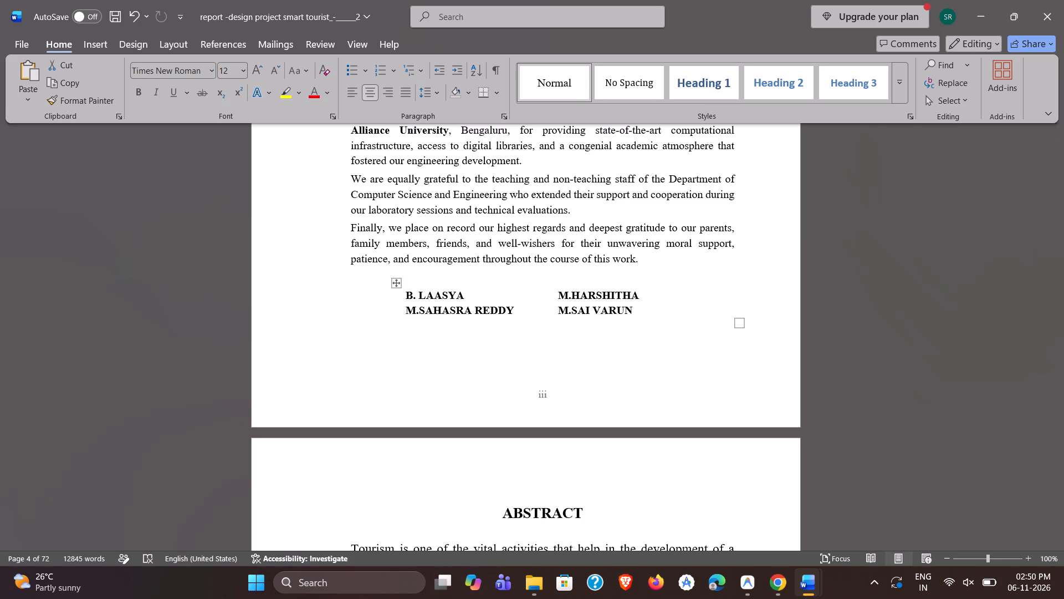
scroll(609, 317, "down", 3)
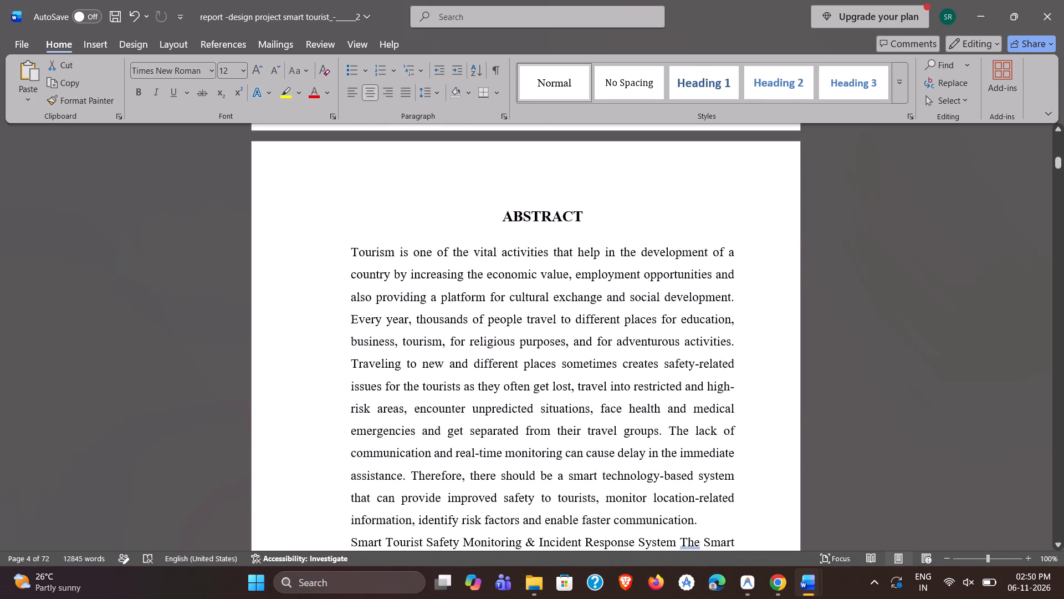
scroll(609, 317, "down", 1)
scroll(609, 317, "up", 5)
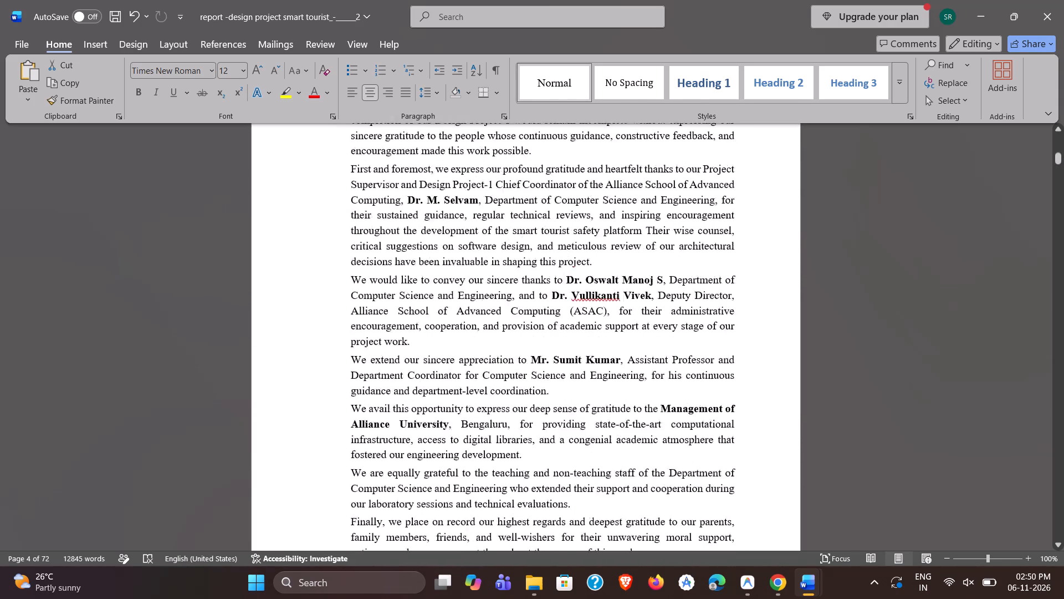
scroll(609, 317, "up", 1)
left_click_drag(349, 161, 705, 510)
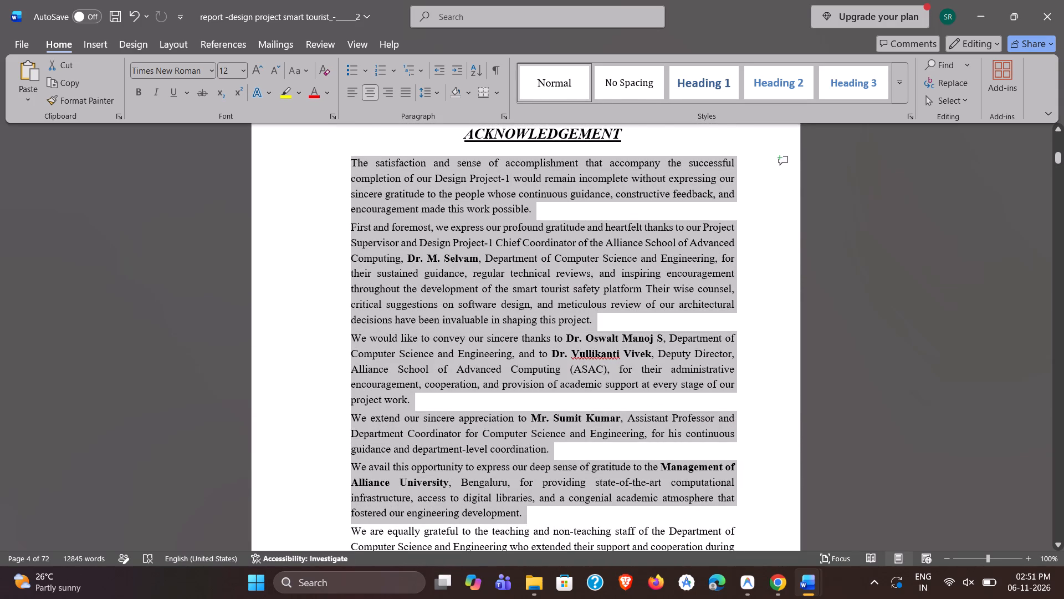
left_click_drag(705, 510, 713, 545)
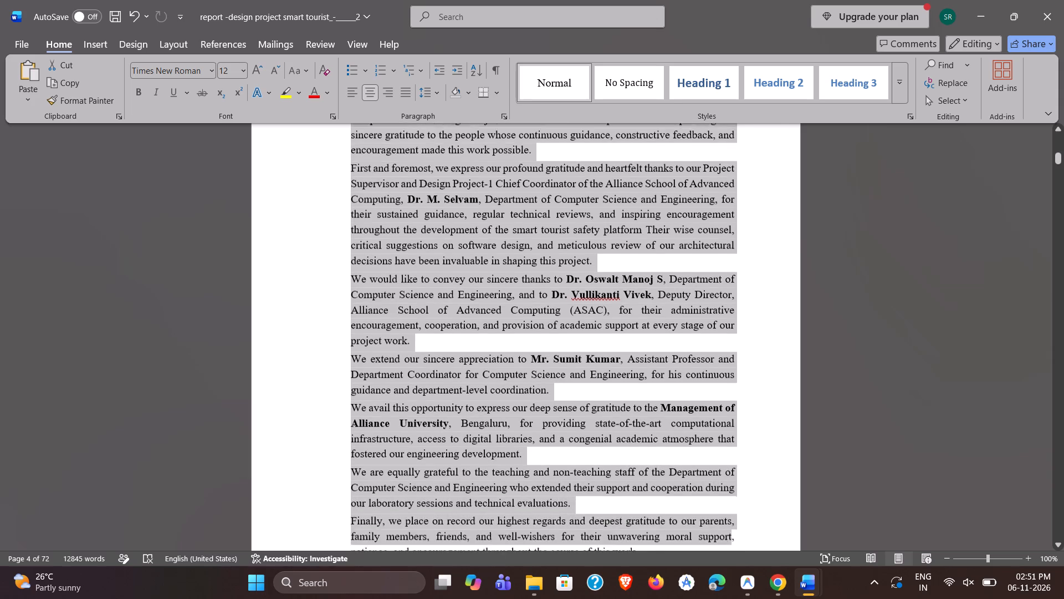
left_click_drag(713, 545, 710, 522)
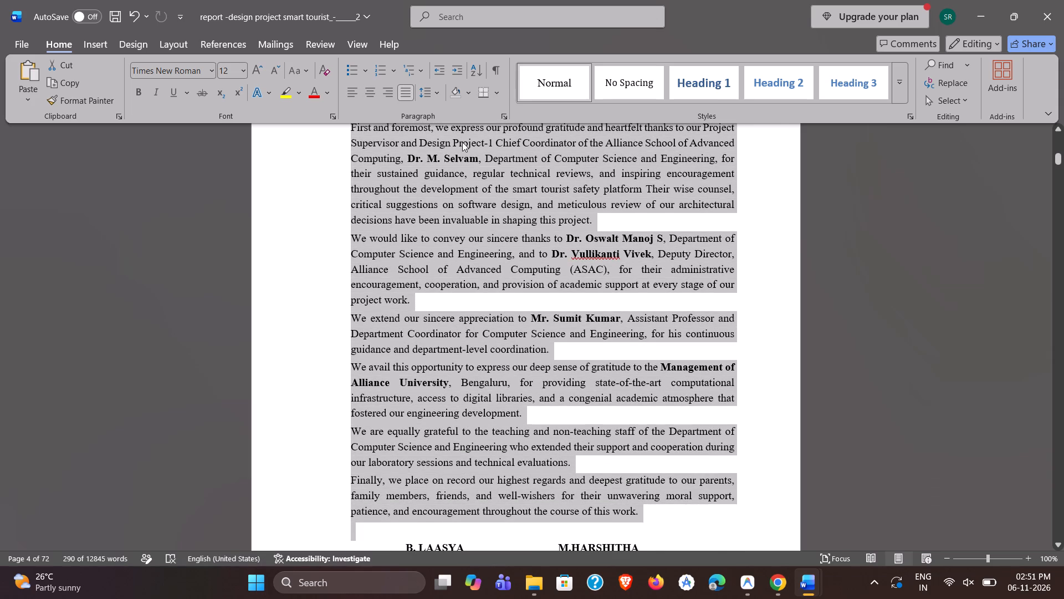
left_click(430, 89)
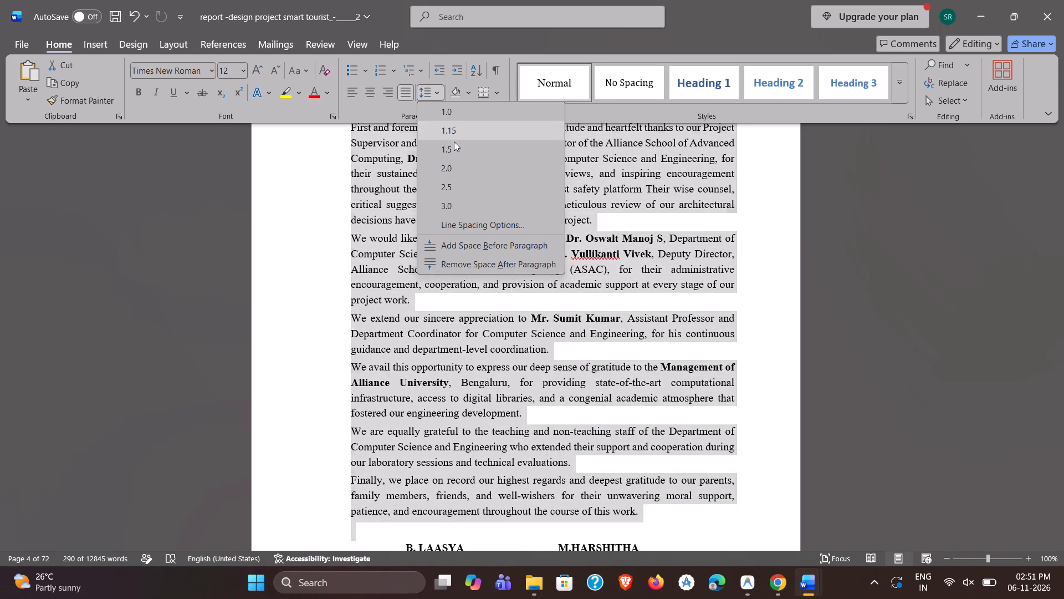
left_click(453, 145)
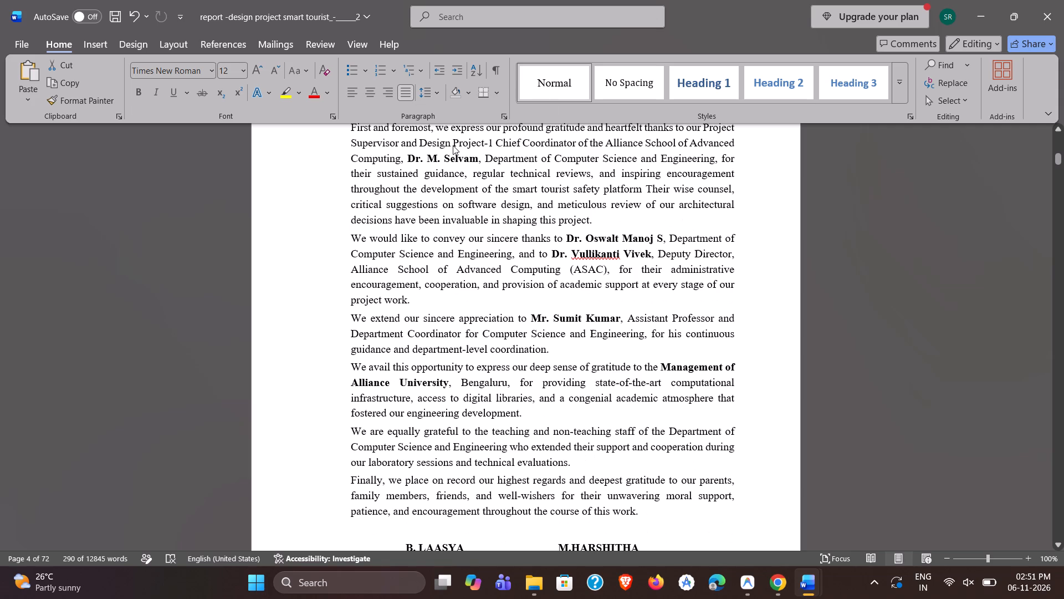
scroll(453, 145, "up", 3)
scroll(453, 145, "down", 1)
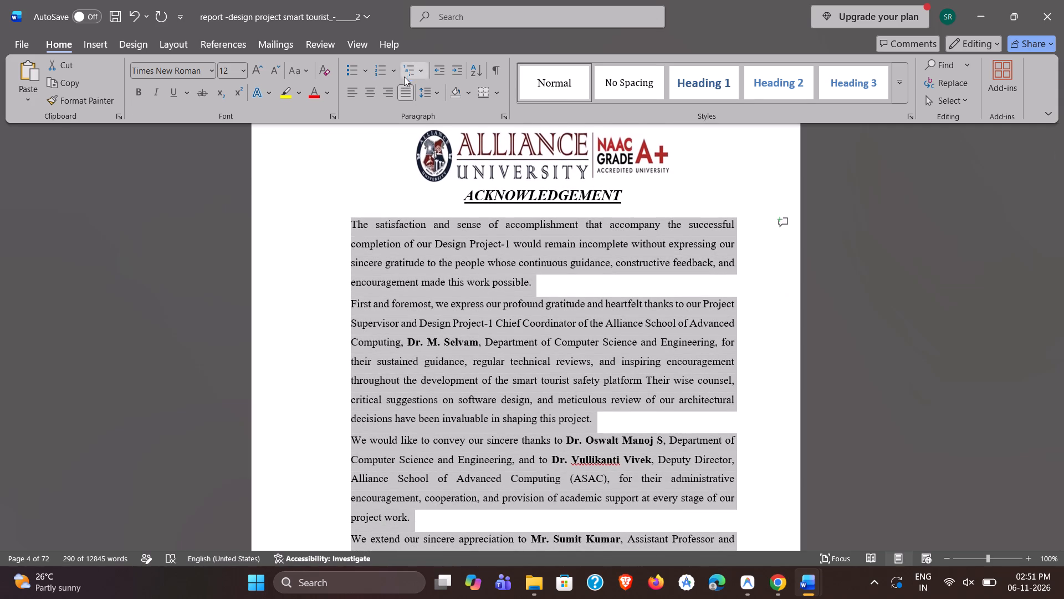
left_click(434, 93)
left_click(365, 180)
left_click(347, 285)
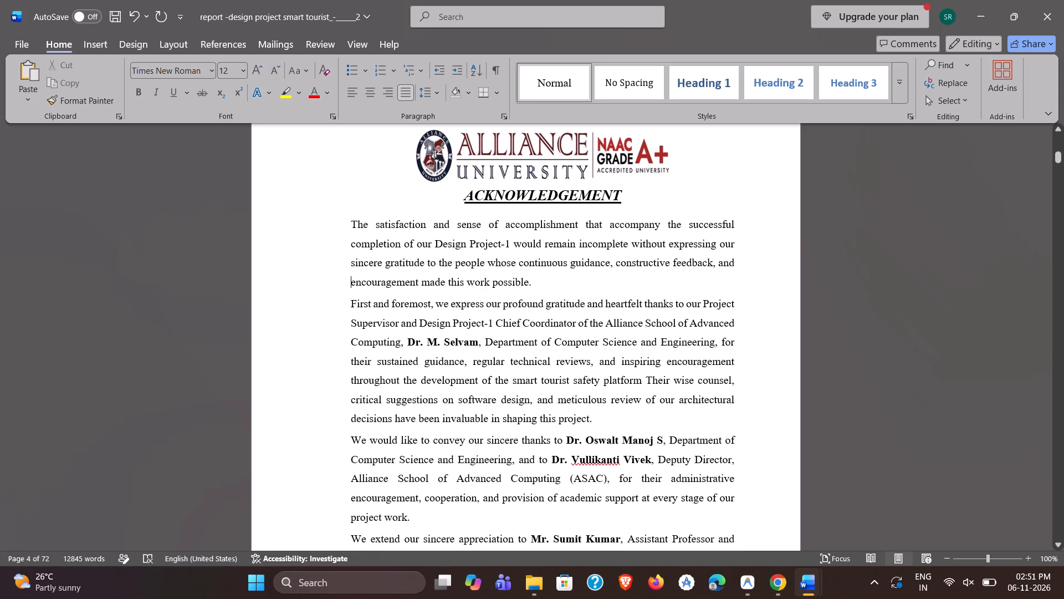
Examine how the Acknowledgement text and the student names table are laid out across the pages.
scroll(515, 324, "down", 2)
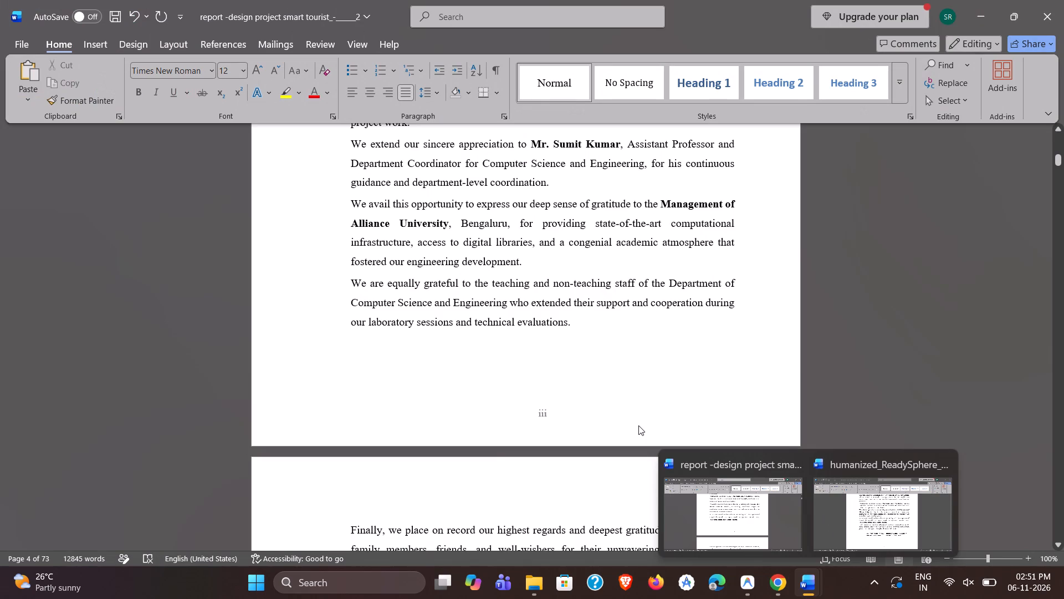
scroll(638, 425, "down", 3)
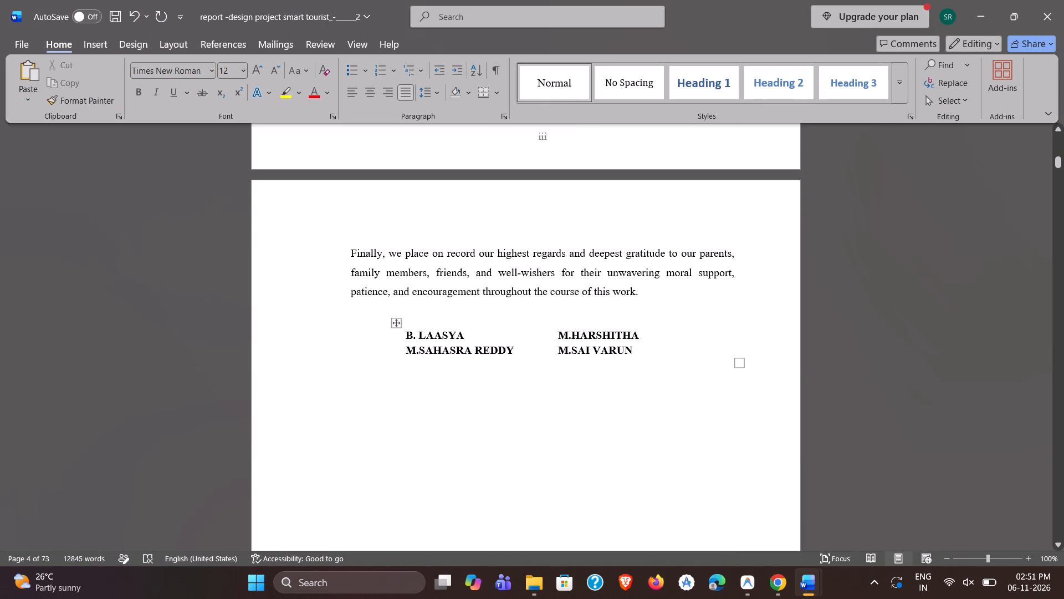
scroll(638, 425, "up", 1)
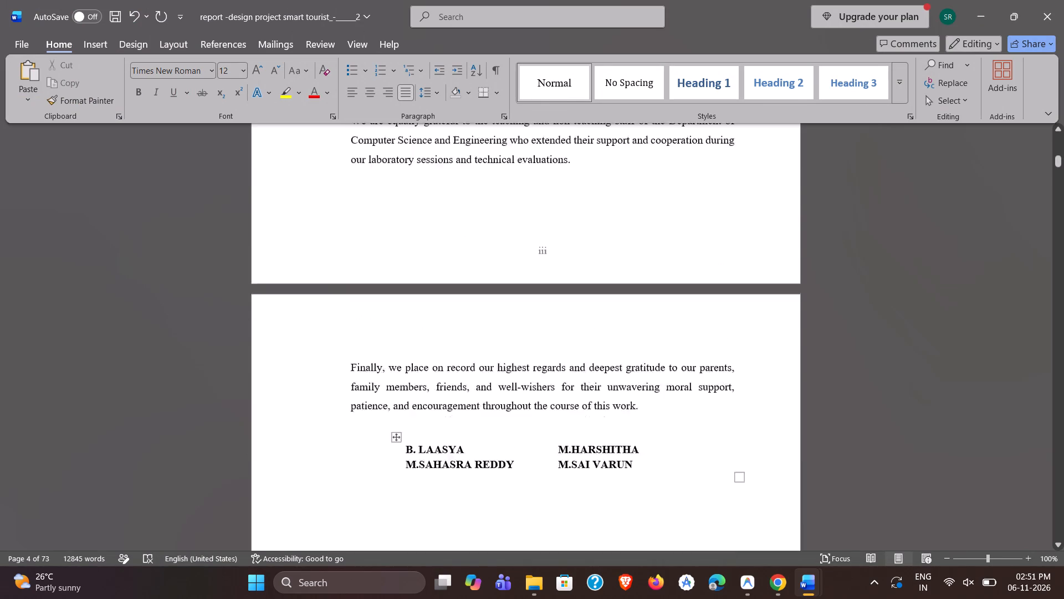
scroll(638, 425, "up", 1)
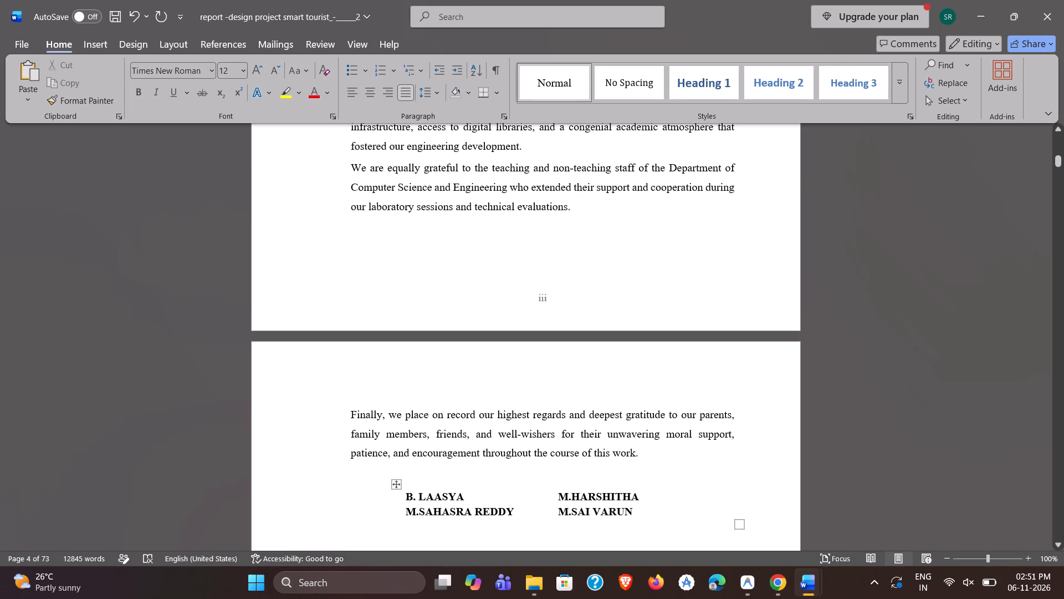
scroll(609, 372, "up", 3)
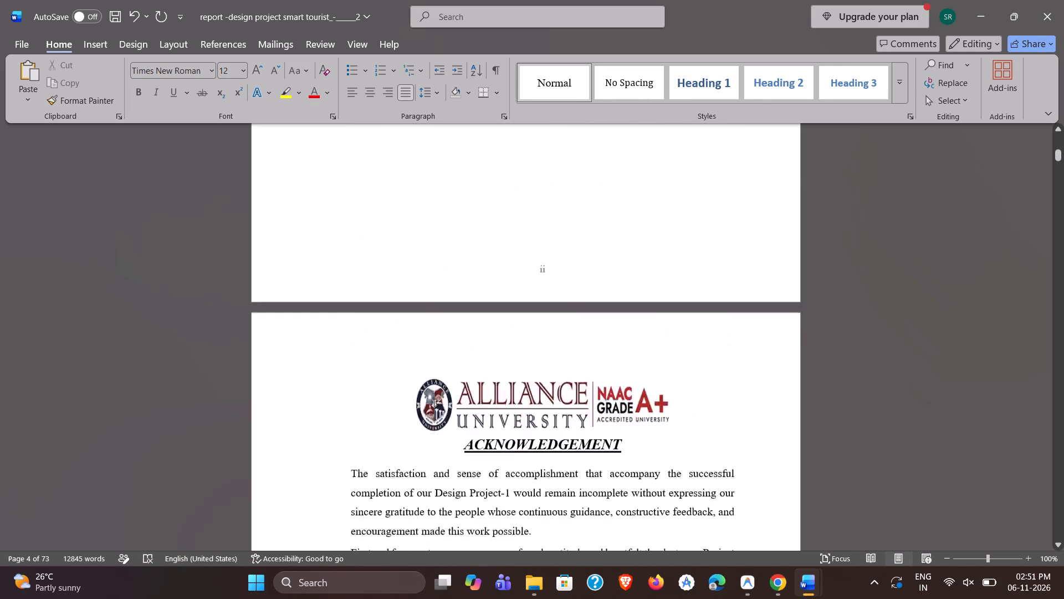
scroll(609, 372, "up", 1)
scroll(609, 372, "down", 2)
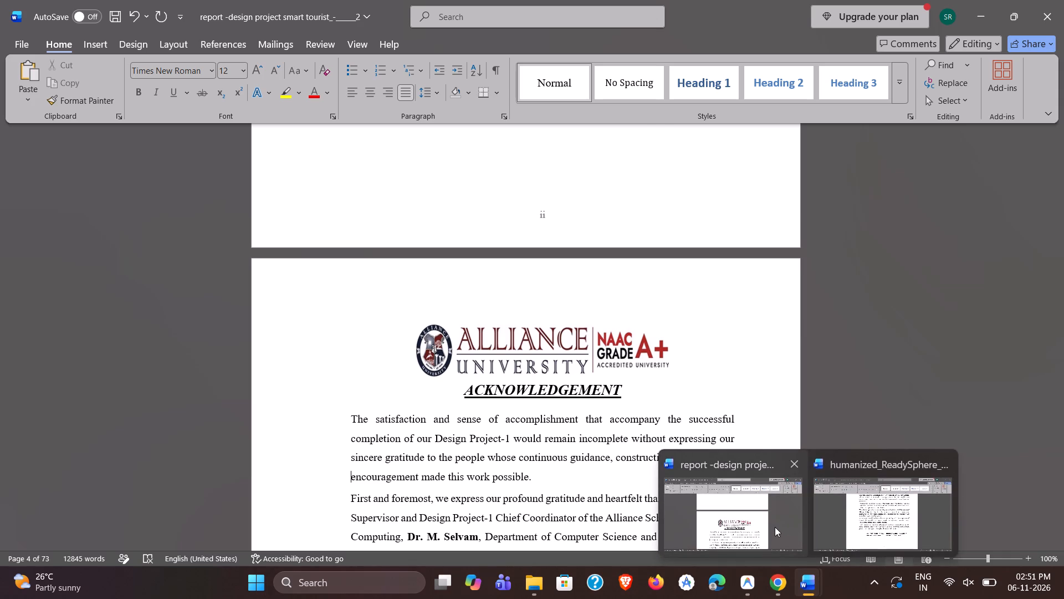
Compare the Acknowledgement page of the ReadySphere report with the one in the smart tourist report.
left_click(832, 521)
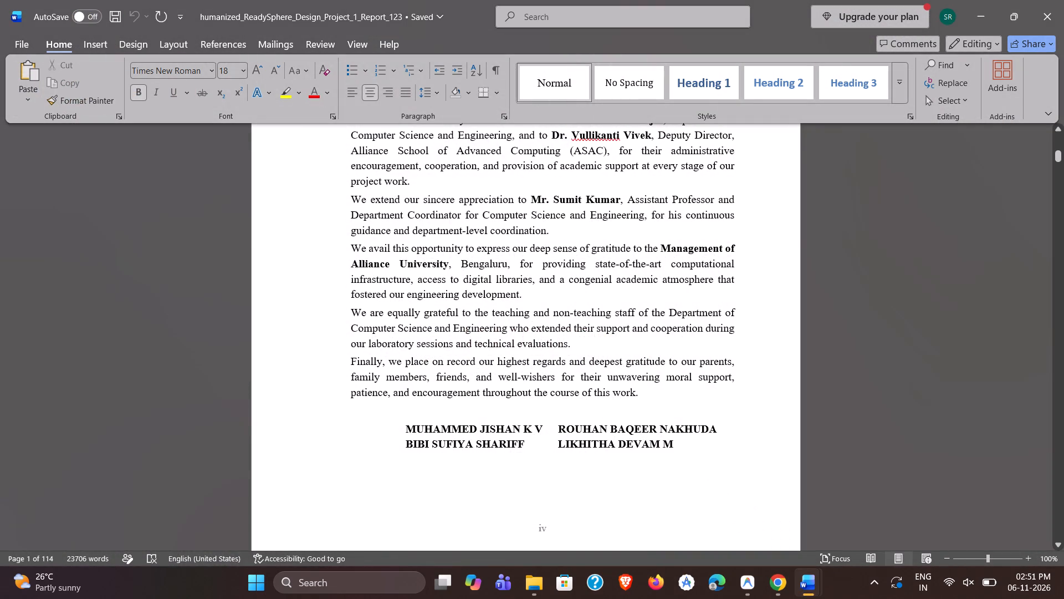
scroll(553, 424, "up", 4)
scroll(553, 424, "down", 1)
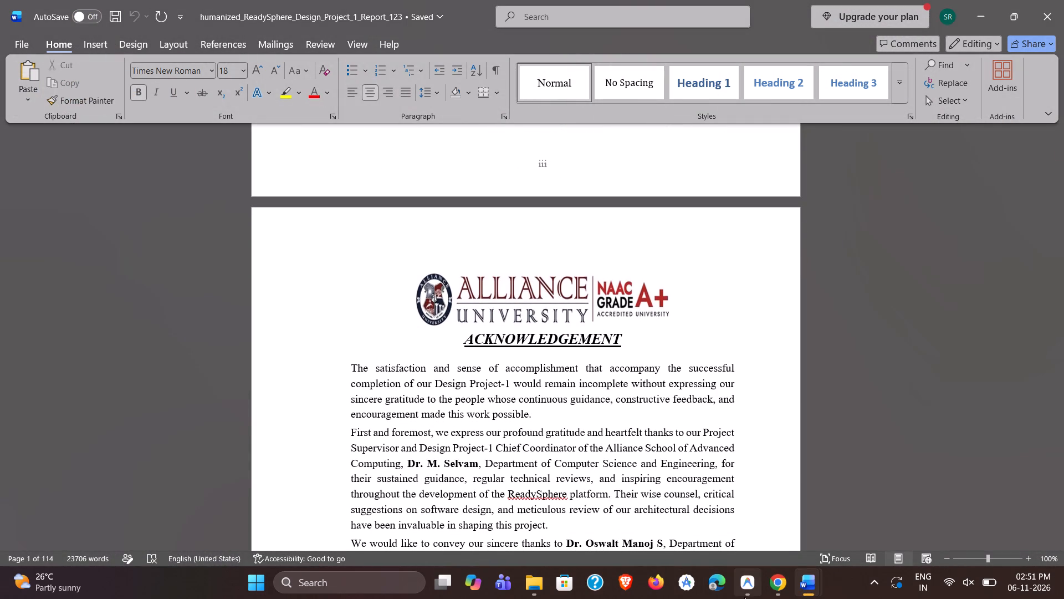
left_click(750, 545)
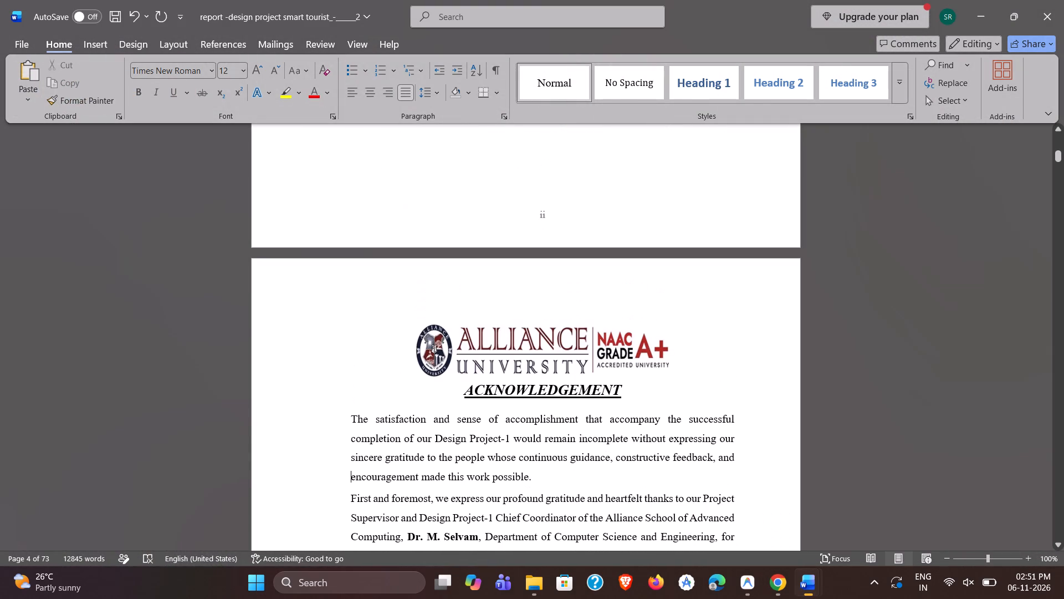
scroll(516, 433, "down", 4)
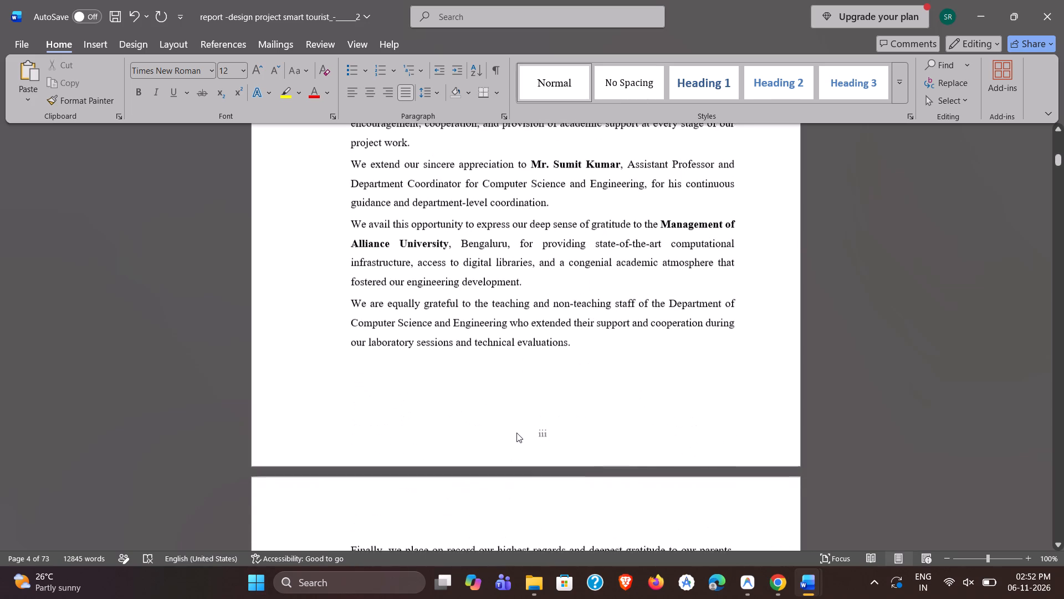
Examine how the Acknowledgement text and student names table spread across the pages of the smart tourist report.
scroll(516, 433, "down", 3)
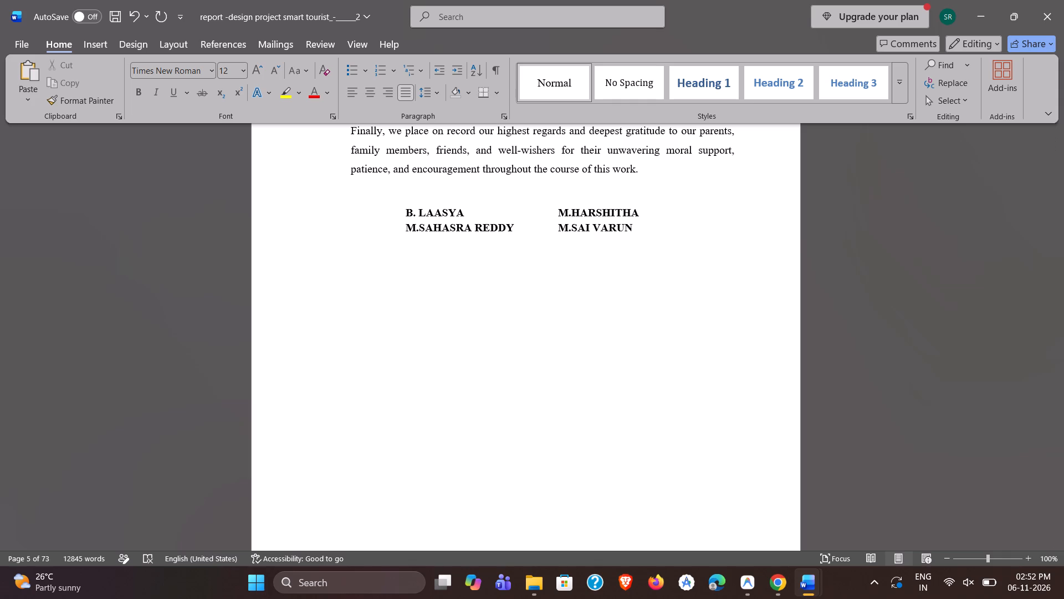
scroll(640, 367, "up", 8)
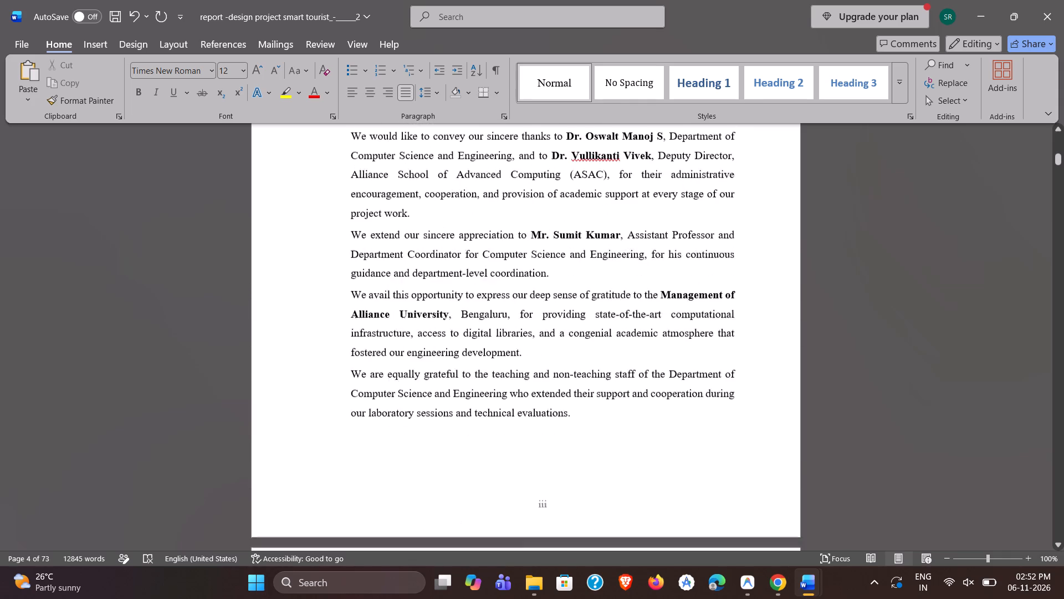
scroll(640, 367, "up", 1)
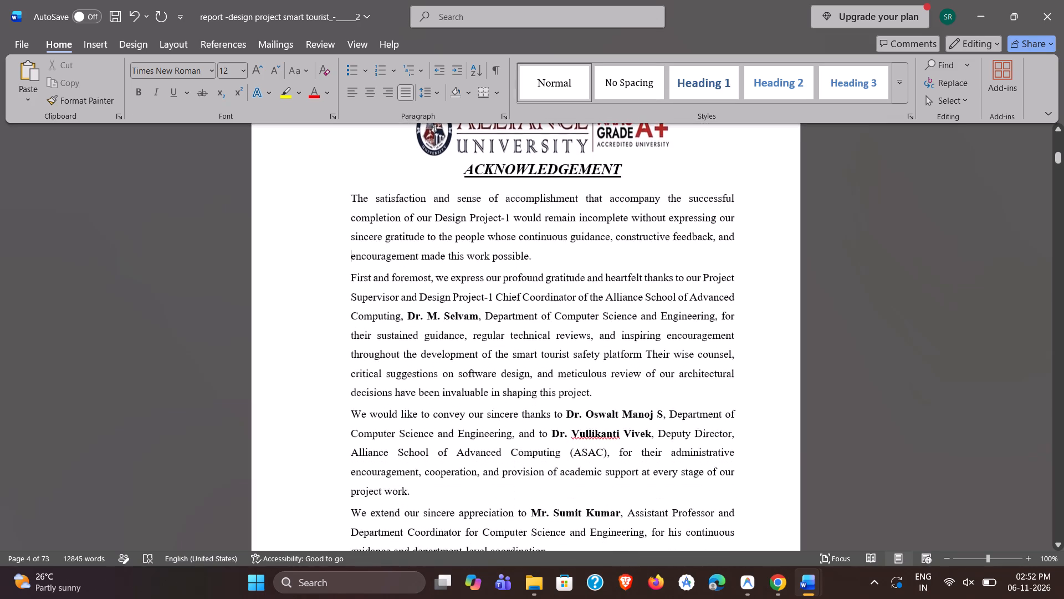
scroll(567, 318, "down", 4)
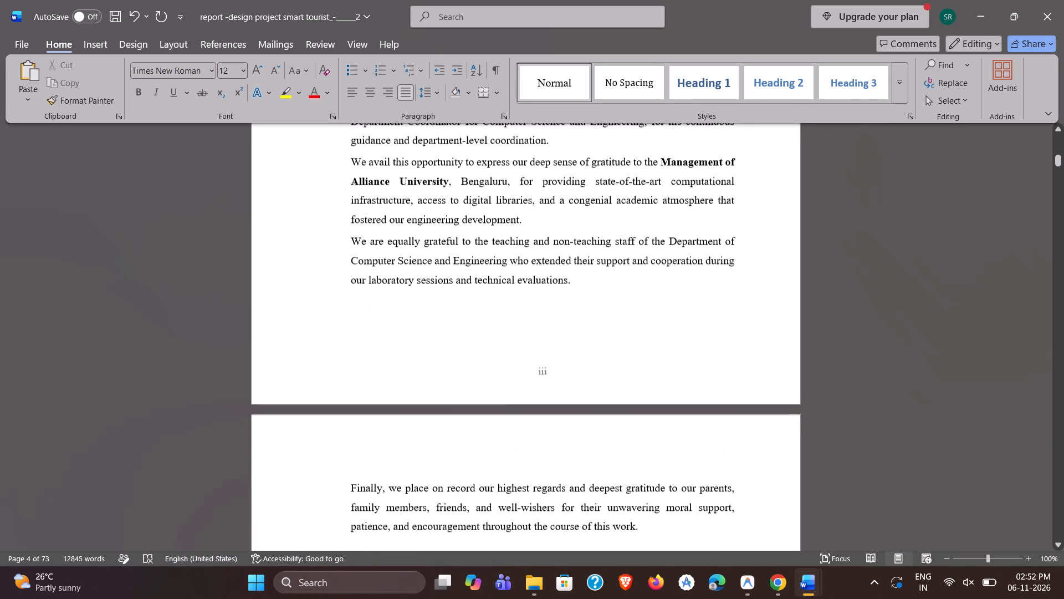
scroll(567, 318, "down", 1)
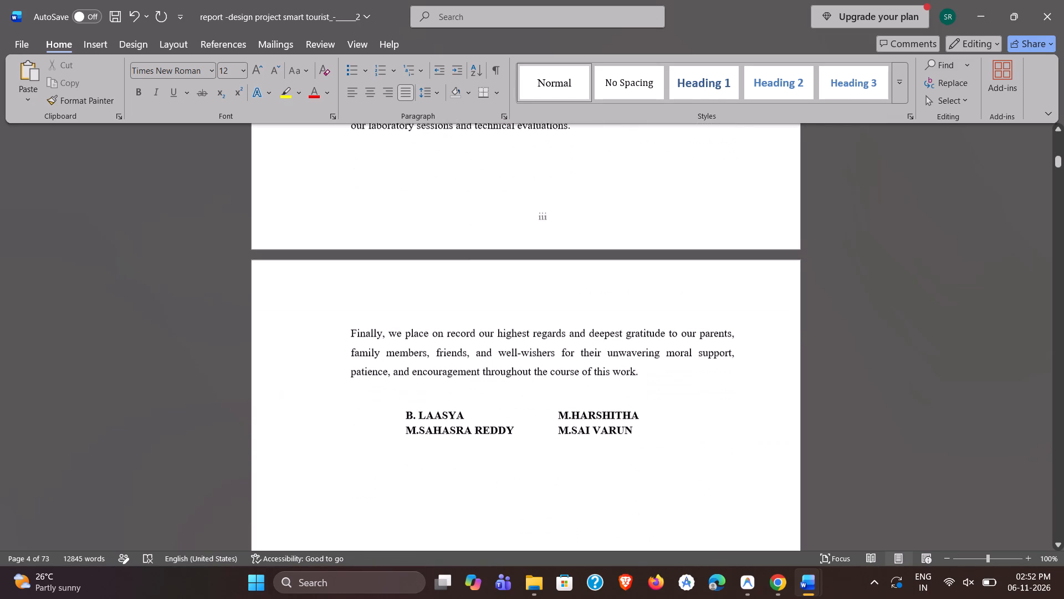
scroll(567, 318, "down", 1)
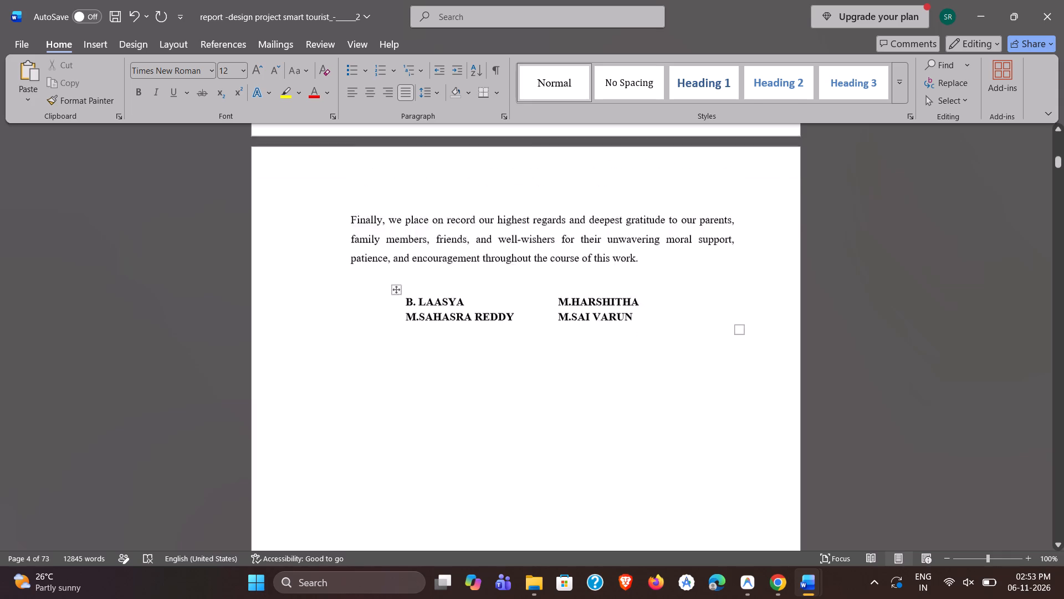
scroll(567, 318, "up", 2)
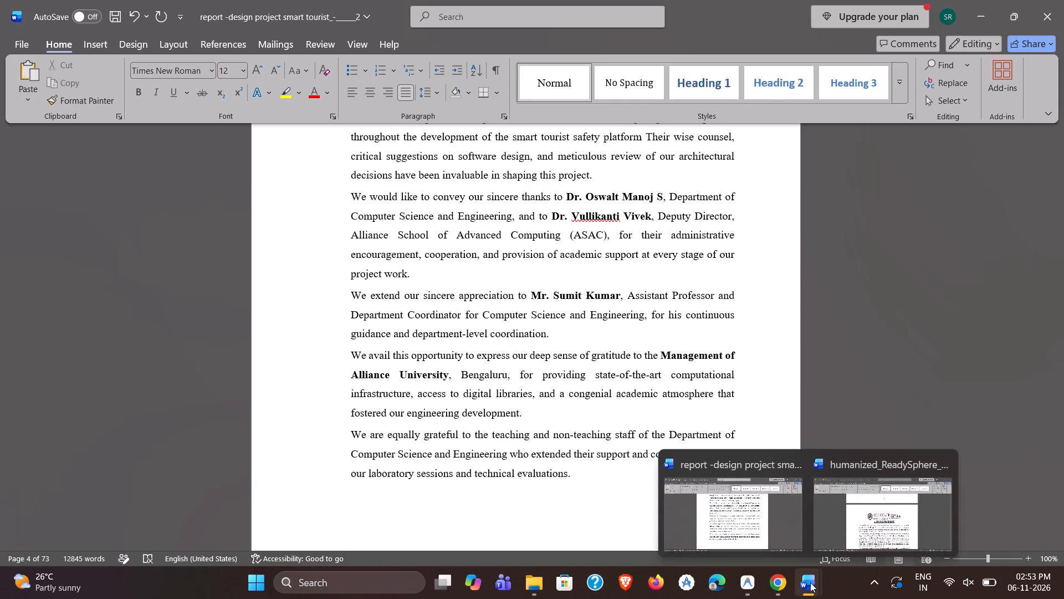
Switch to the ReadySphere report and check the line spacing and layout of its Acknowledgement paragraphs.
left_click(847, 530)
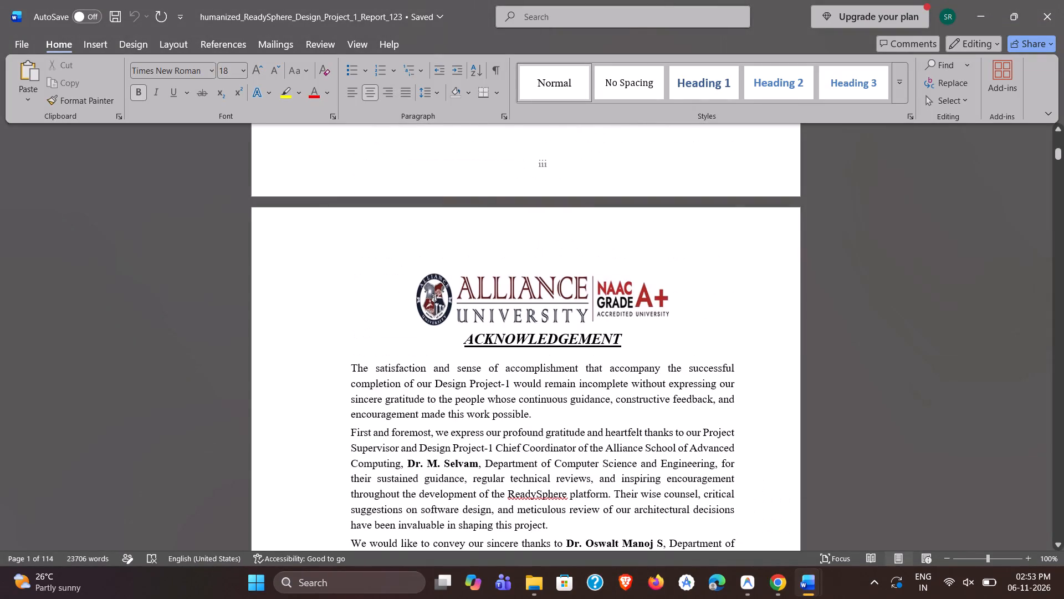
scroll(570, 488, "down", 4)
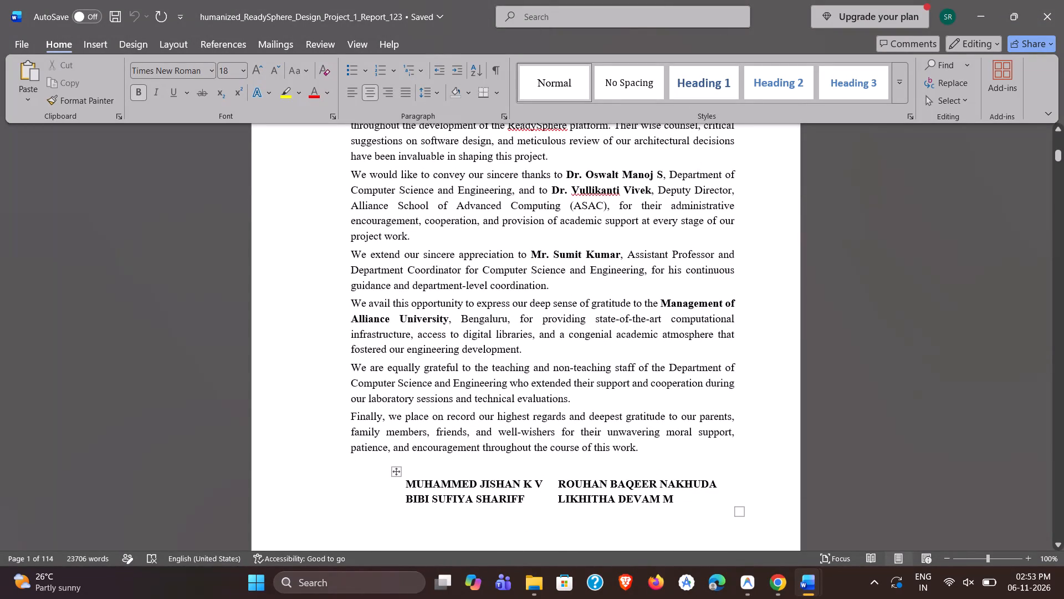
left_click_drag(353, 255, 586, 369)
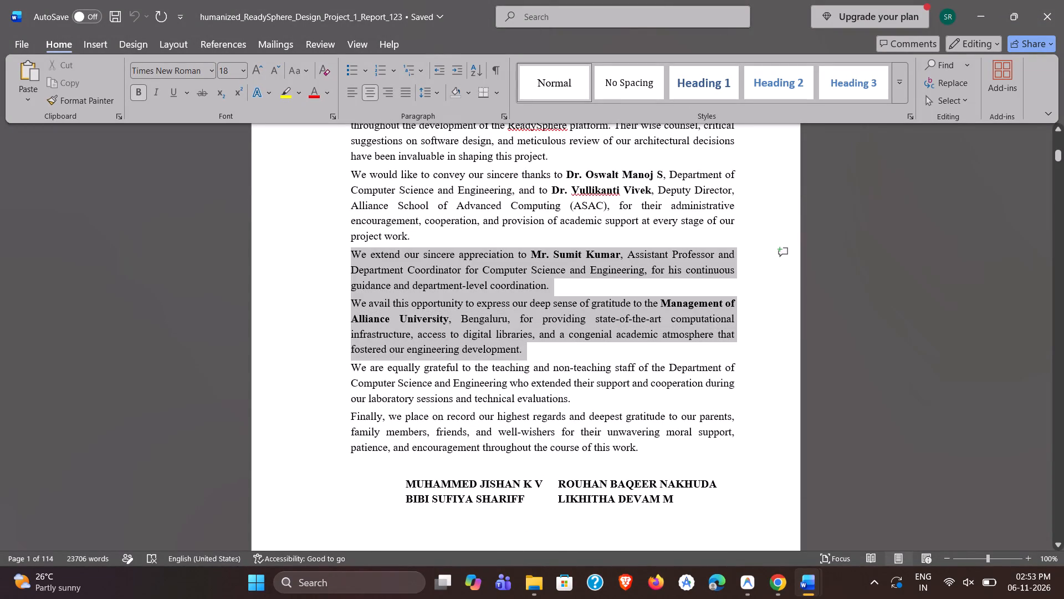
left_click_drag(586, 369, 610, 434)
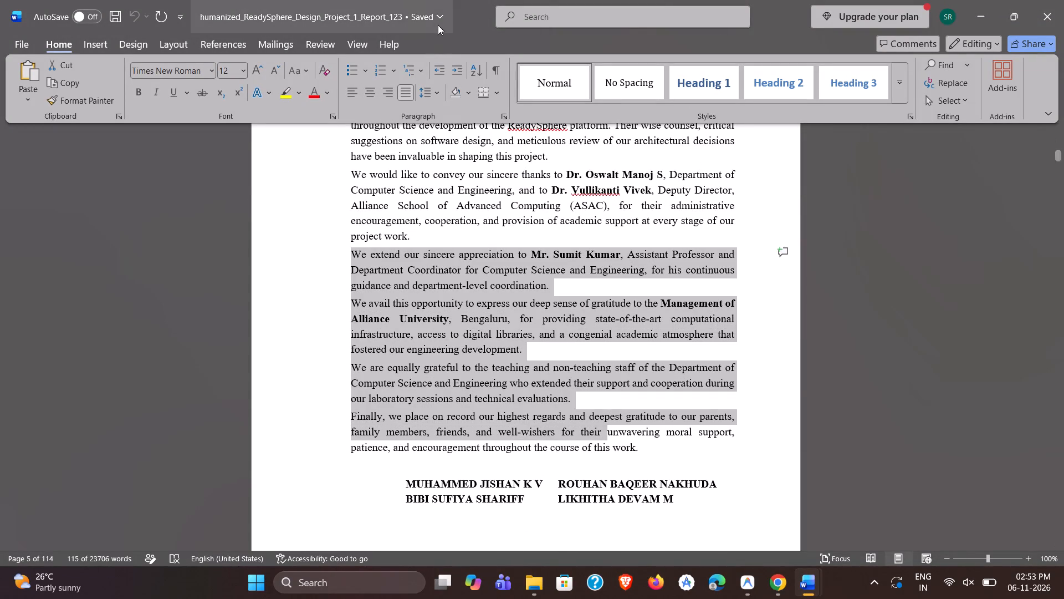
left_click(431, 89)
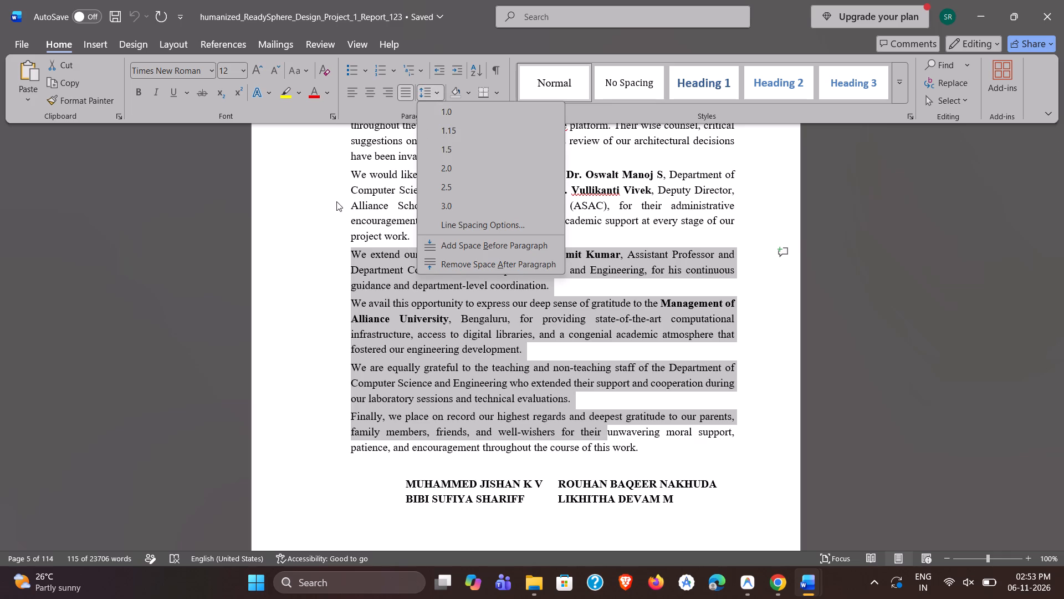
left_click(336, 201)
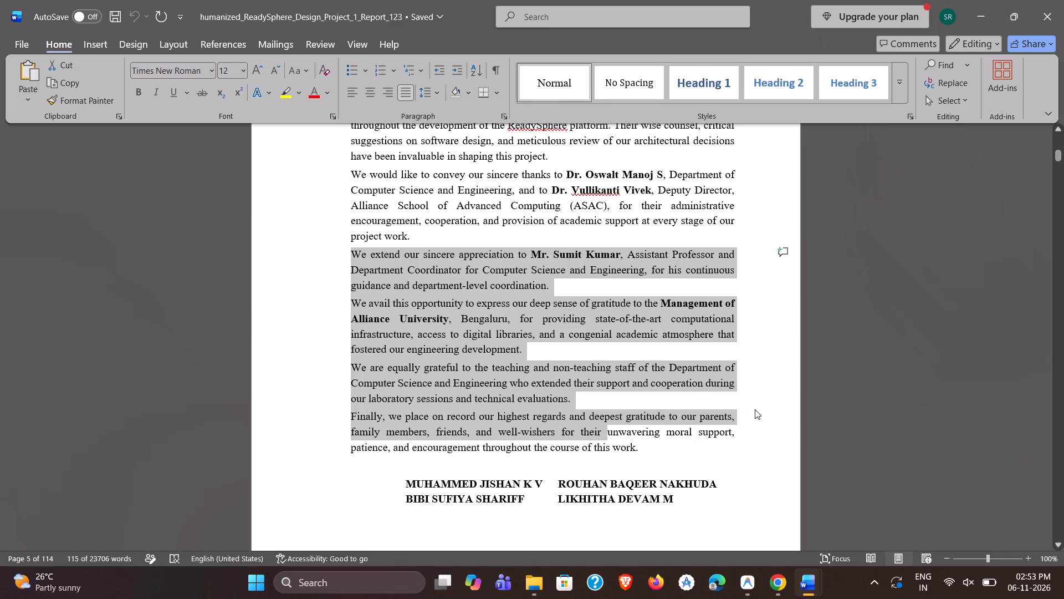
left_click(755, 409)
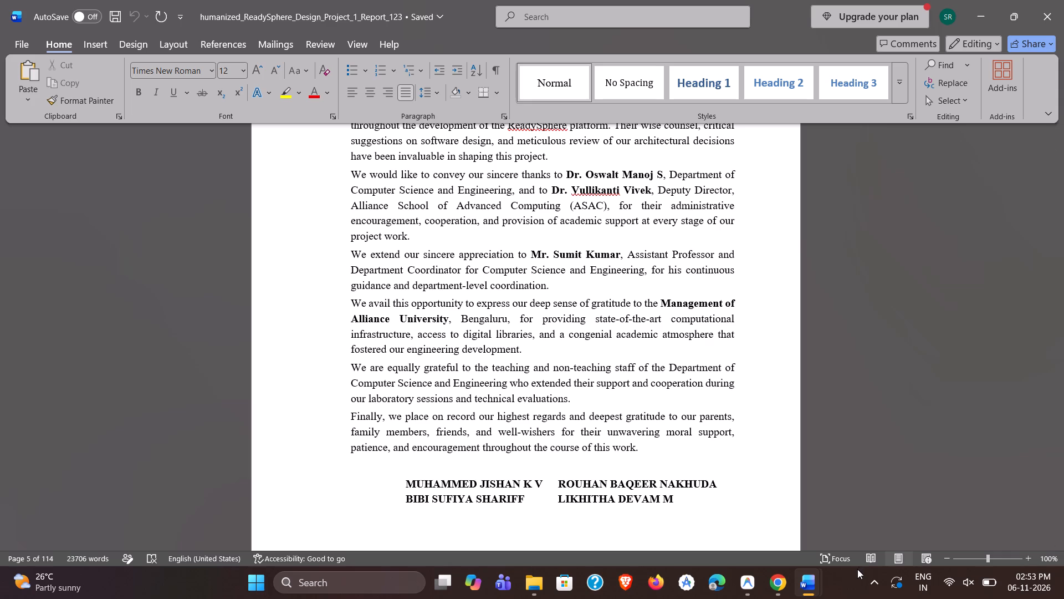
left_click(613, 370)
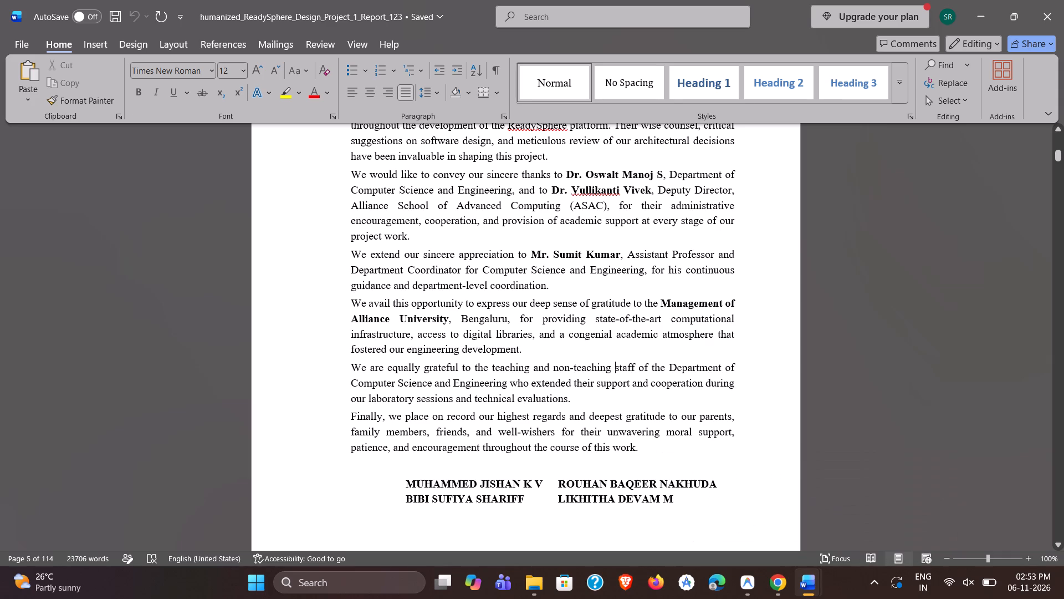
left_click_drag(613, 370, 517, 220)
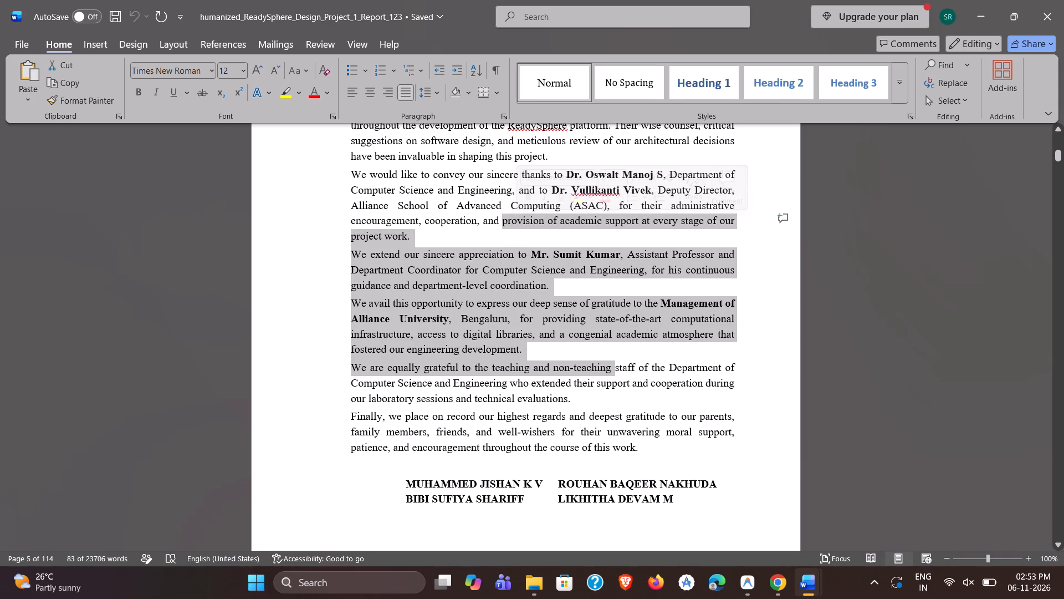
left_click(341, 226)
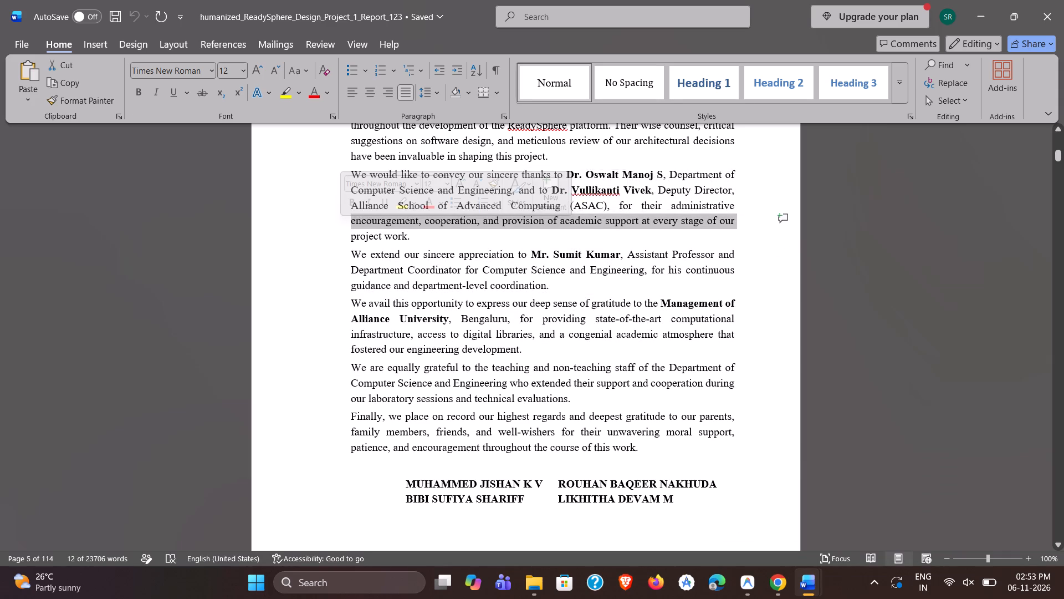
left_click_drag(554, 349, 444, 250)
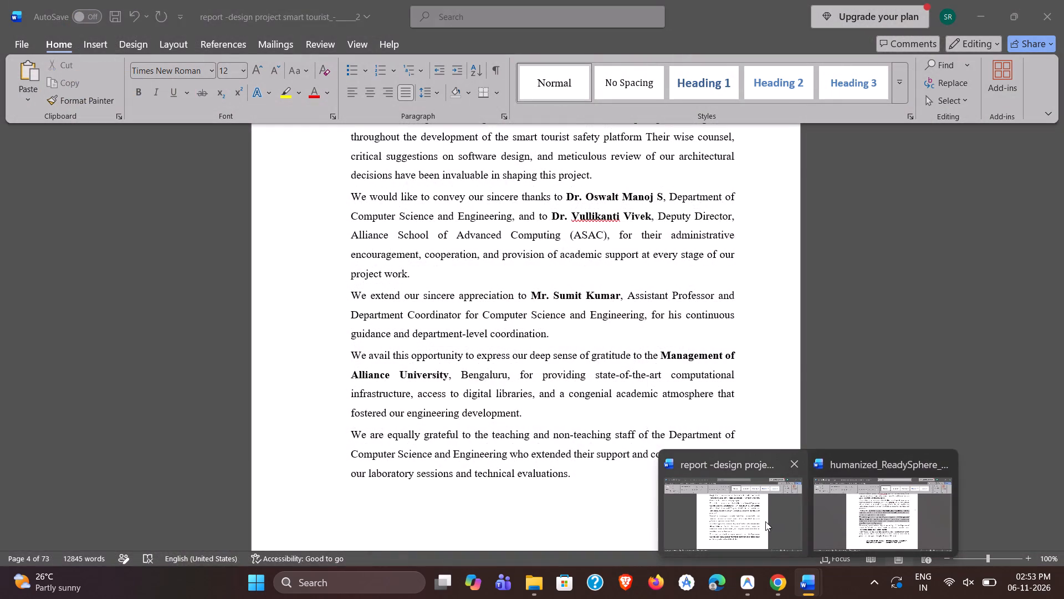
Return to the smart tourist report and undo the last line spacing change on the Acknowledgement paragraphs.
left_click(765, 521)
scroll(523, 372, "up", 2)
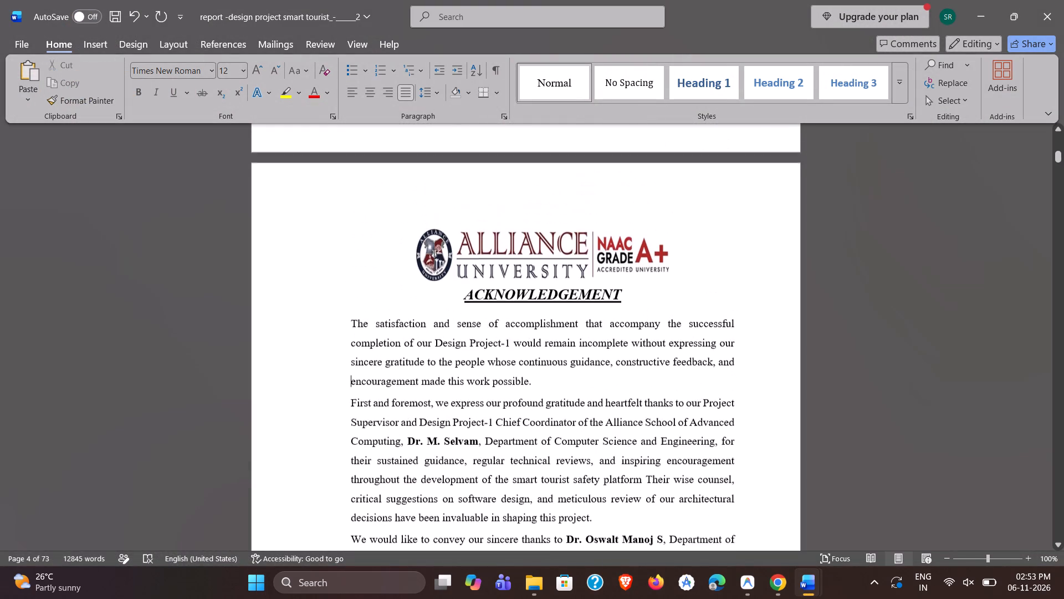
scroll(523, 372, "down", 2)
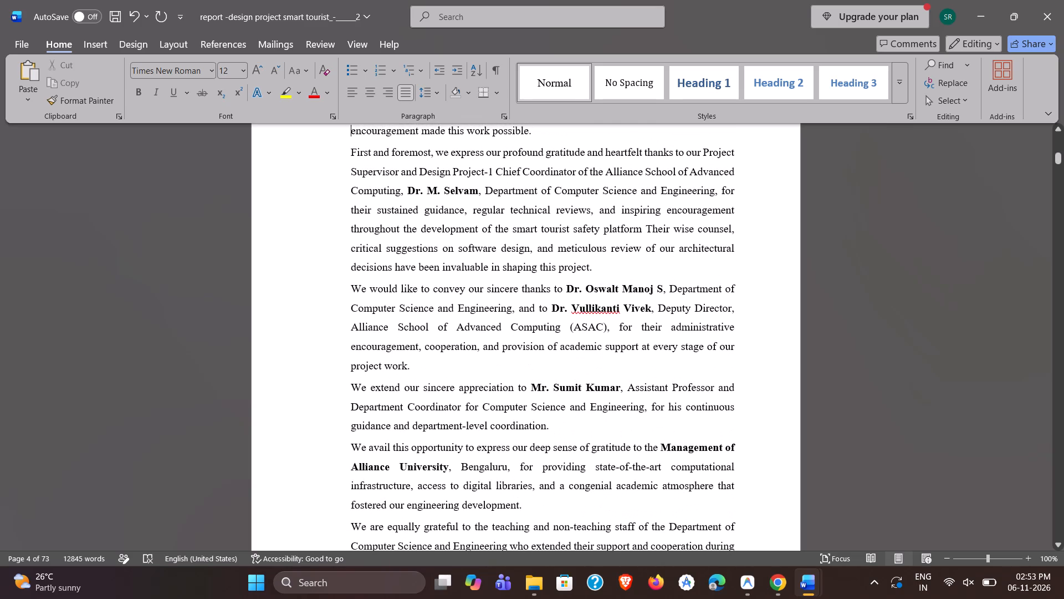
left_click(523, 372)
key("ctrl+z")
scroll(523, 372, "down", 2)
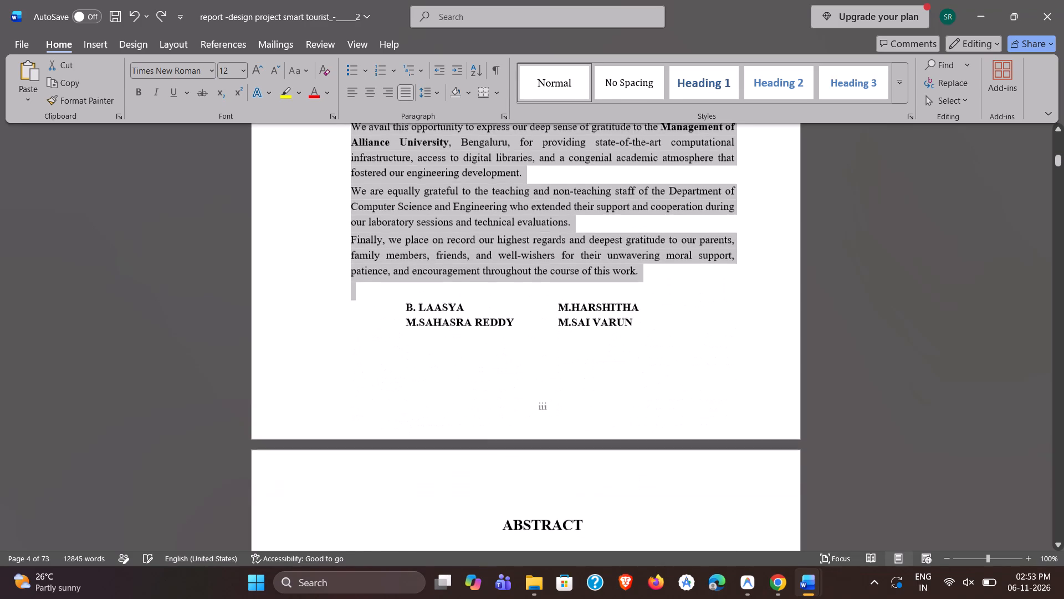
left_click(612, 353)
scroll(612, 353, "up", 3)
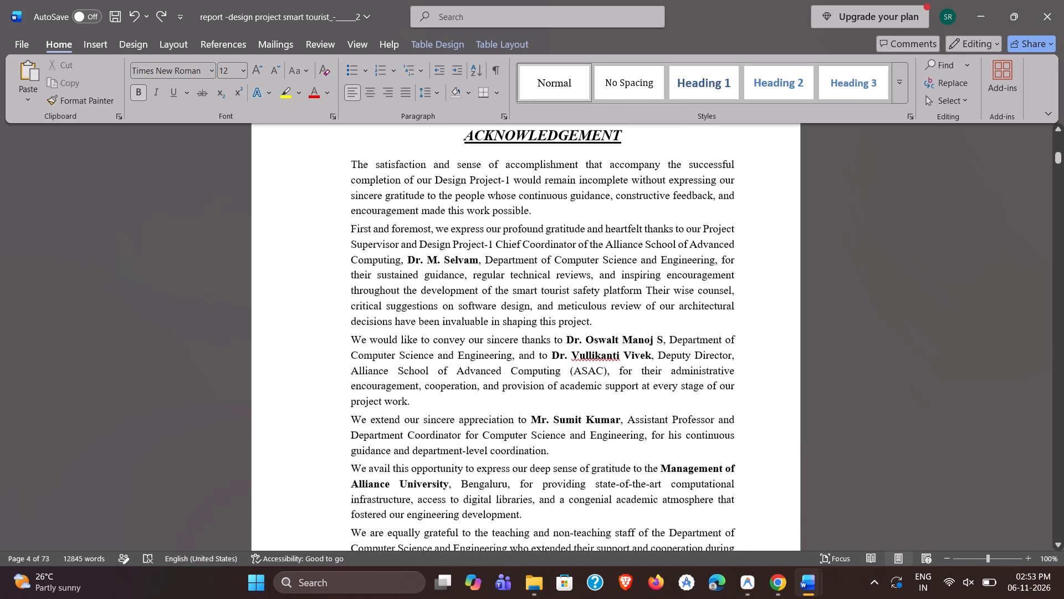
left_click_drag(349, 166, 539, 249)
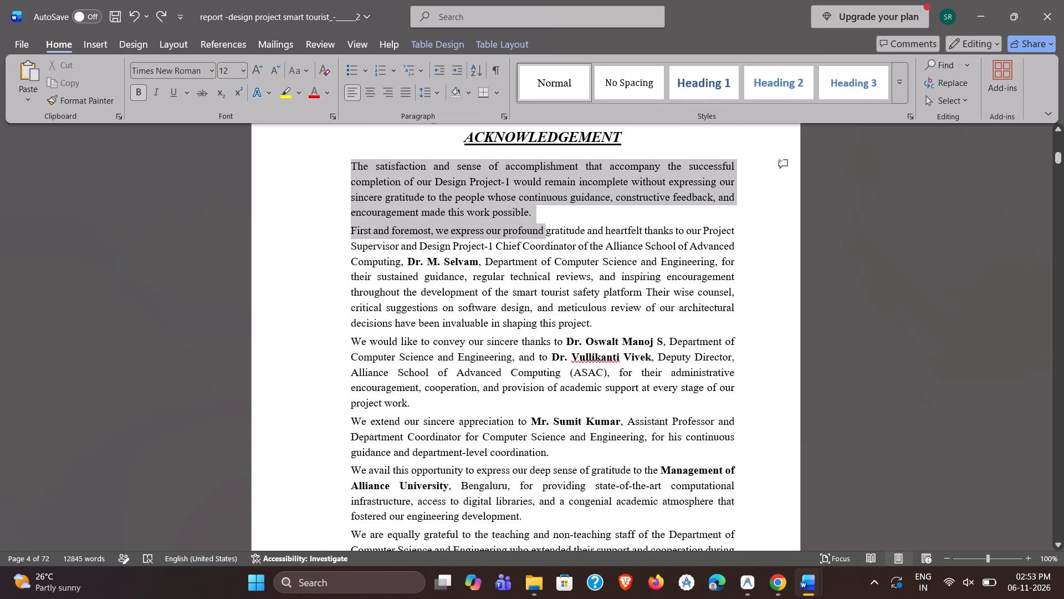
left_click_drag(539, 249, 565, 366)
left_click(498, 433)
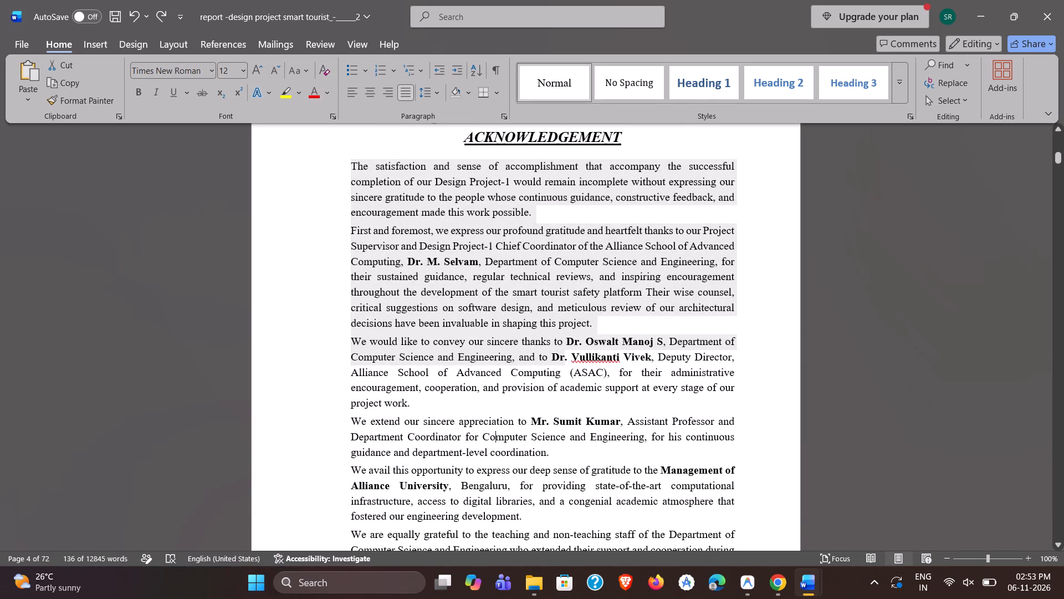
Set the font size of the entire Abstract body text, through the Paper Keywords paragraph, to 12.
scroll(498, 433, "down", 5)
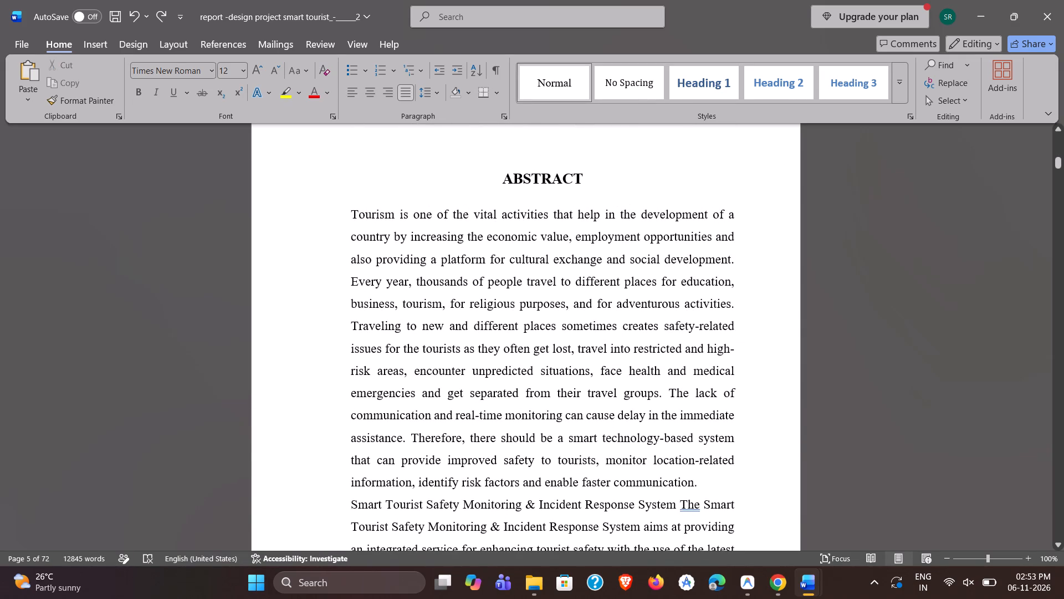
left_click_drag(348, 215, 591, 514)
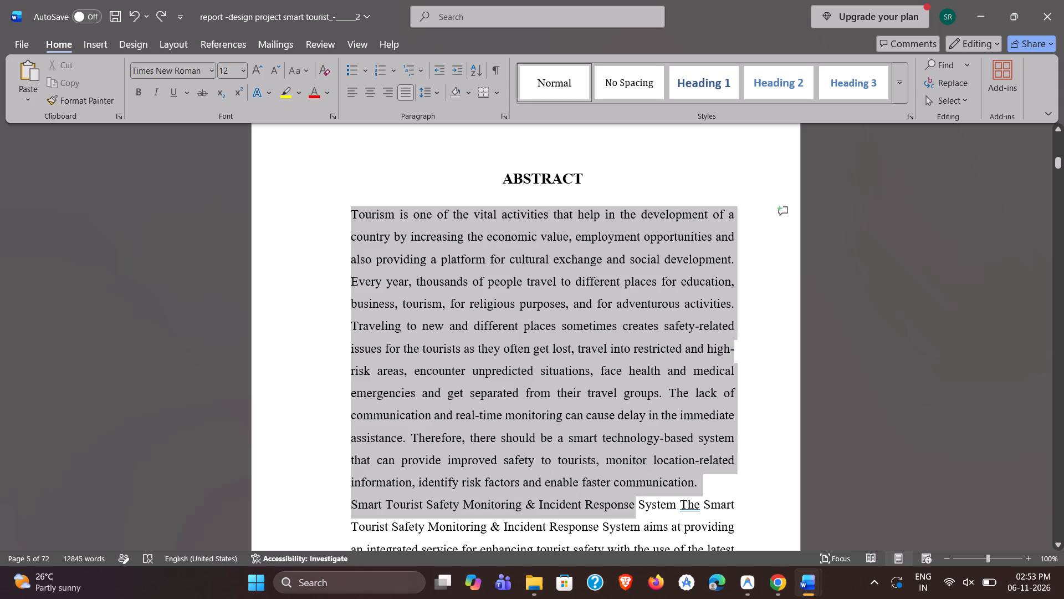
left_click_drag(591, 514, 619, 233)
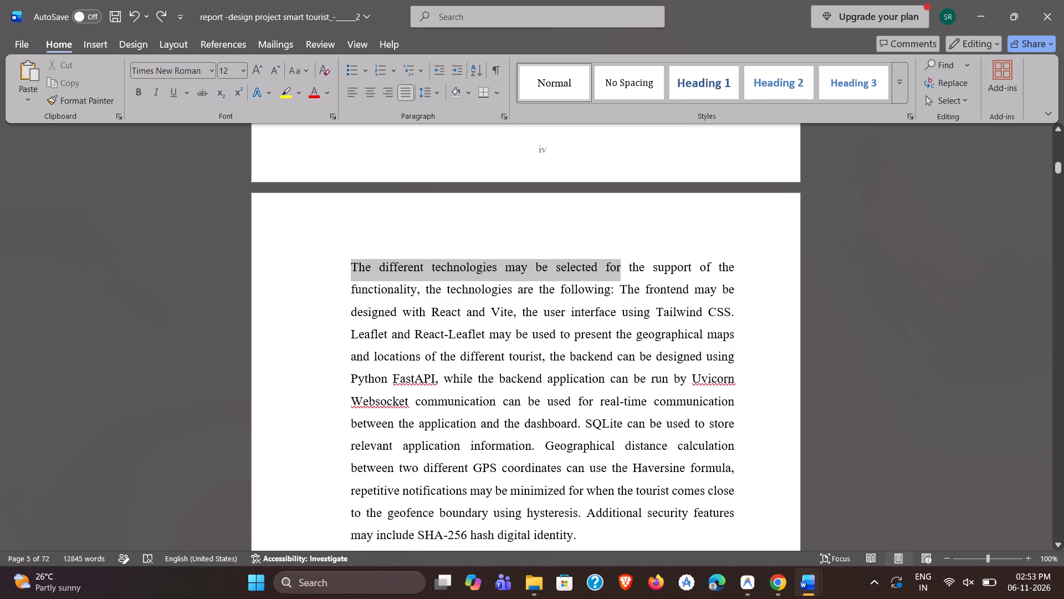
left_click_drag(619, 233, 649, 598)
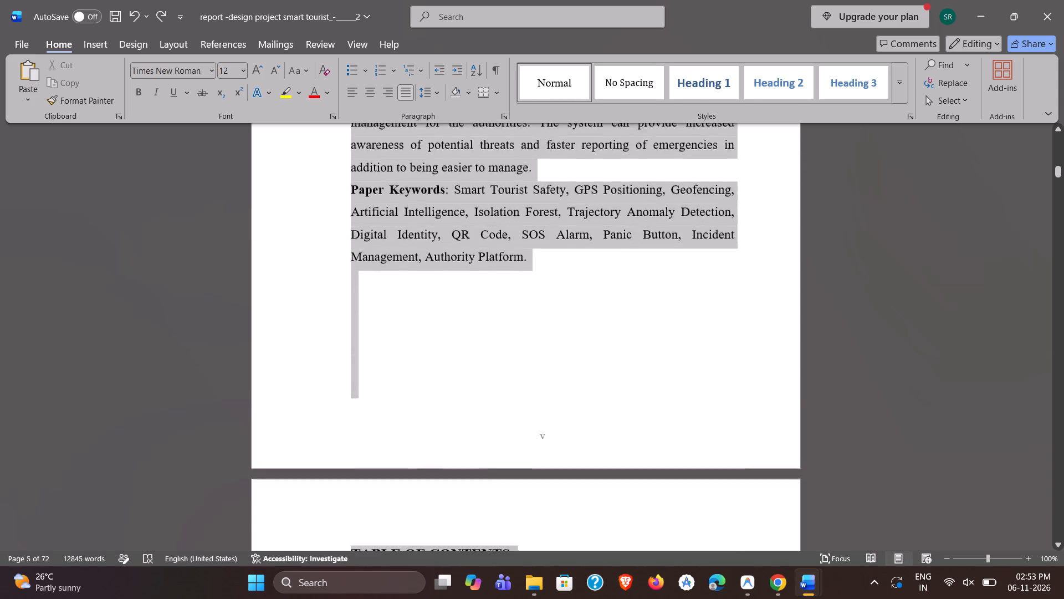
left_click_drag(649, 598, 461, 145)
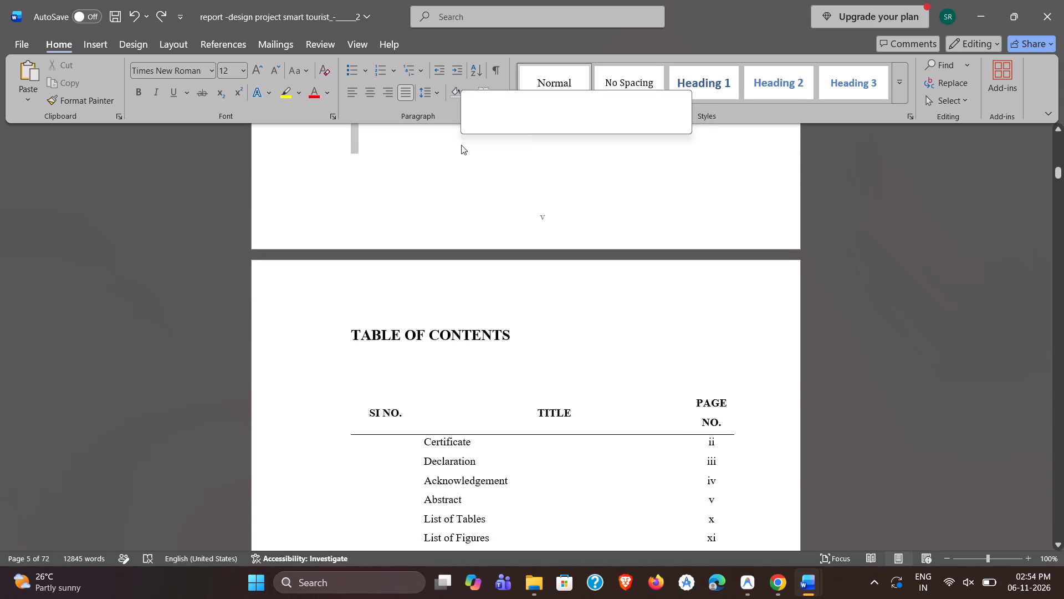
left_click(432, 92)
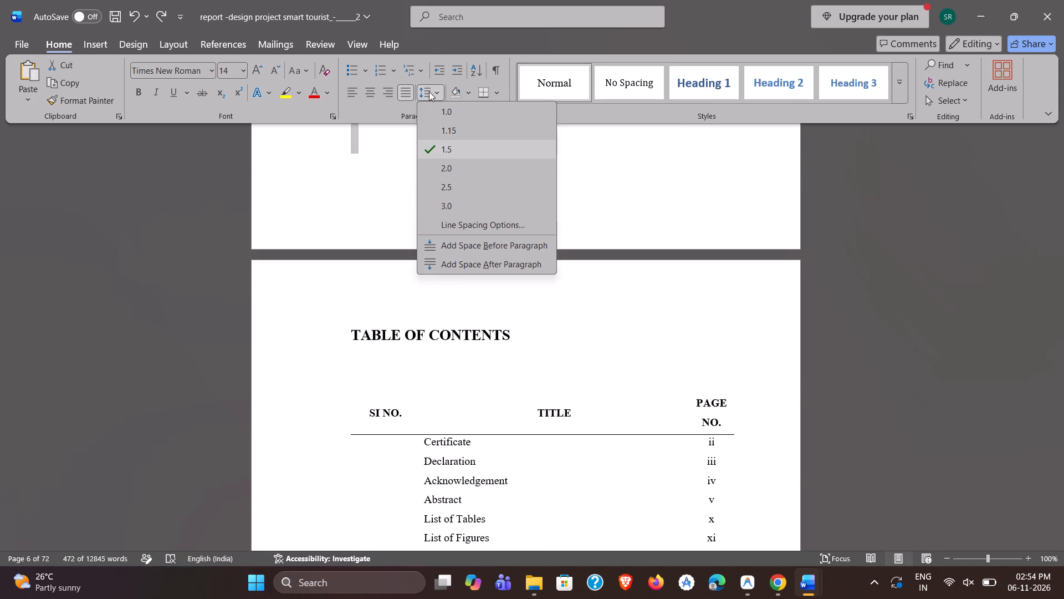
left_click(243, 68)
left_click(238, 158)
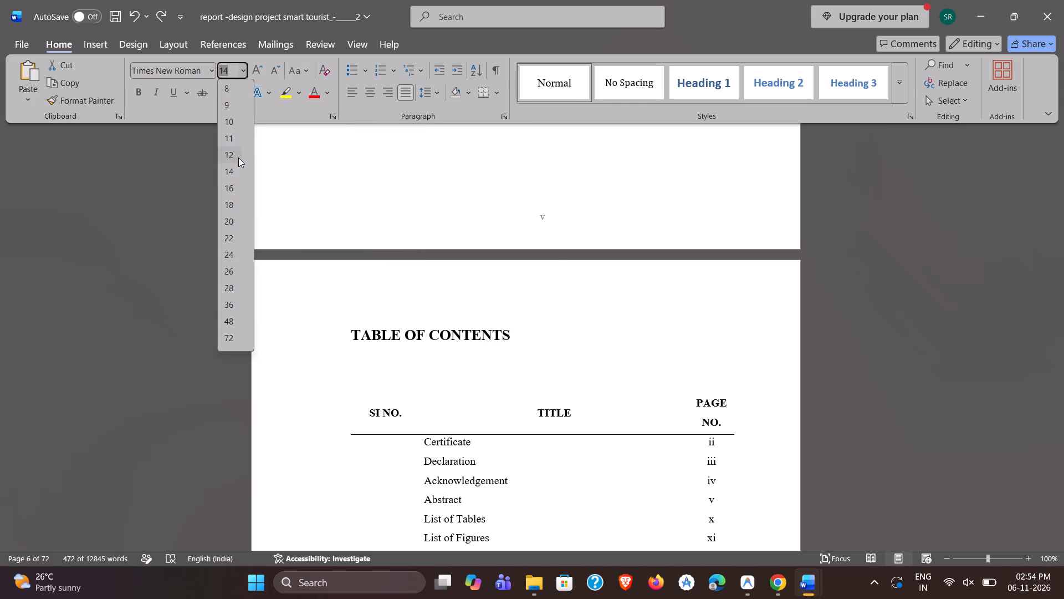
scroll(523, 173, "up", 3)
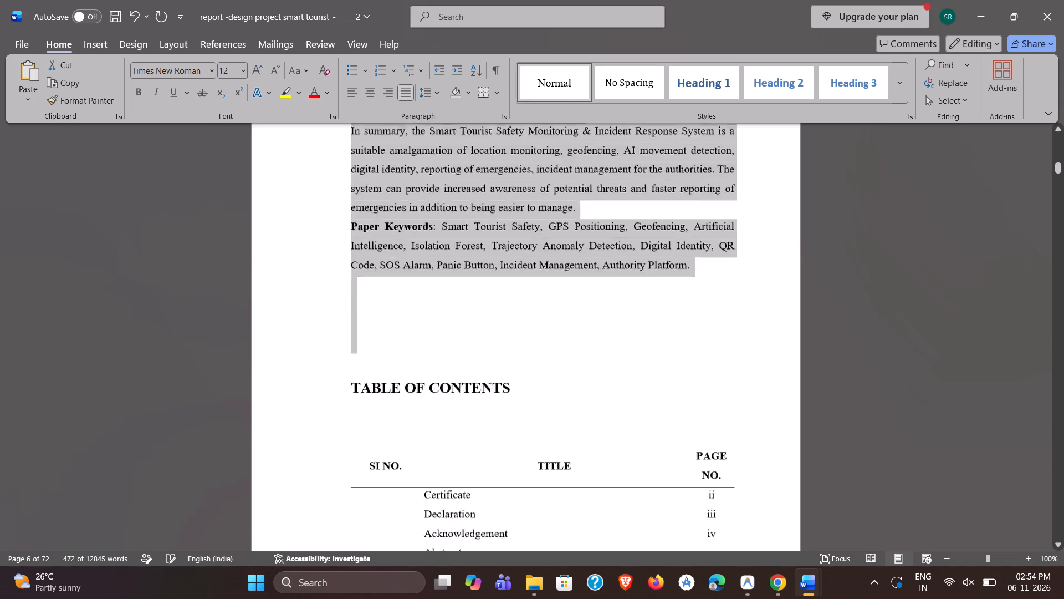
scroll(523, 173, "up", 1)
left_click(521, 238)
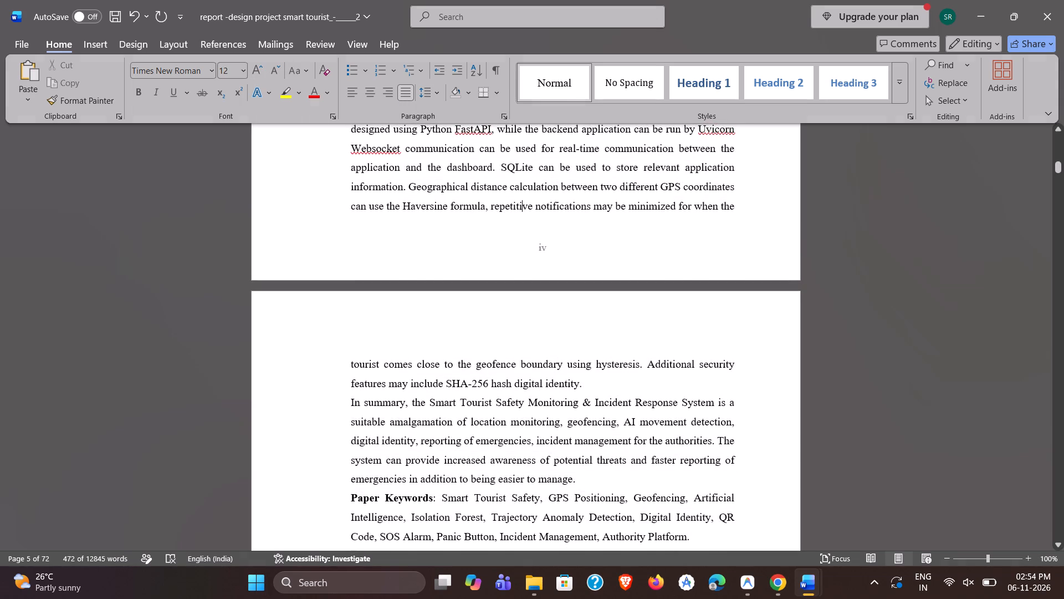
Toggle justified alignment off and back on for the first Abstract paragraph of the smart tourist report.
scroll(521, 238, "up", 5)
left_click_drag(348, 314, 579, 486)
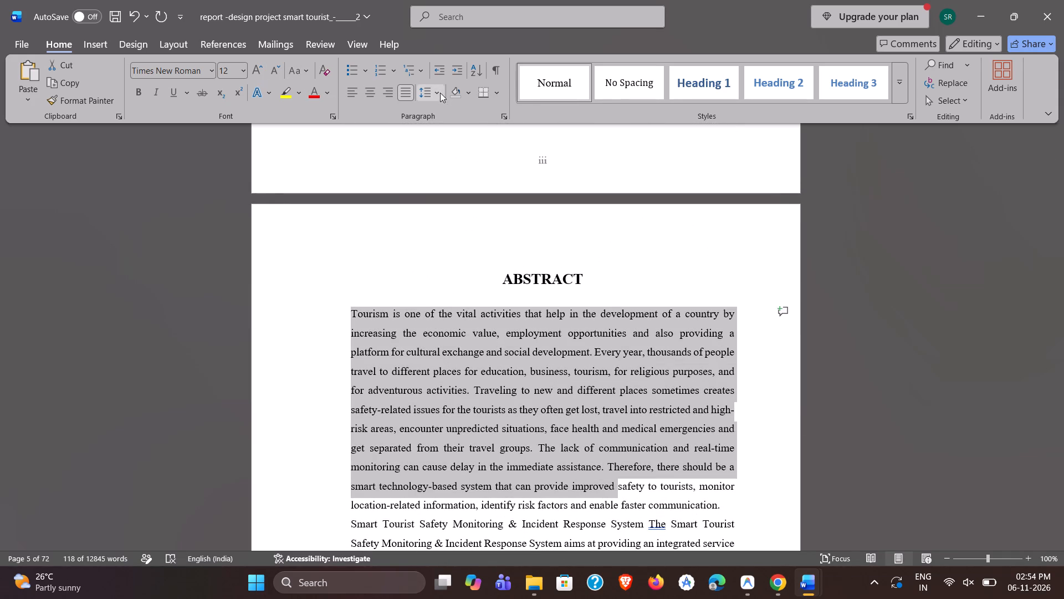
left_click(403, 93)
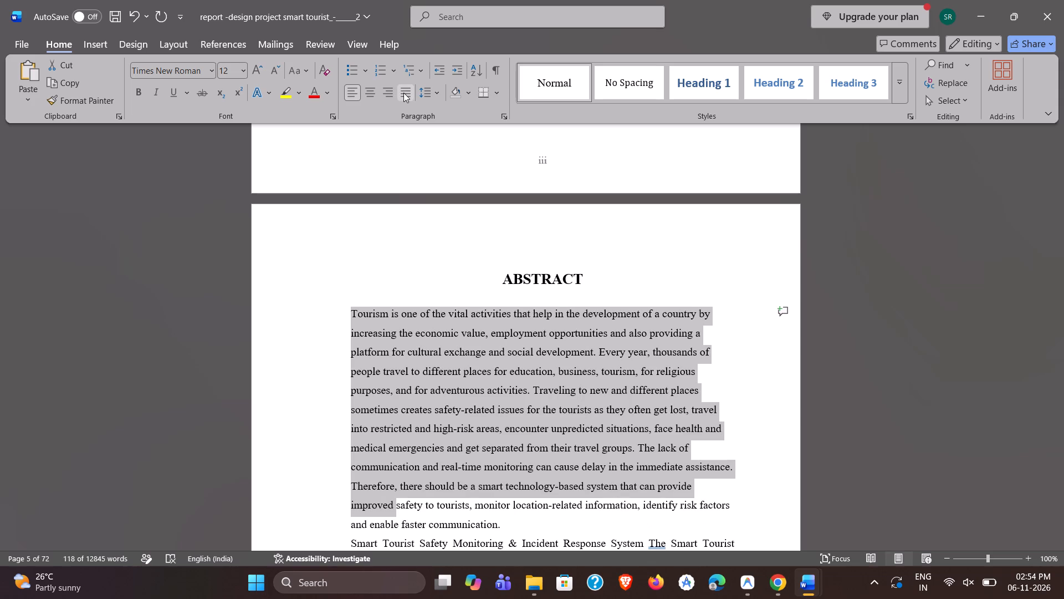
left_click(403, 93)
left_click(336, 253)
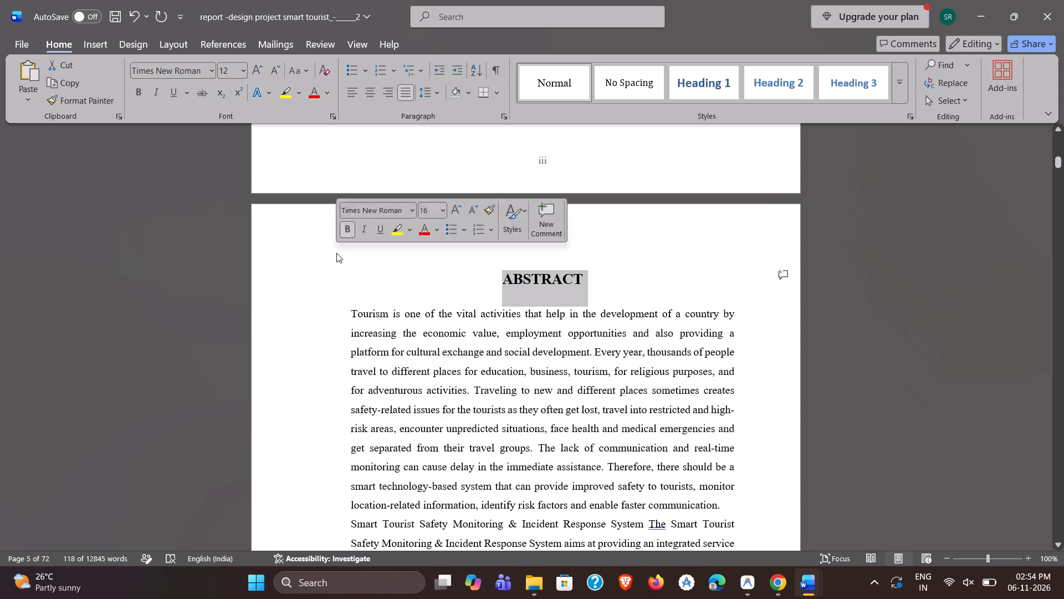
Examine how the Abstract text runs into the Table of Contents in the smart tourist report.
scroll(336, 253, "down", 7)
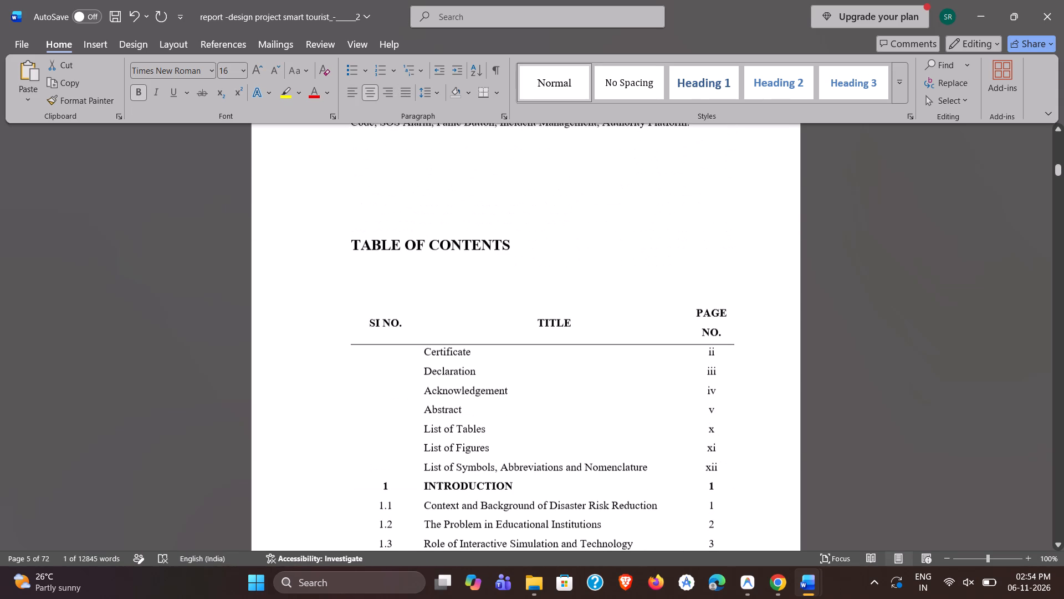
scroll(458, 213, "up", 5)
scroll(458, 213, "right", 1)
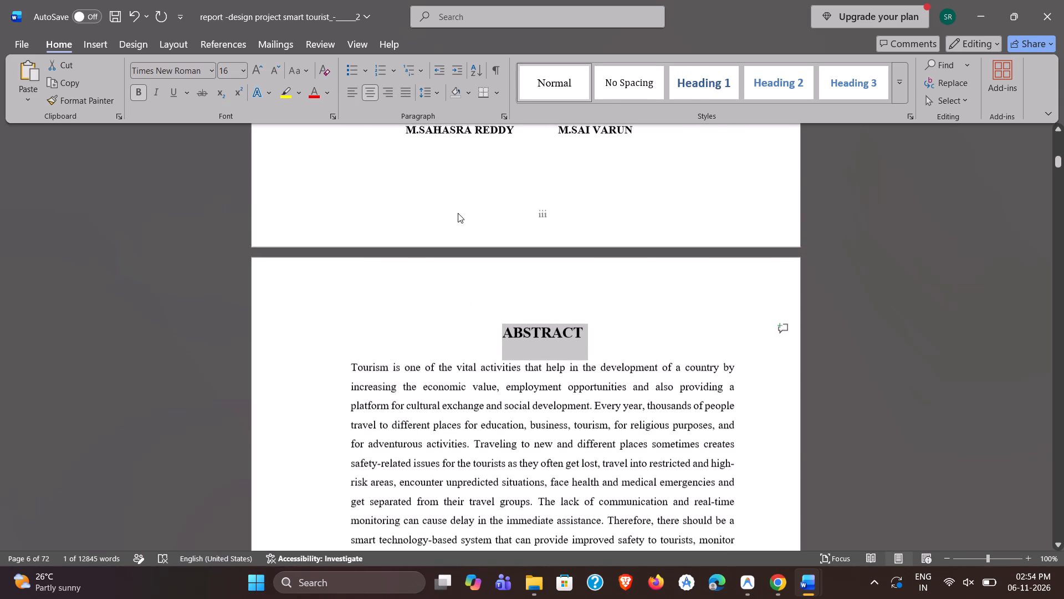
scroll(458, 213, "right", 1)
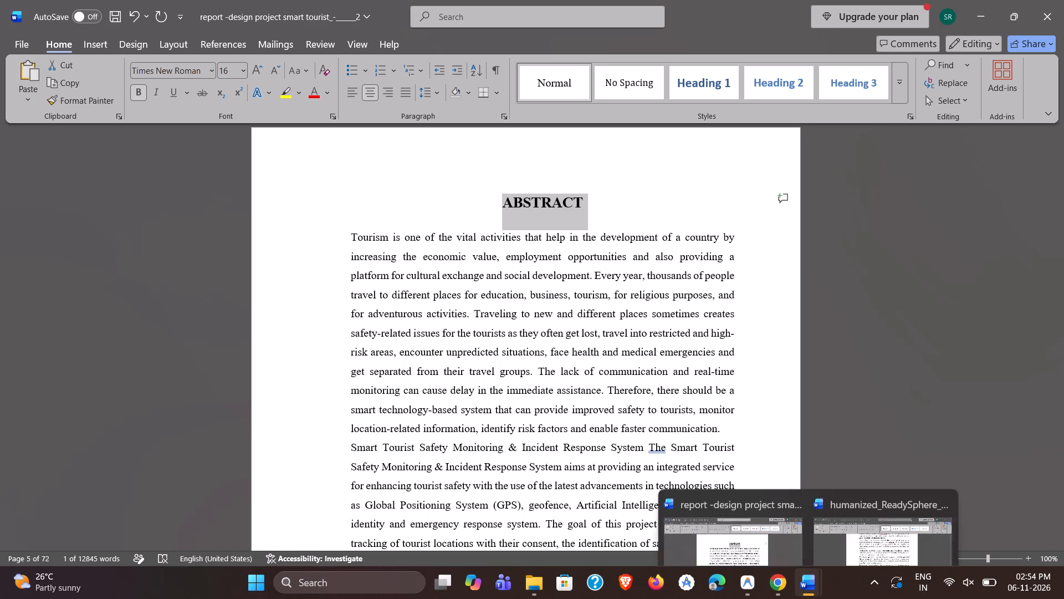
Switch to the ReadySphere report and examine the Abstract's line spacing and page layout up to the Table of Contents.
left_click(845, 517)
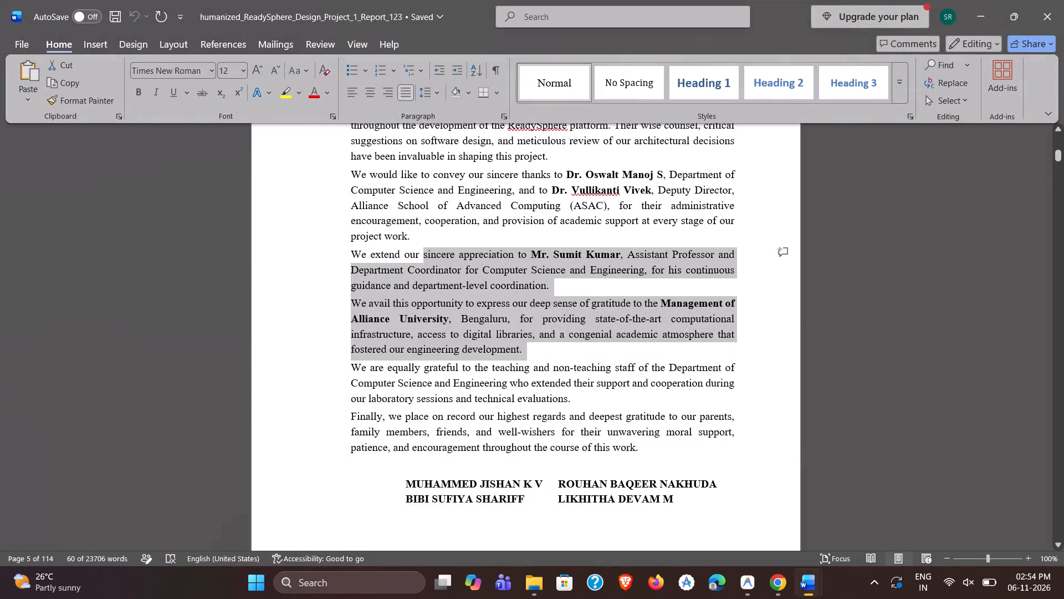
scroll(525, 440, "down", 4)
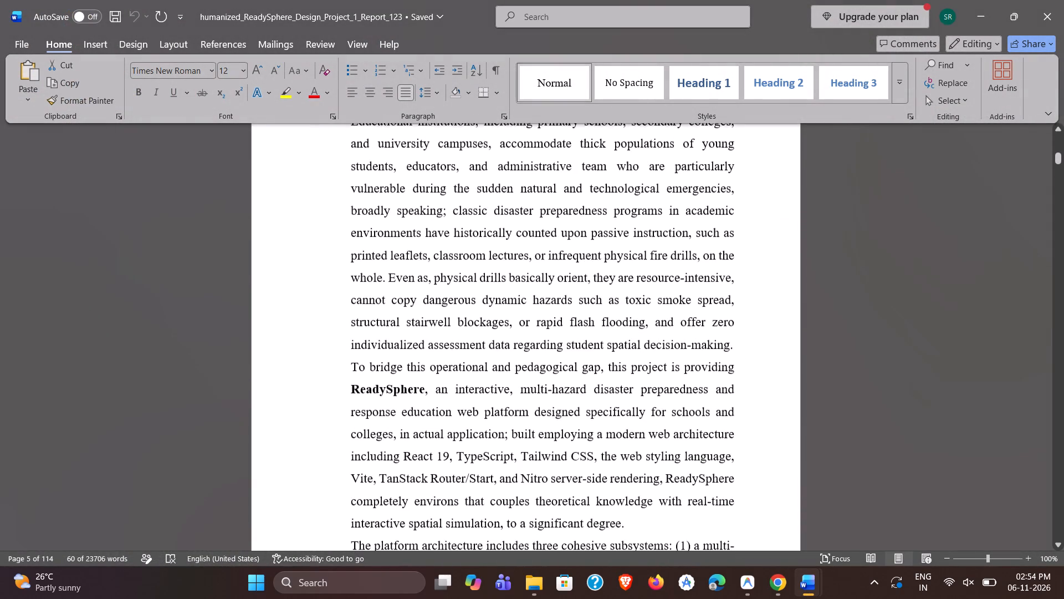
scroll(525, 440, "down", 5)
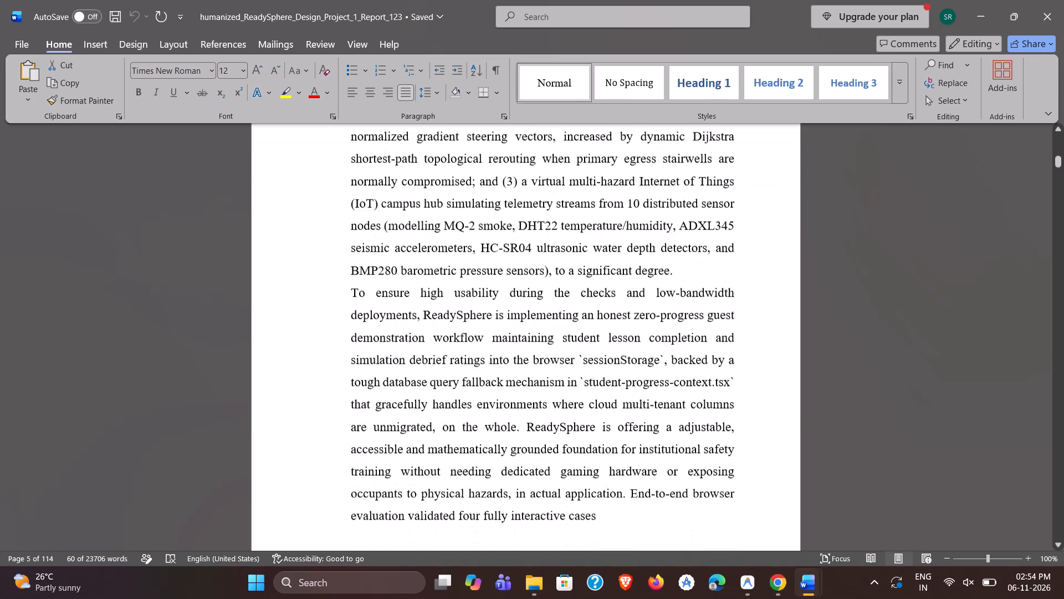
scroll(525, 440, "down", 4)
scroll(525, 440, "up", 2)
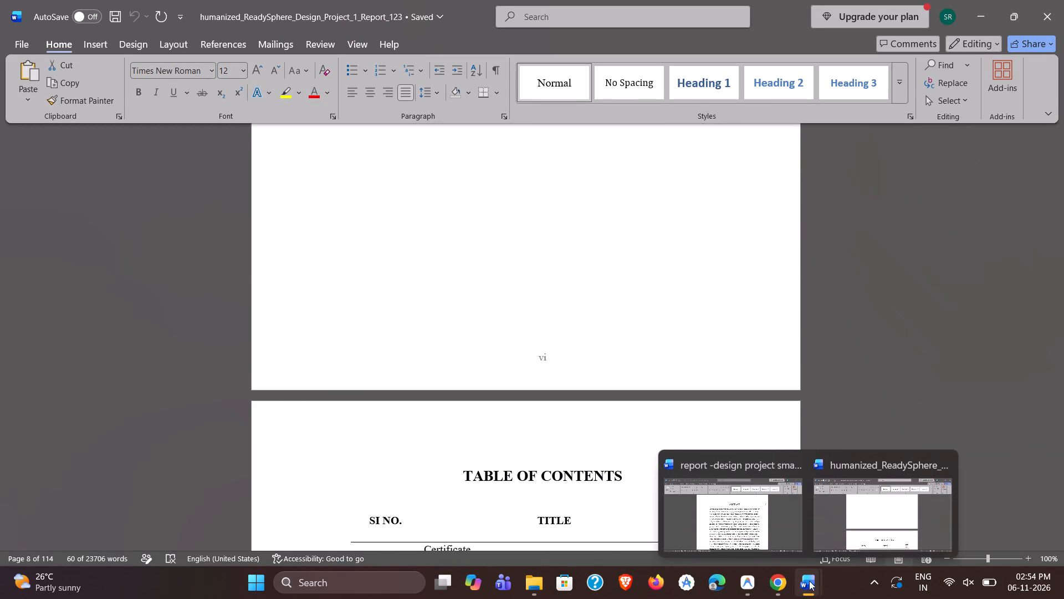
left_click(887, 540)
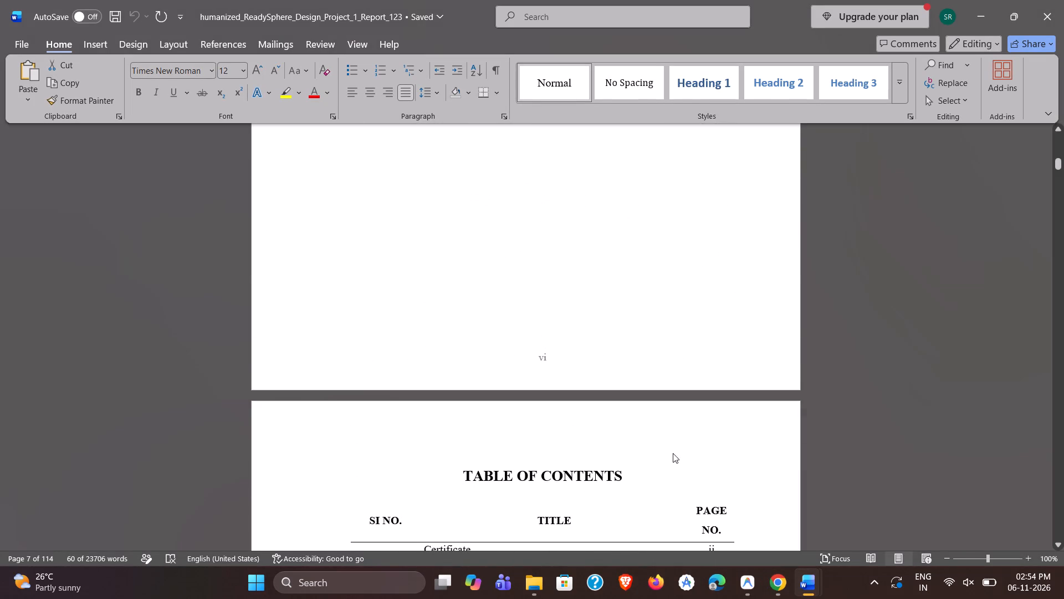
scroll(673, 453, "up", 7)
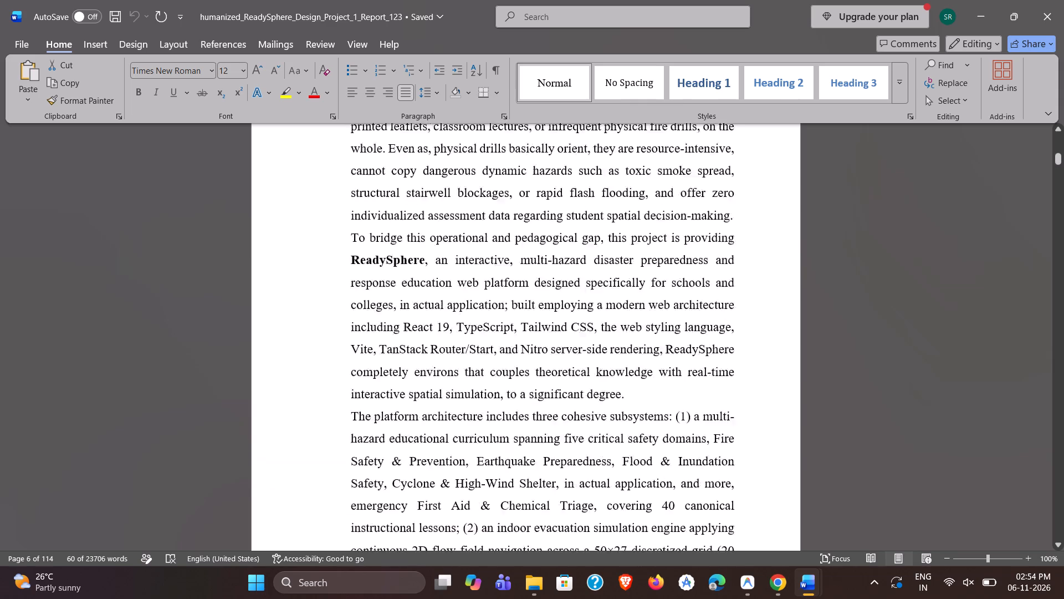
scroll(673, 453, "up", 3)
scroll(673, 453, "down", 4)
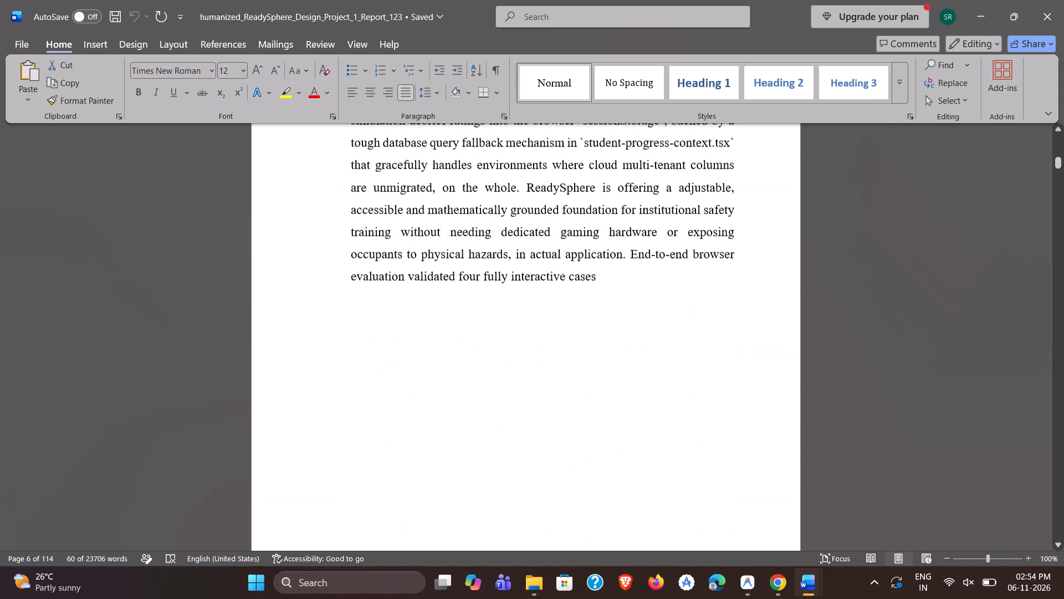
scroll(673, 453, "down", 5)
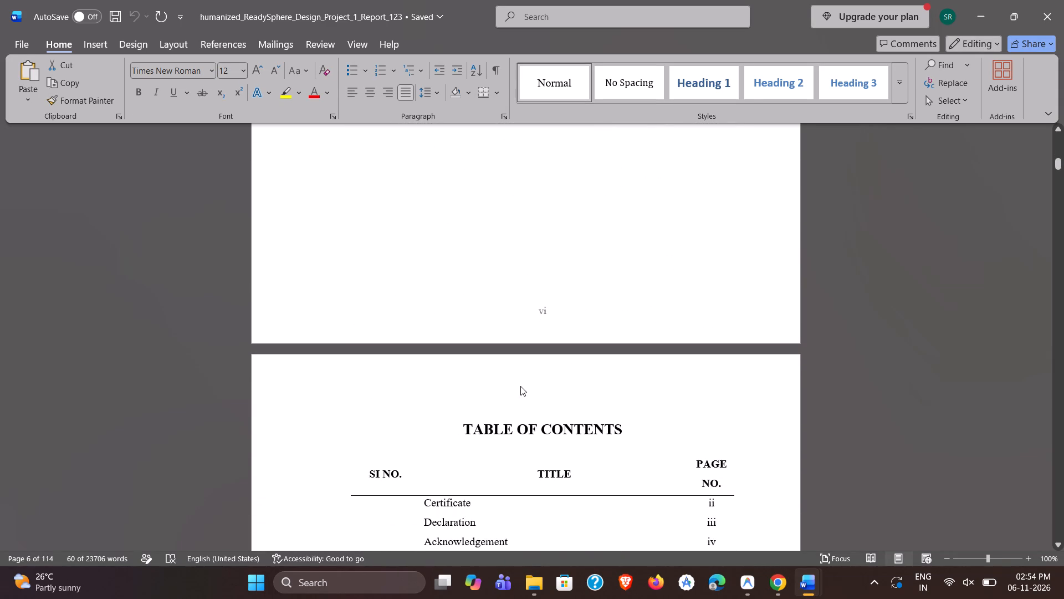
Examine the layout and page breaks of the ReadySphere report's Table of Contents and List of Tables.
scroll(520, 386, "down", 2)
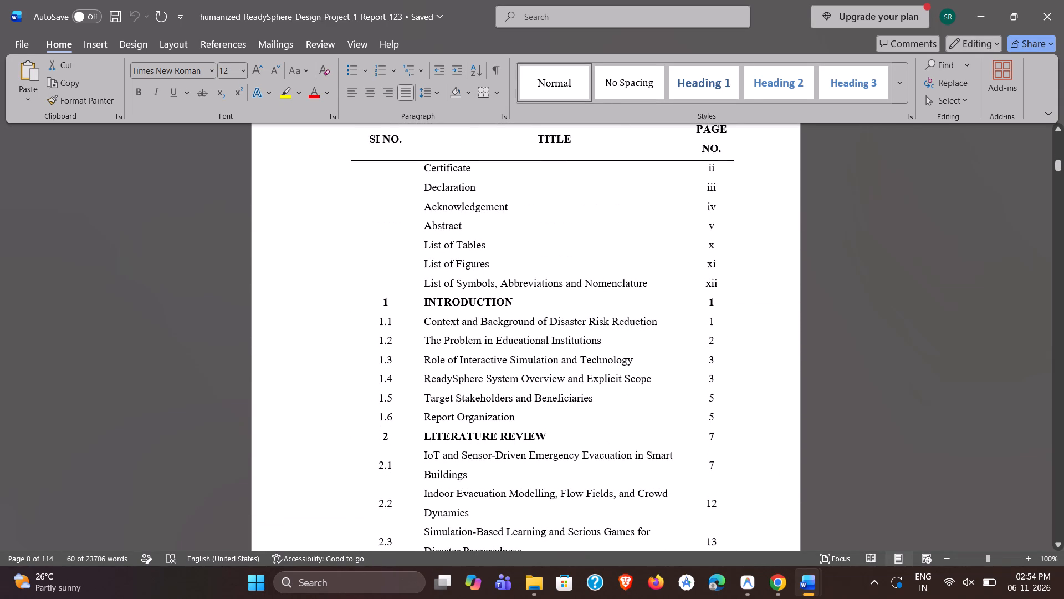
scroll(520, 386, "down", 4)
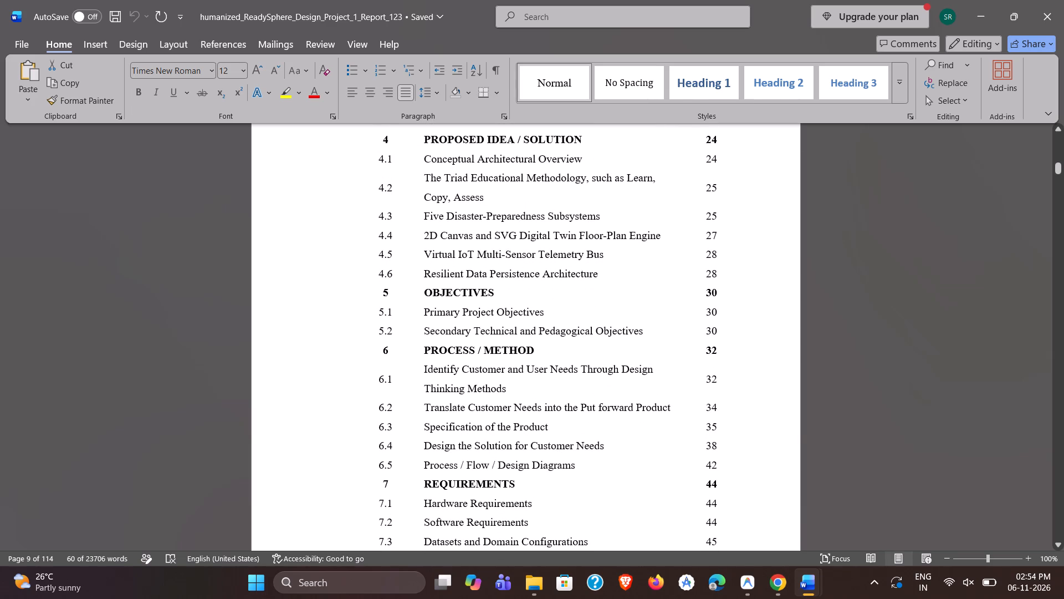
scroll(520, 386, "down", 3)
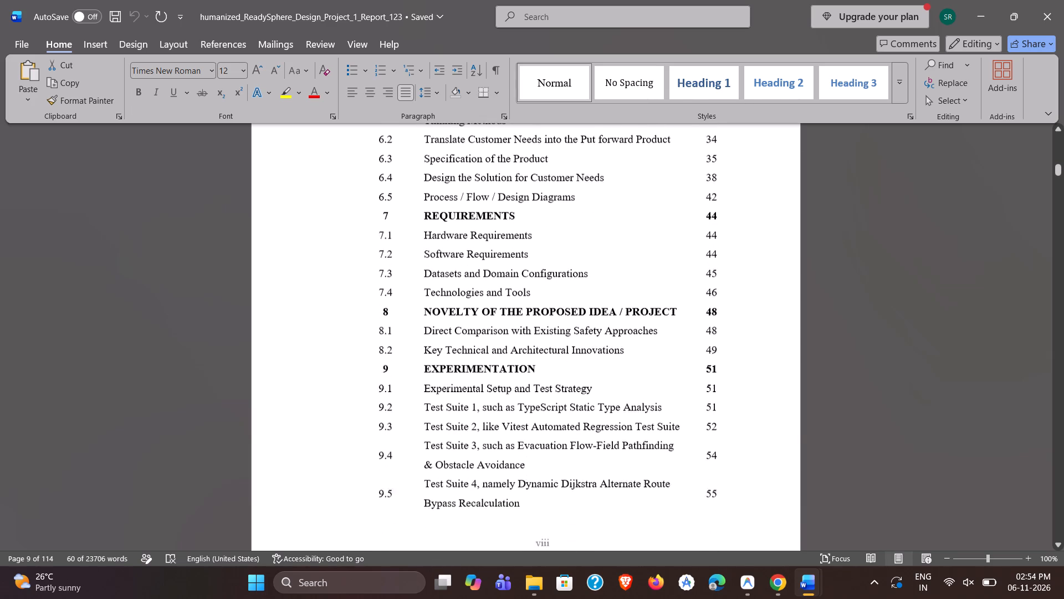
scroll(520, 386, "down", 2)
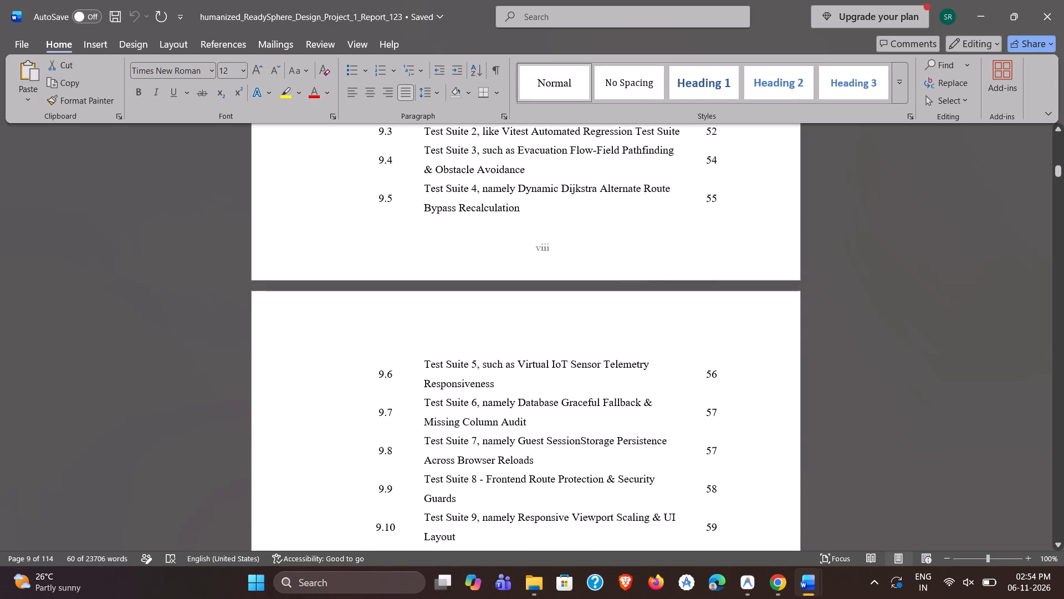
scroll(520, 386, "down", 8)
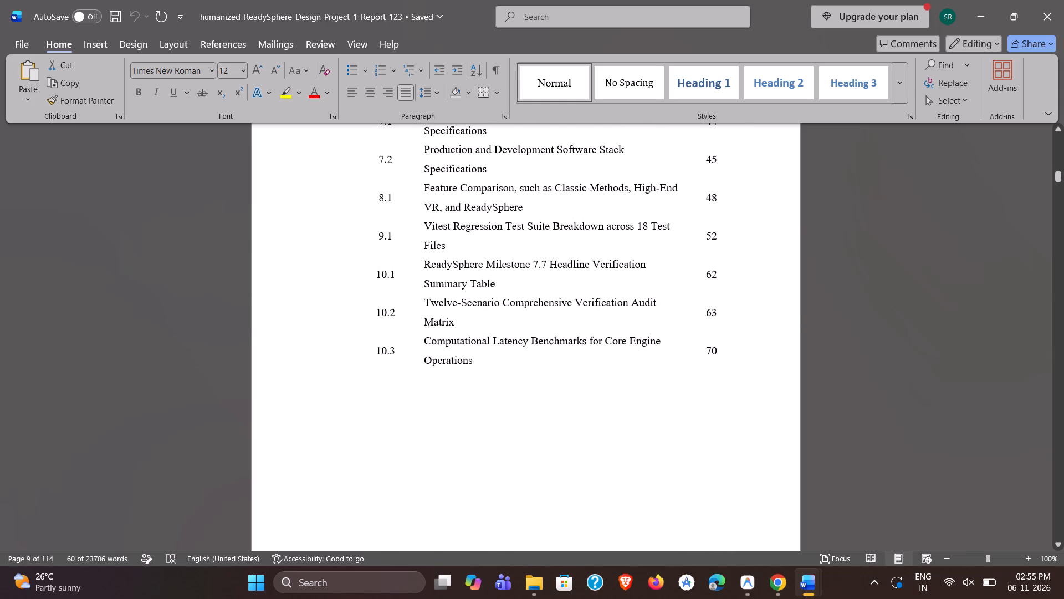
scroll(523, 370, "down", 1)
scroll(523, 370, "right", 2)
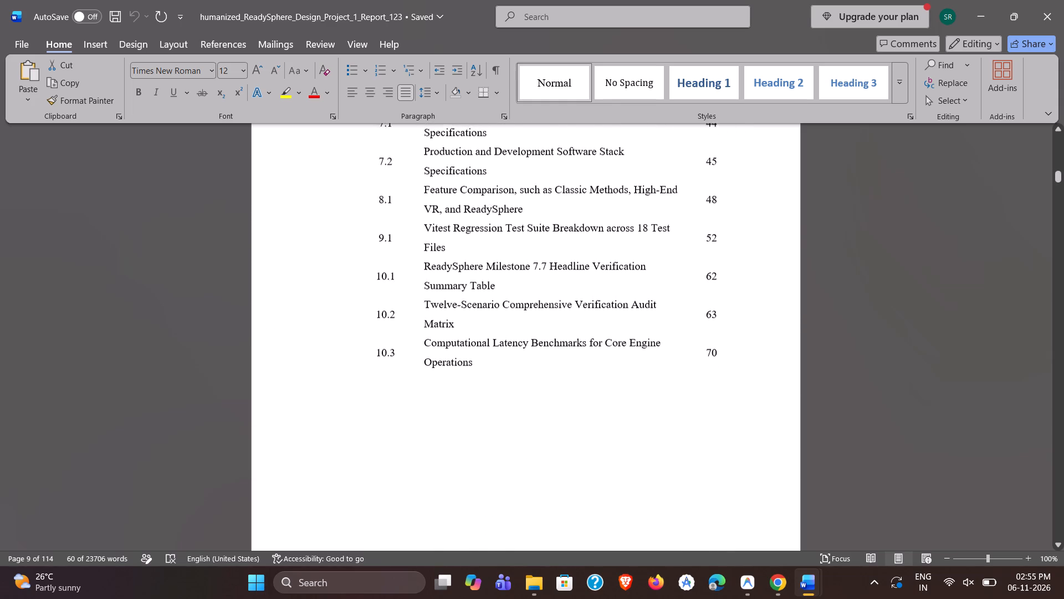
scroll(523, 370, "right", 1)
scroll(523, 370, "up", 2)
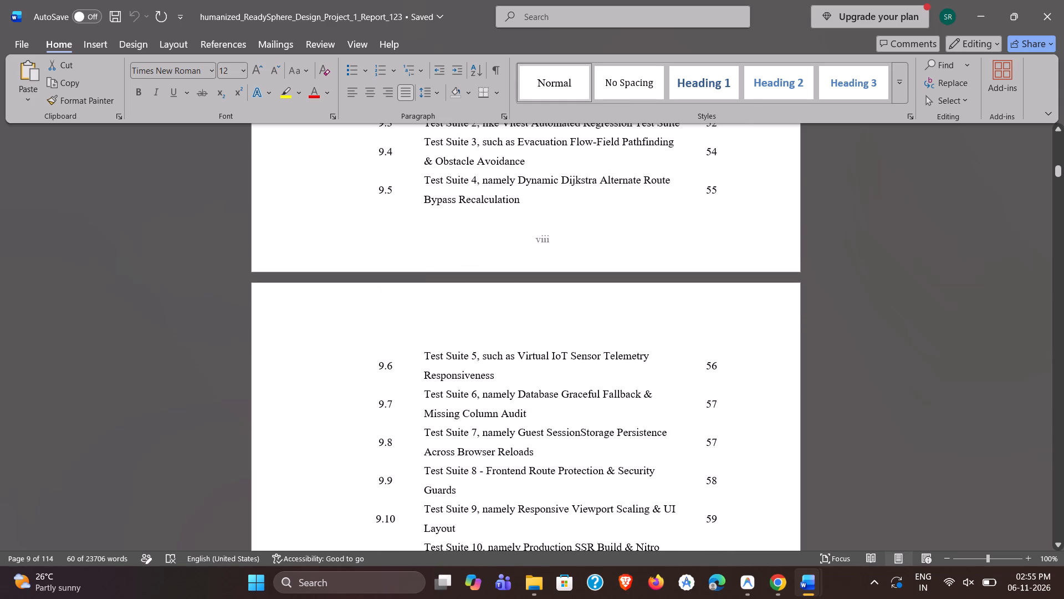
scroll(523, 370, "up", 3)
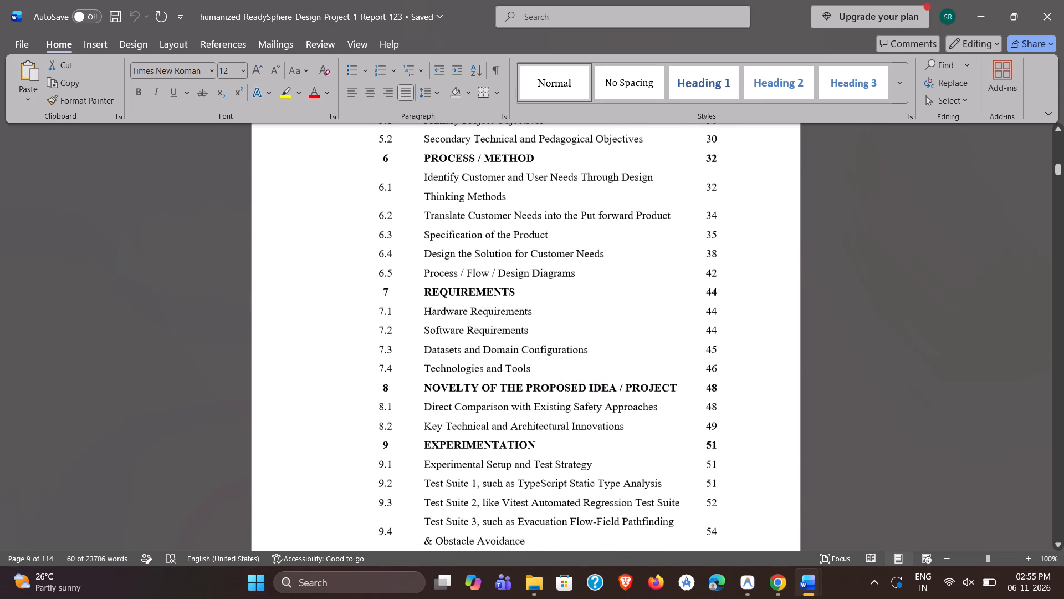
scroll(523, 370, "up", 3)
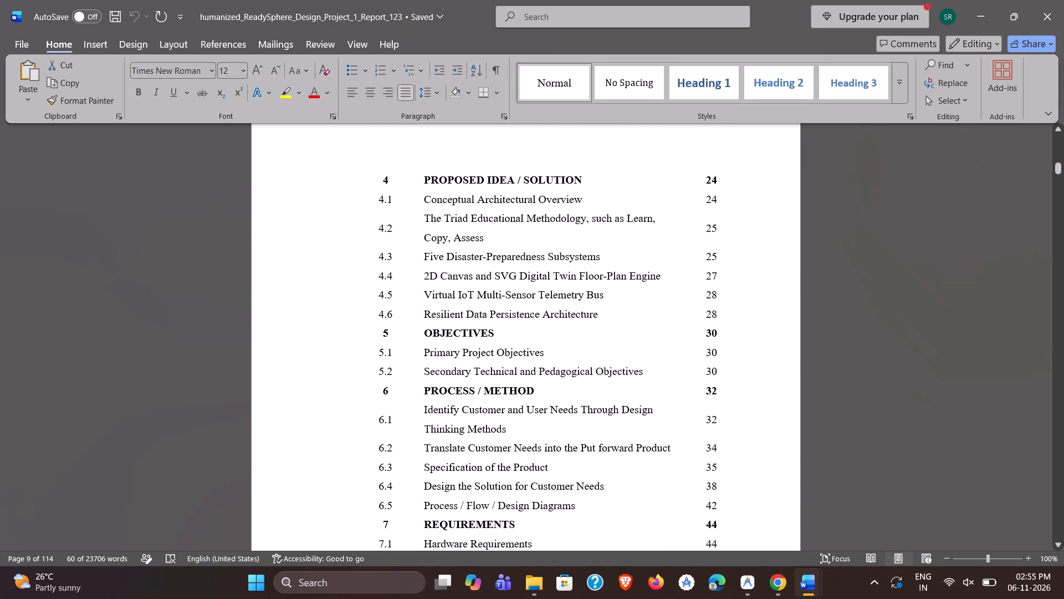
scroll(523, 370, "up", 1)
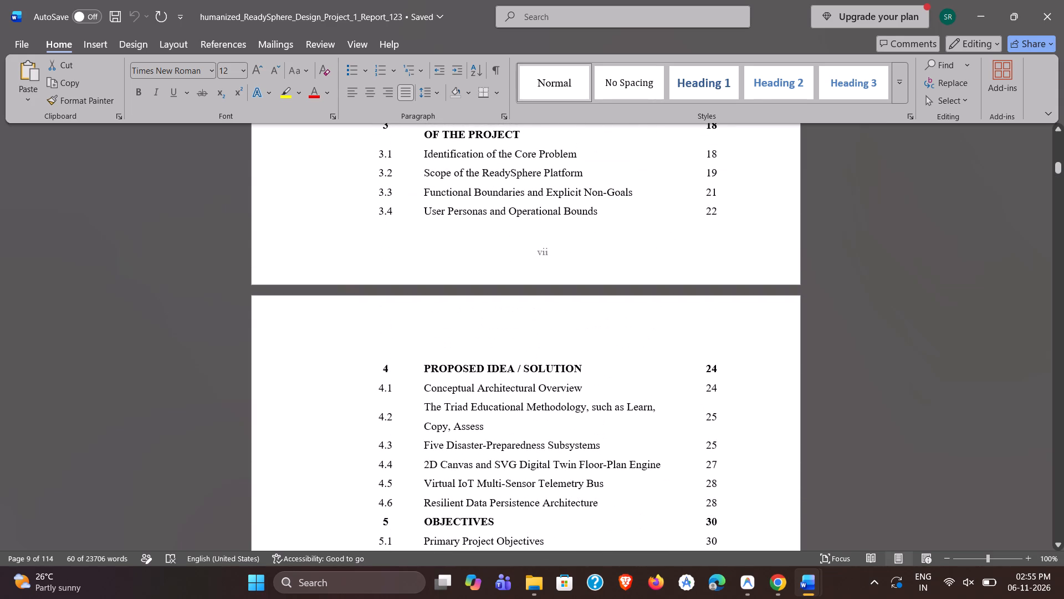
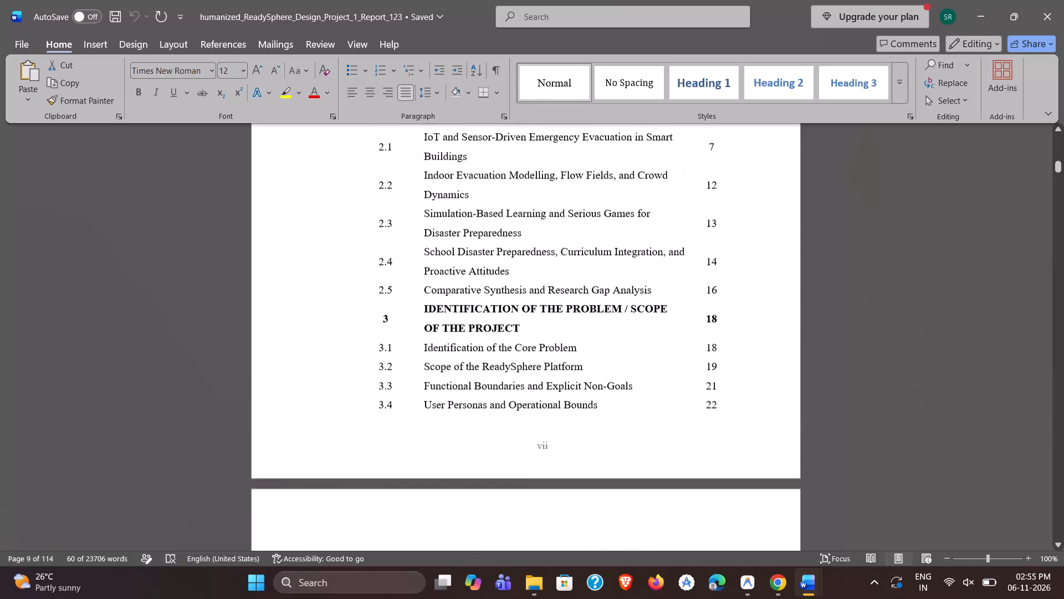
Go back to the start of the ReadySphere report's Table of Contents and examine its heading and column layout.
scroll(523, 370, "up", 3)
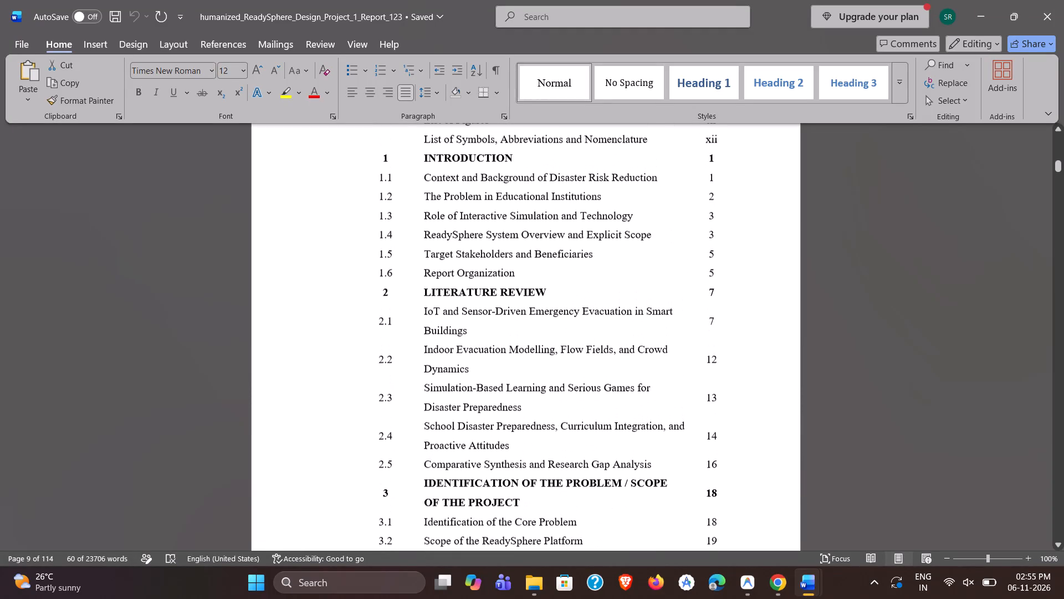
scroll(523, 370, "up", 1)
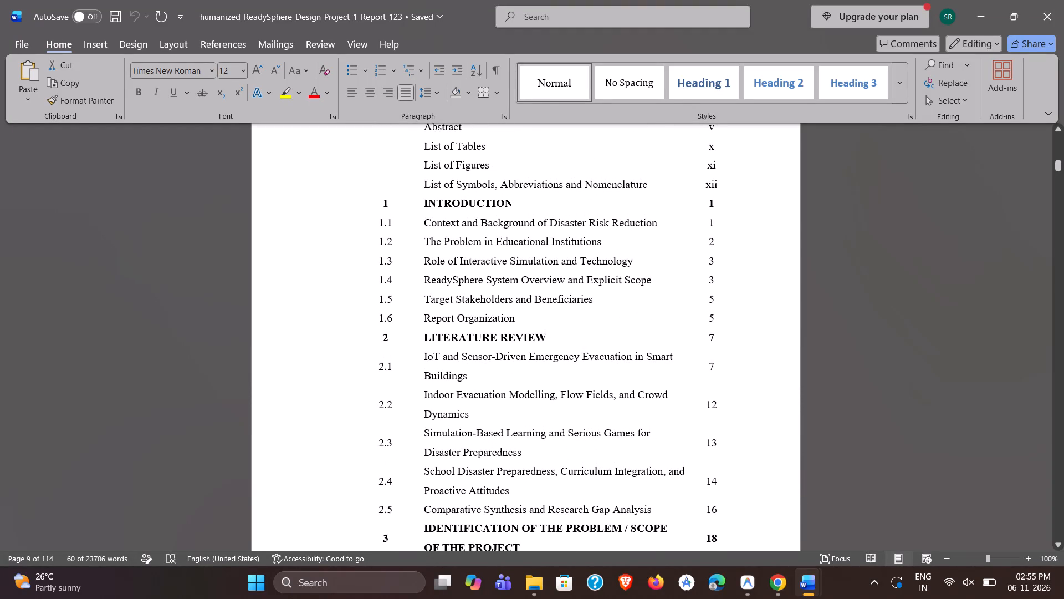
scroll(523, 370, "up", 2)
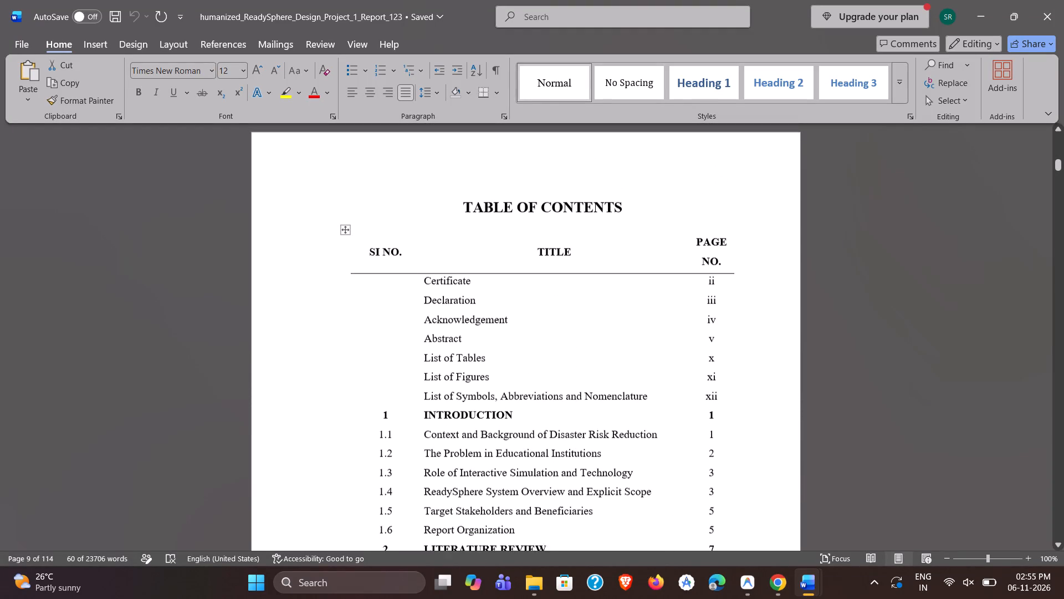
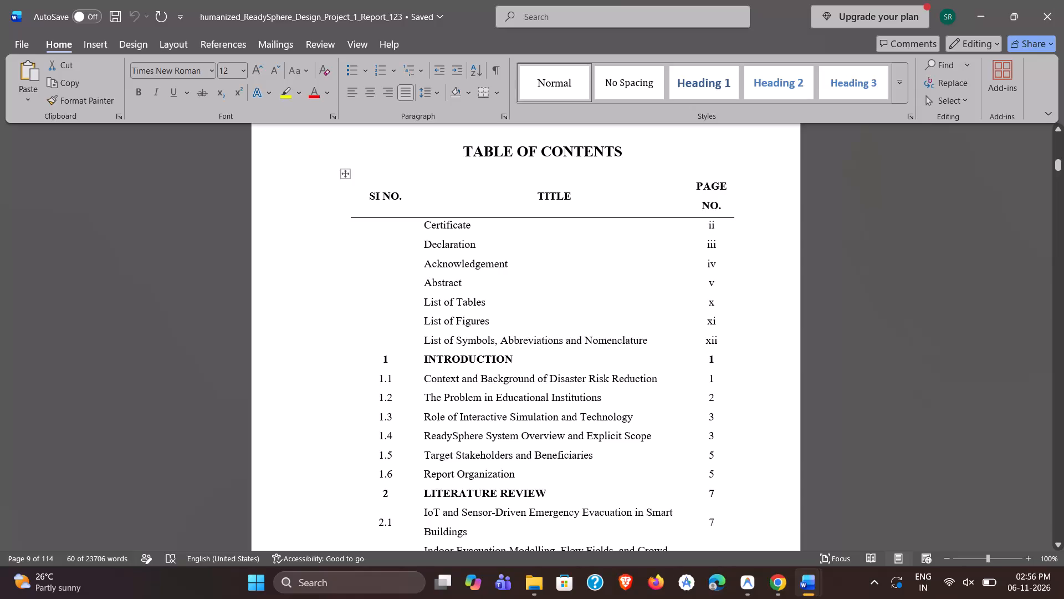
Examine the chapter 1 to 3 entries and their page numbers in the ReadySphere report's Table of Contents.
scroll(504, 331, "down", 1)
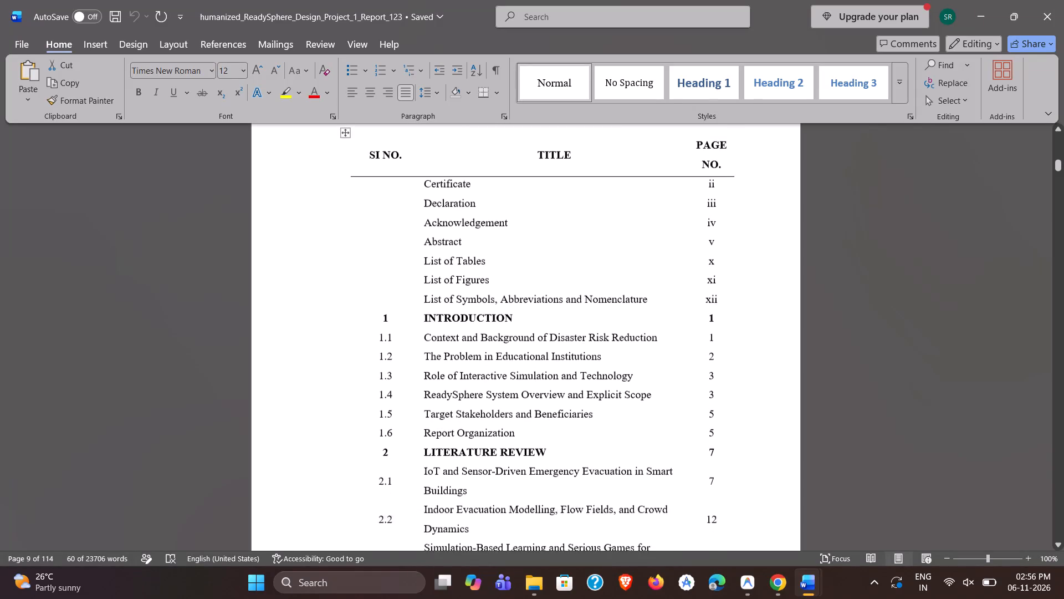
scroll(504, 331, "down", 1)
scroll(504, 331, "up", 1)
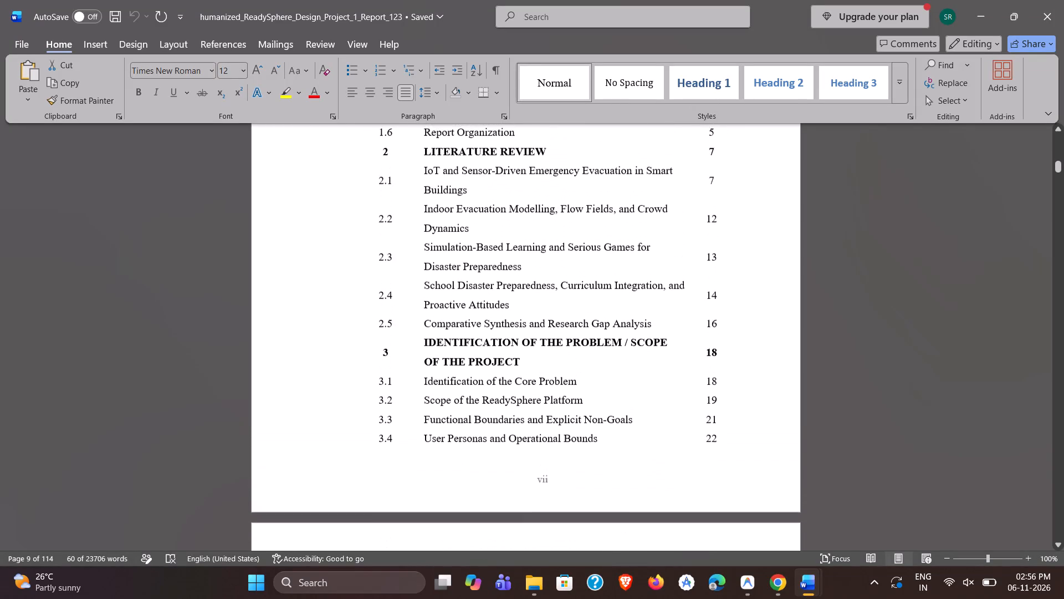
scroll(504, 331, "up", 1)
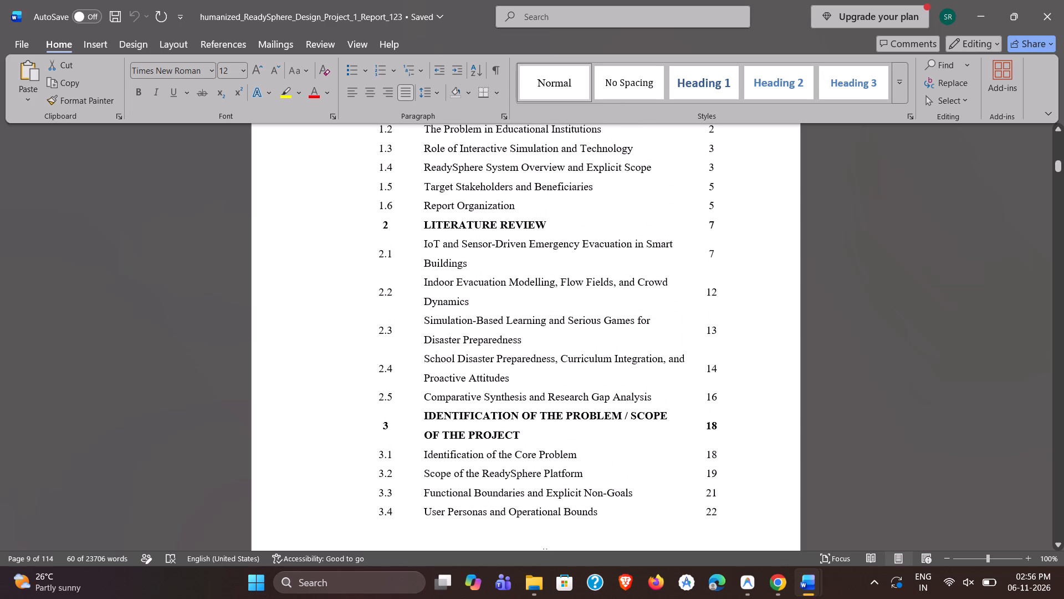
scroll(504, 331, "up", 1)
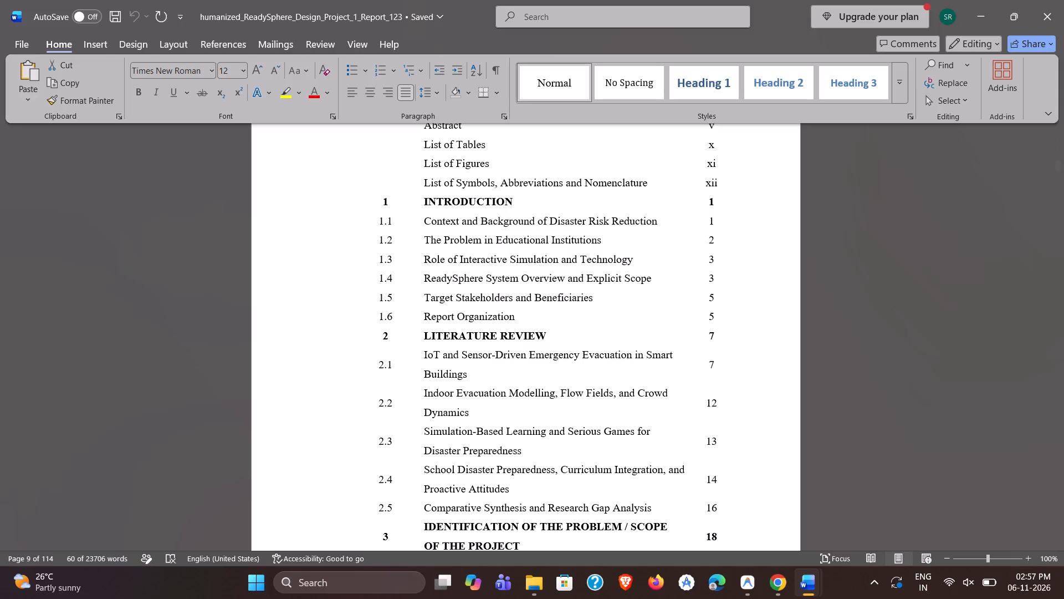
Save a copy of the ReadySphere report as a Word document named "sahasar report" in the Downloads folder.
left_click(23, 40)
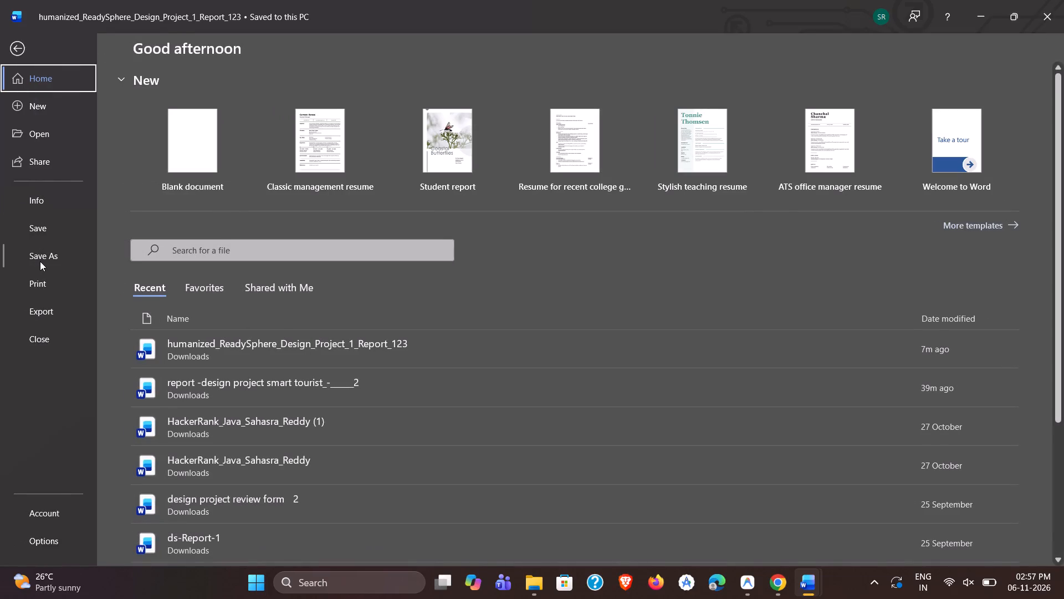
left_click(43, 254)
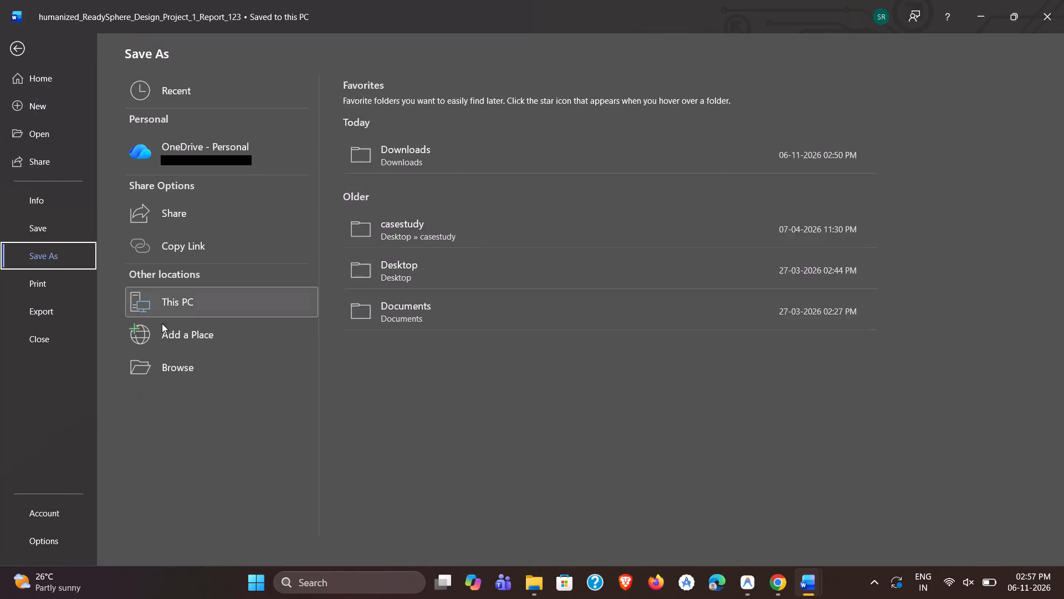
left_click(193, 301)
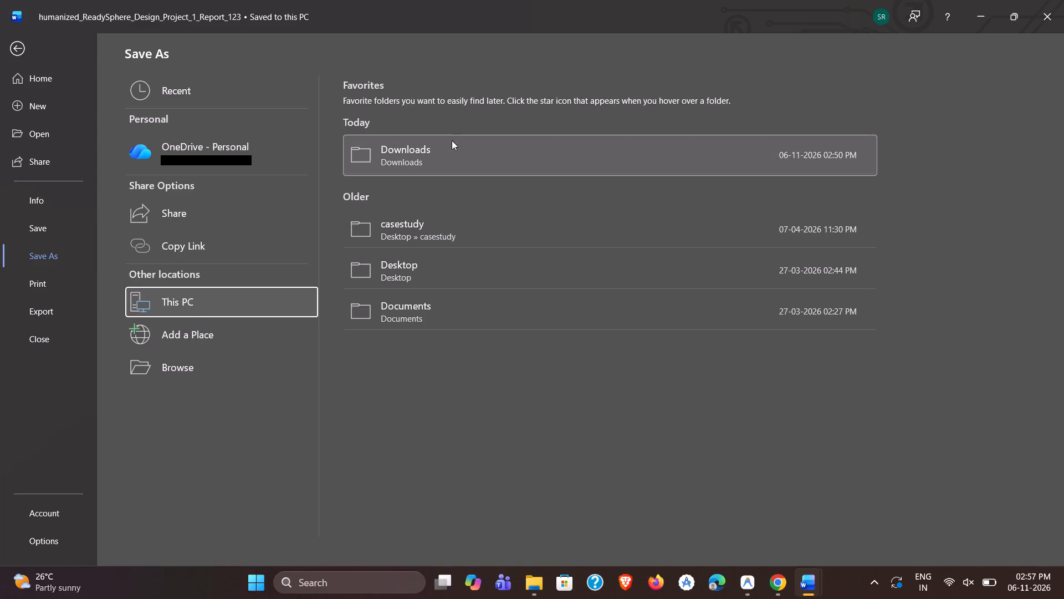
left_click(444, 147)
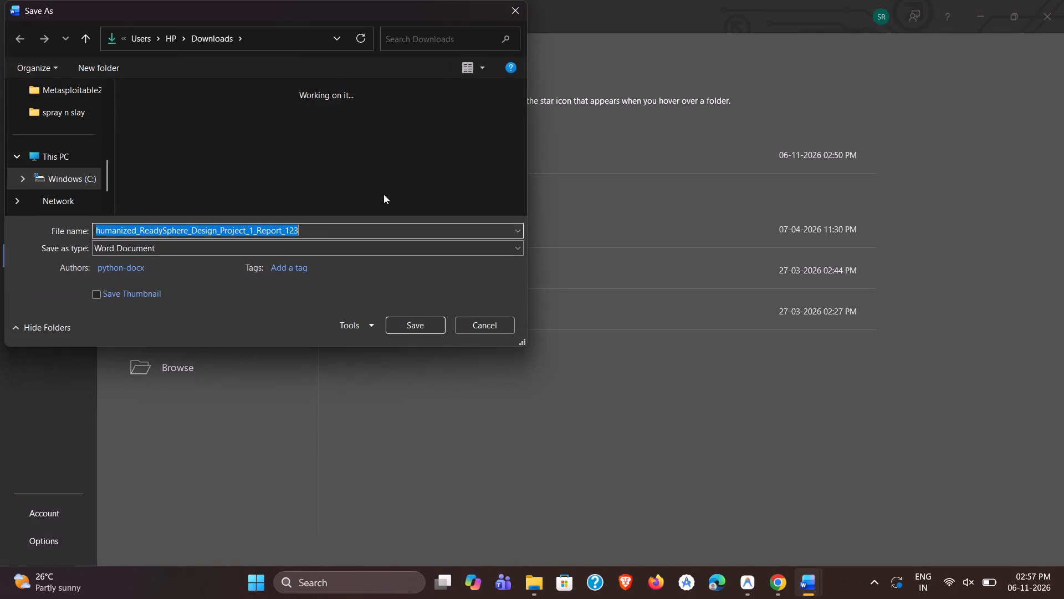
left_click(313, 231)
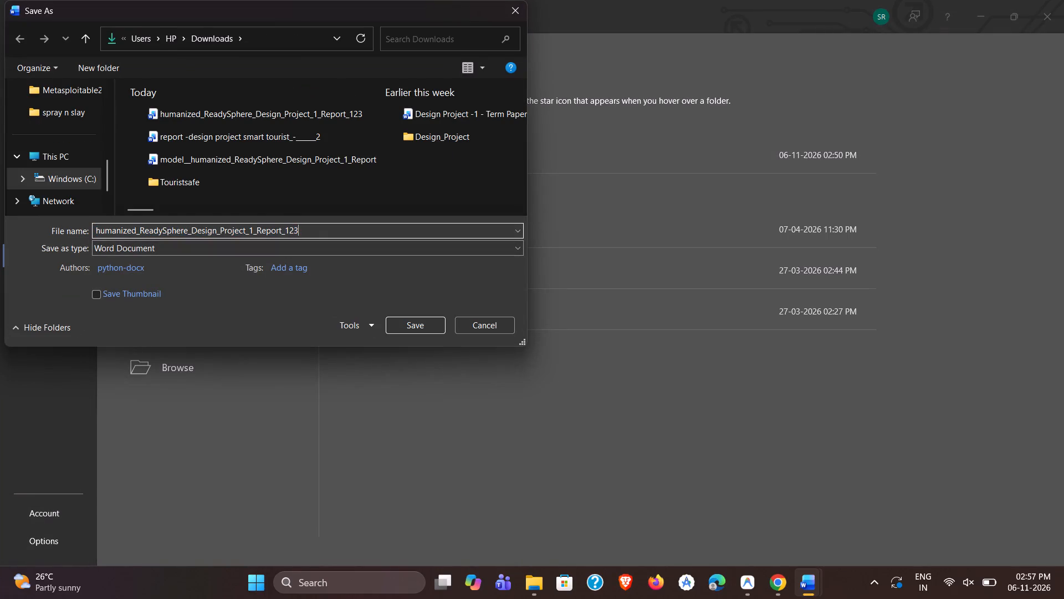
key("BackSpace")
key("BackSpace")
key("BackSpace")
key("BackSpace")
key("BackSpace")
key("BackSpace")
key("BackSpace")
key("BackSpace")
key("BackSpace")
key("BackSpace")
key("BackSpace")
key("BackSpace")
key("BackSpace")
key("BackSpace")
key("BackSpace")
key("BackSpace")
key("BackSpace")
key("BackSpace")
key("BackSpace")
key("BackSpace")
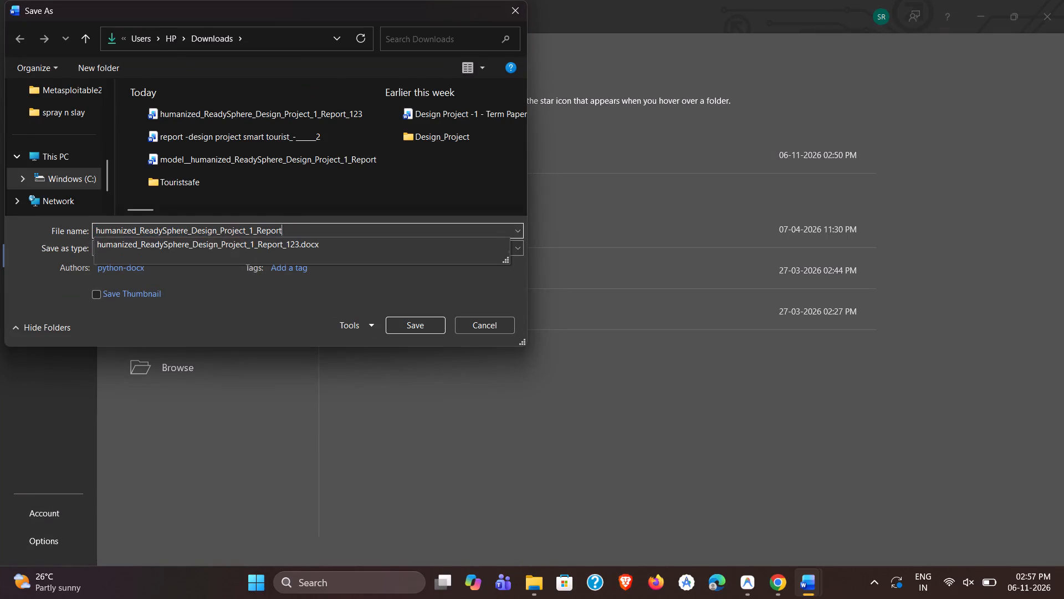
key("BackSpace")
key("BackSpace")
key("BackSpace")
key("BackSpace")
key("BackSpace")
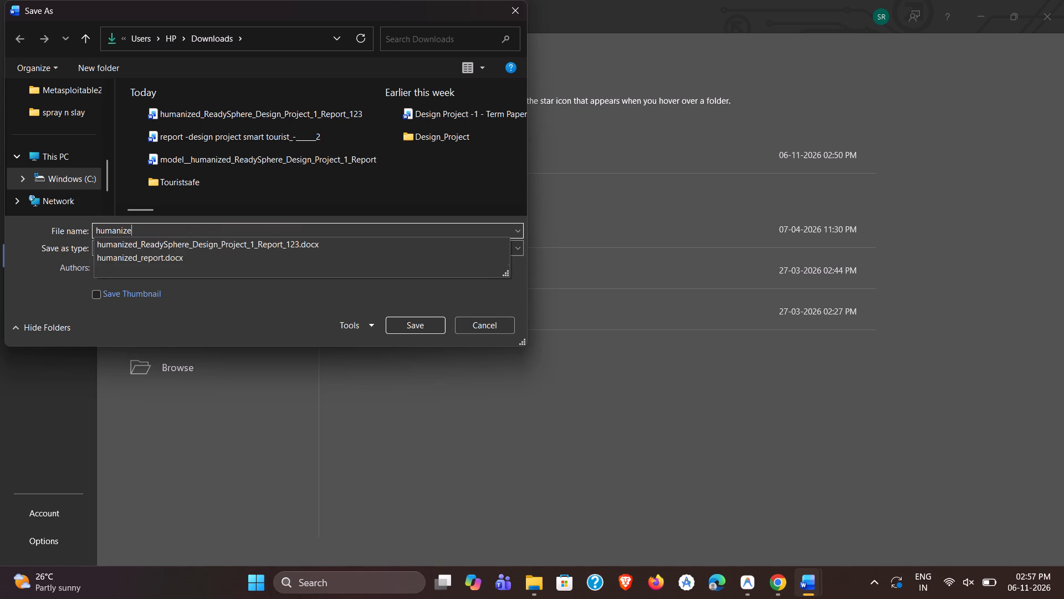
key("BackSpace")
key("BackSpace")
key("BackSpace")
key("BackSpace")
key("BackSpace")
key("BackSpace")
key("BackSpace")
key("BackSpace")
key("BackSpace")
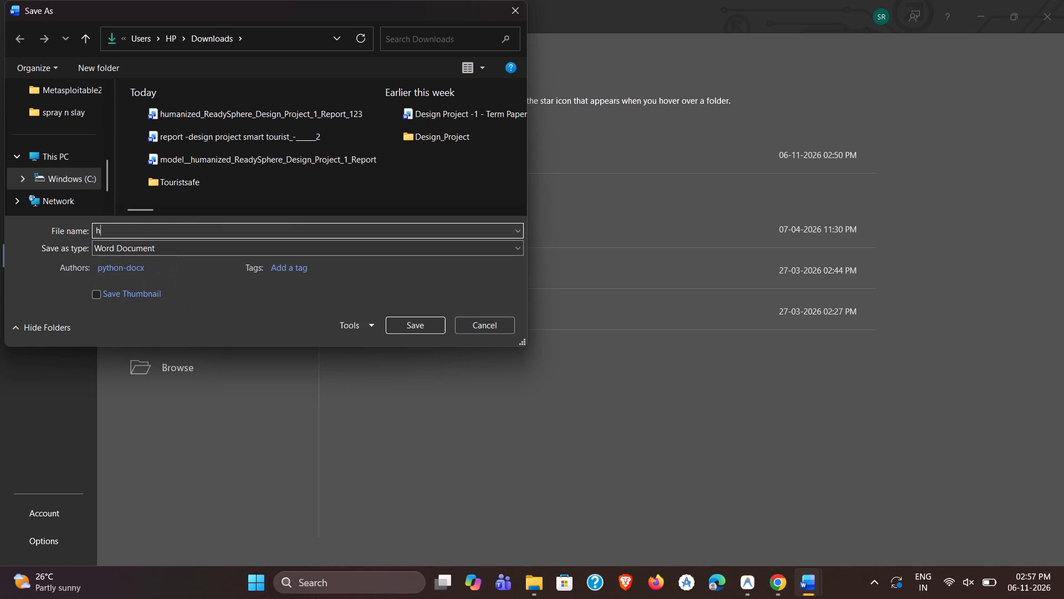
type("shsara")
key("BackSpace")
key("BackSpace")
key("BackSpace")
key("BackSpace")
key("BackSpace")
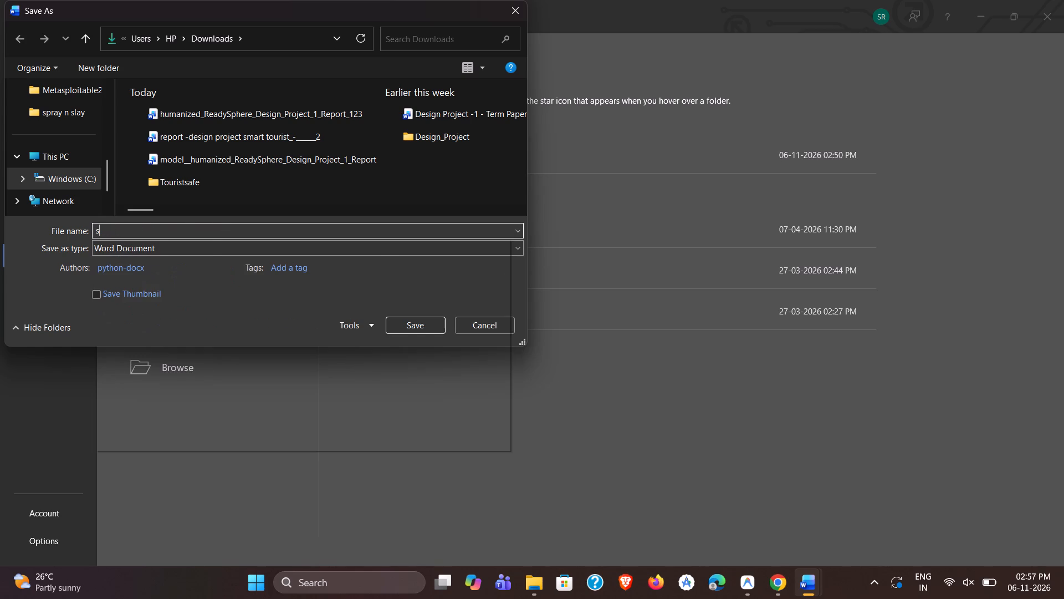
type("ahasar report")
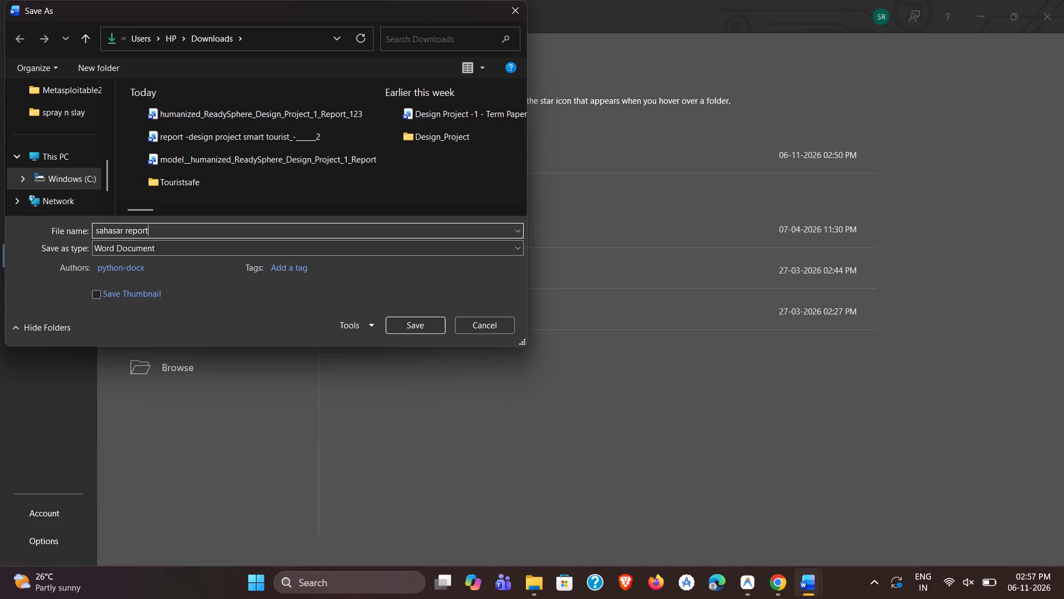
key("space")
left_click(418, 328)
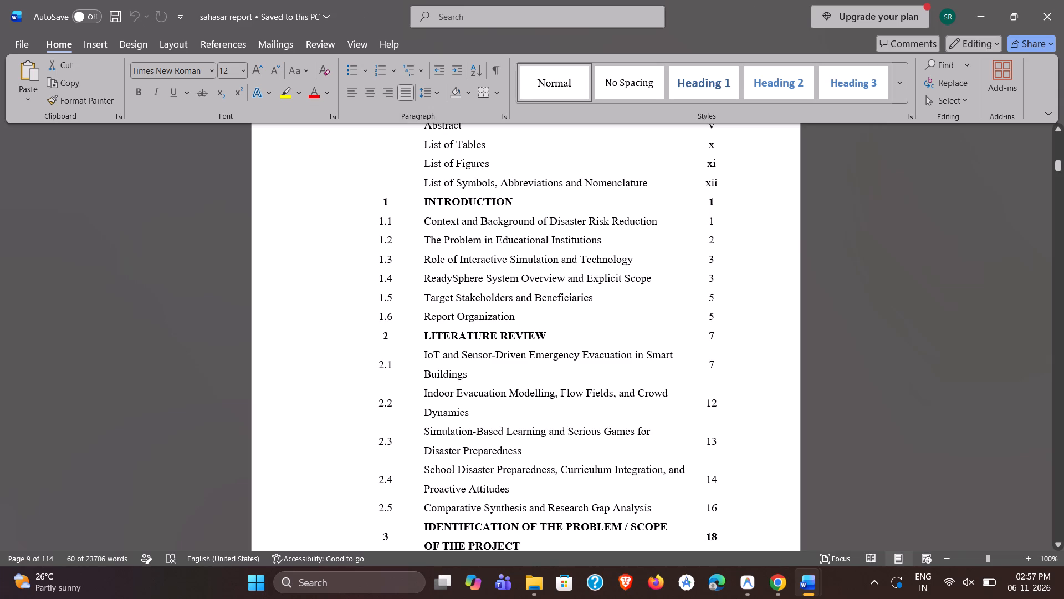
Switch to File Explorer and copy the "sahasar report" document from the Downloads folder.
left_click(533, 537)
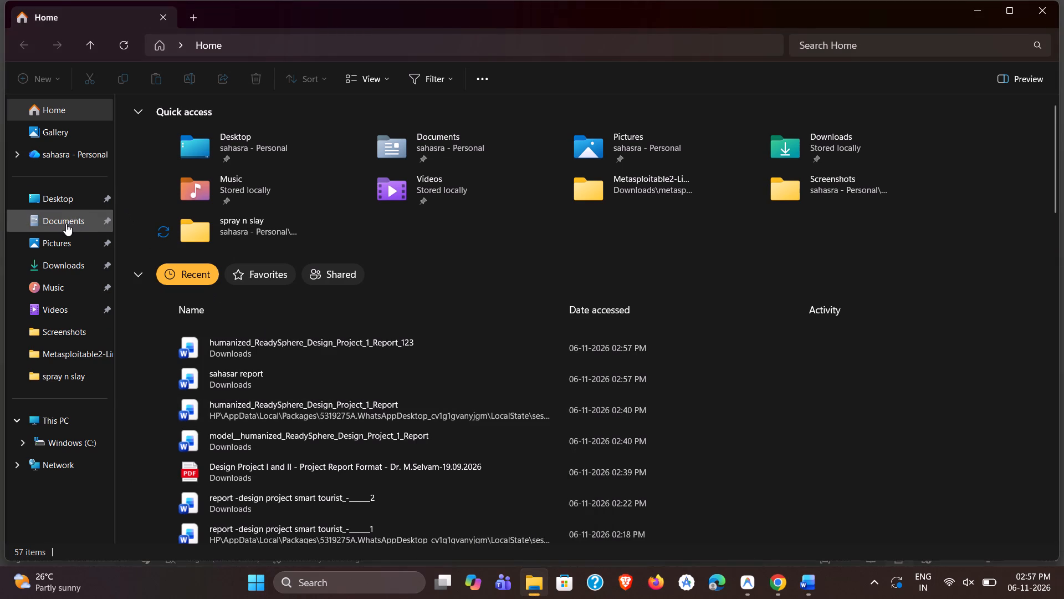
left_click(68, 256)
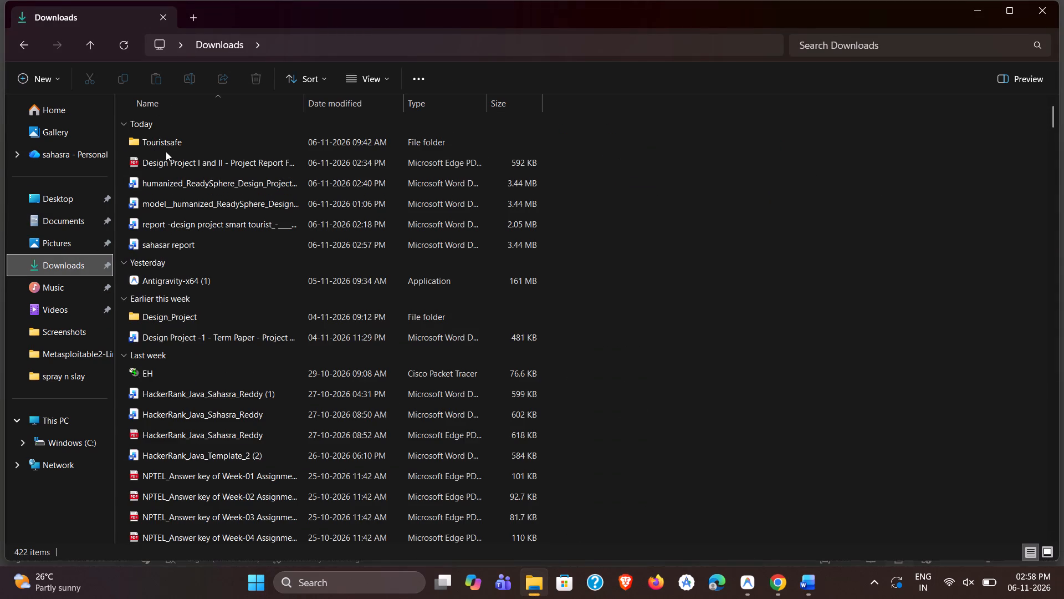
left_click(180, 240)
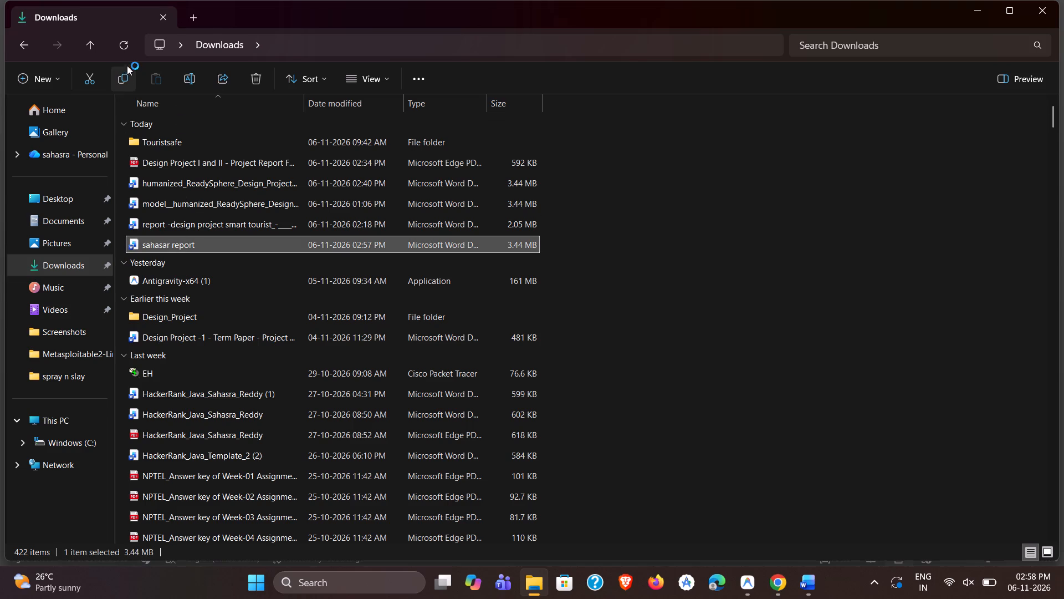
left_click(118, 84)
left_click(121, 74)
Open WhatsApp.
left_click(258, 580)
left_click(436, 463)
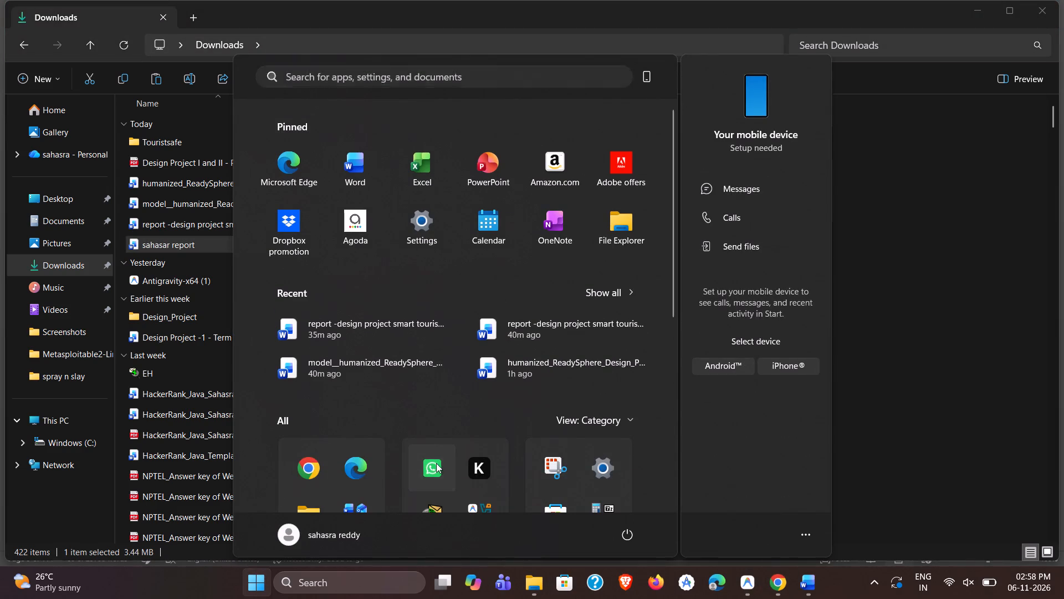
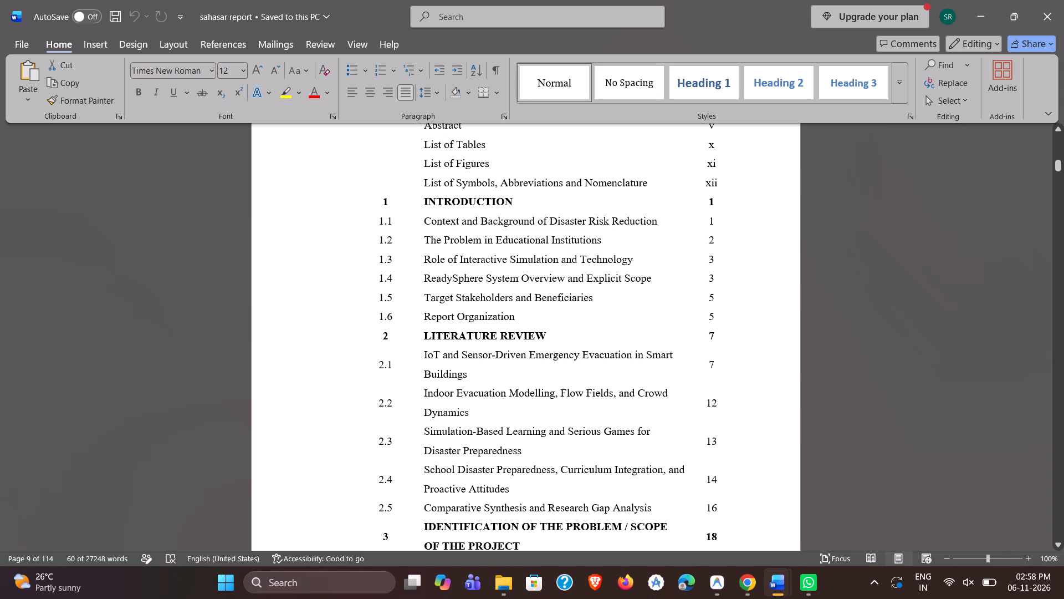
Examine the "sahasar report" front pages from the Table of Contents back to the Acknowledgement page.
scroll(550, 352, "up", 1)
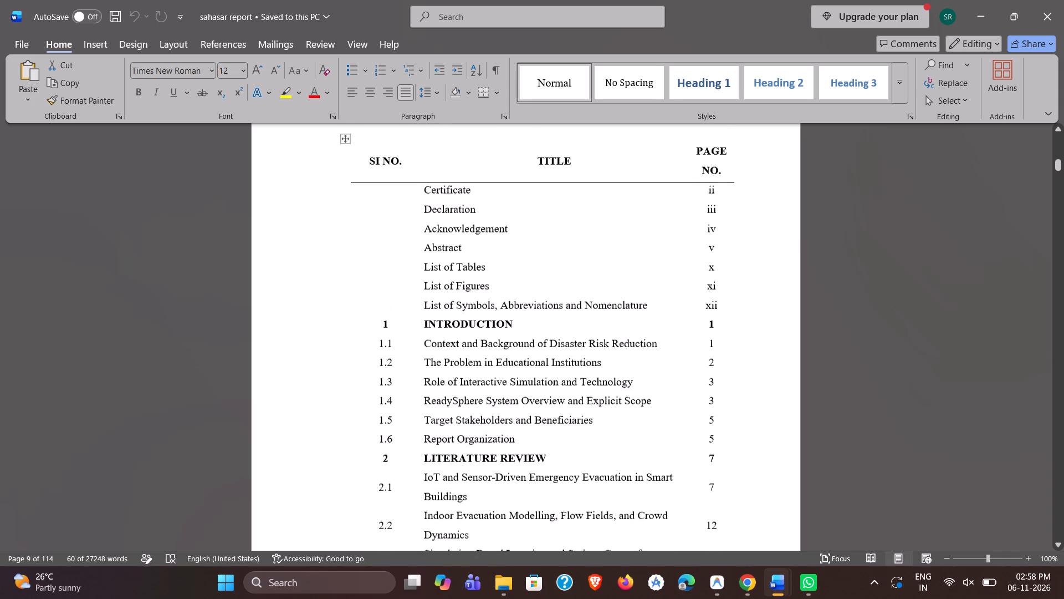
scroll(550, 352, "up", 1)
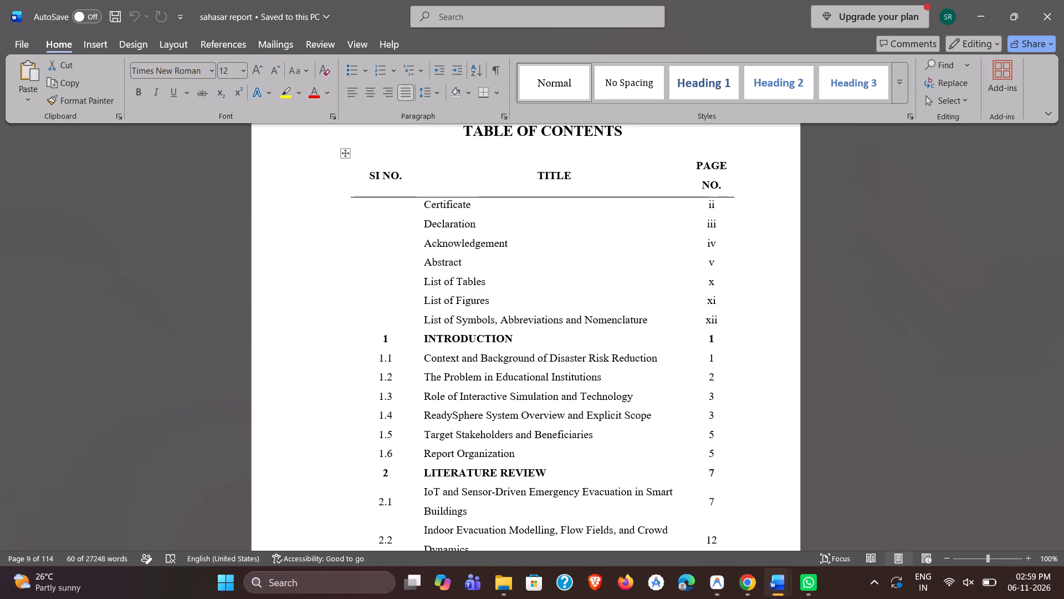
scroll(504, 337, "up", 4)
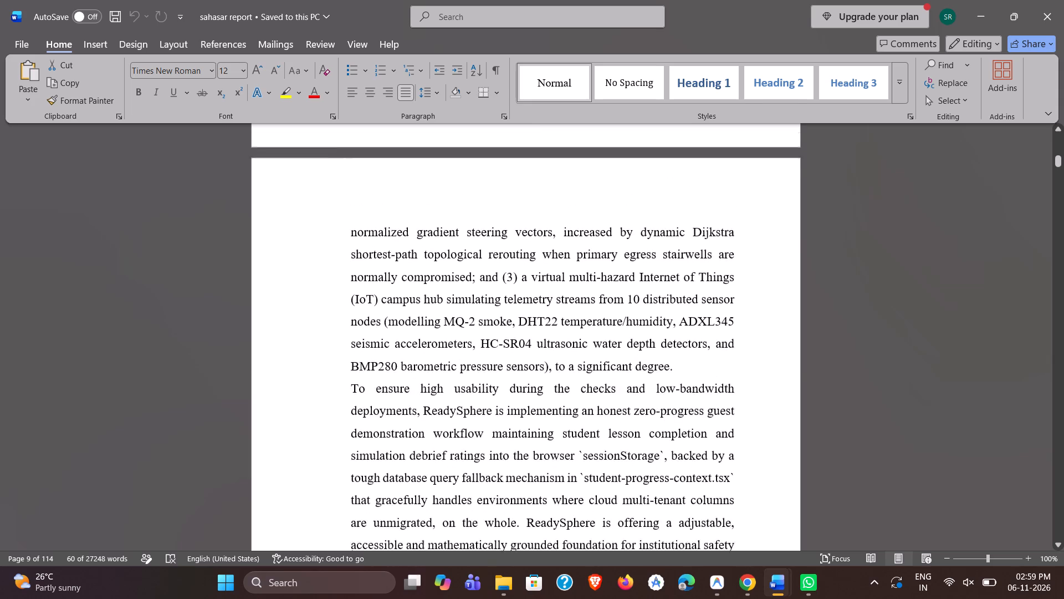
scroll(504, 337, "up", 6)
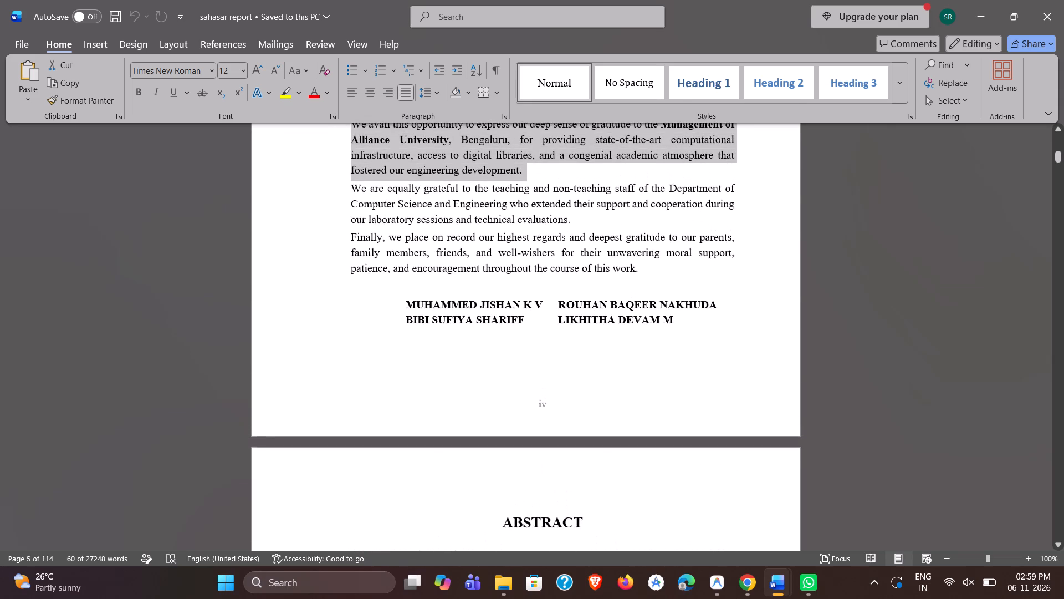
scroll(504, 337, "up", 9)
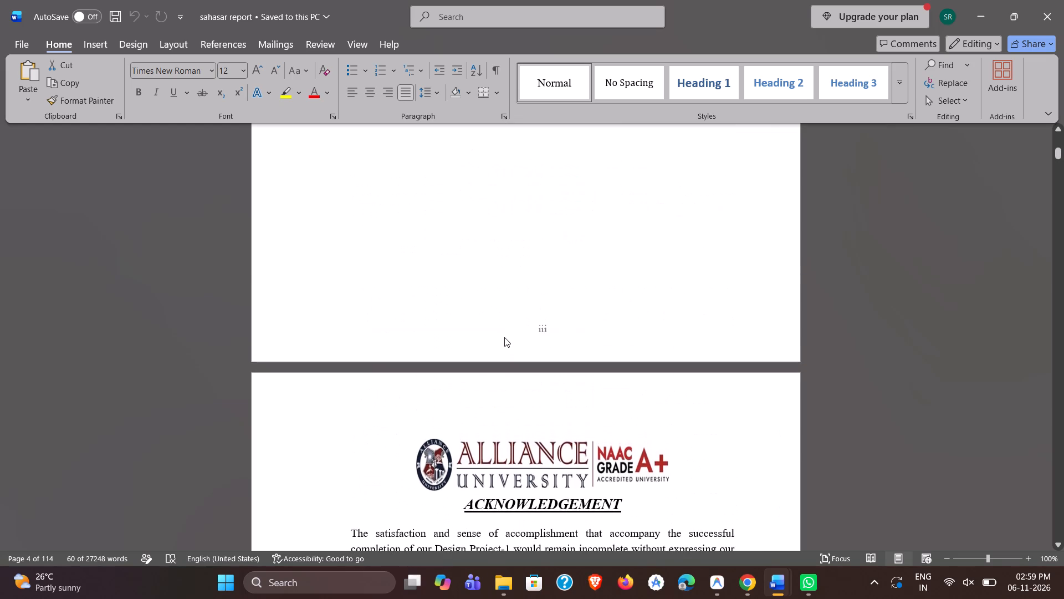
scroll(504, 337, "down", 8)
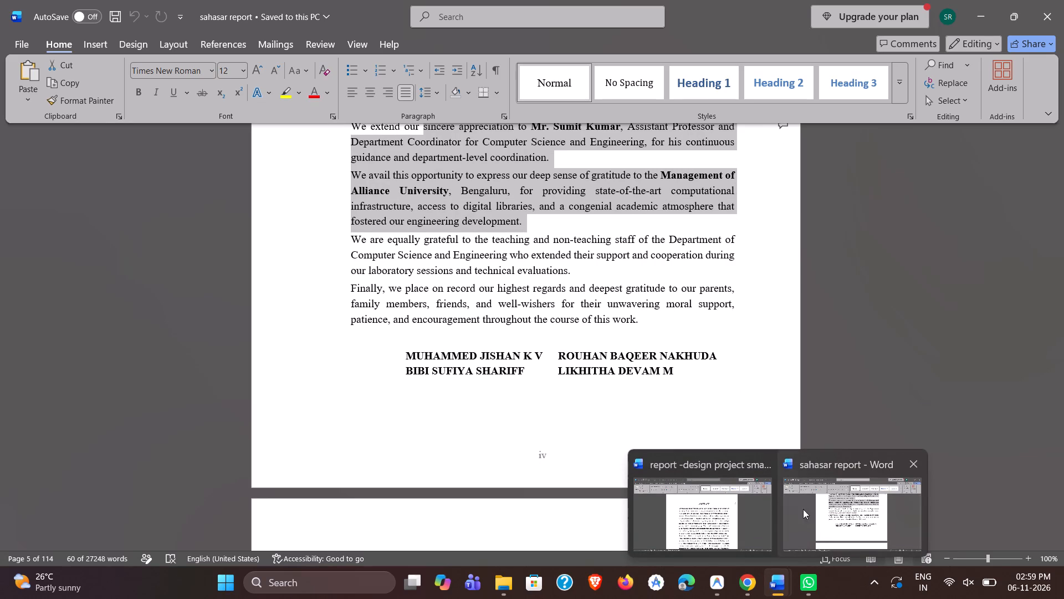
Switch to the smart tourist report and look over its Table of Contents, list of figures and title page.
left_click(746, 510)
scroll(515, 469, "down", 11)
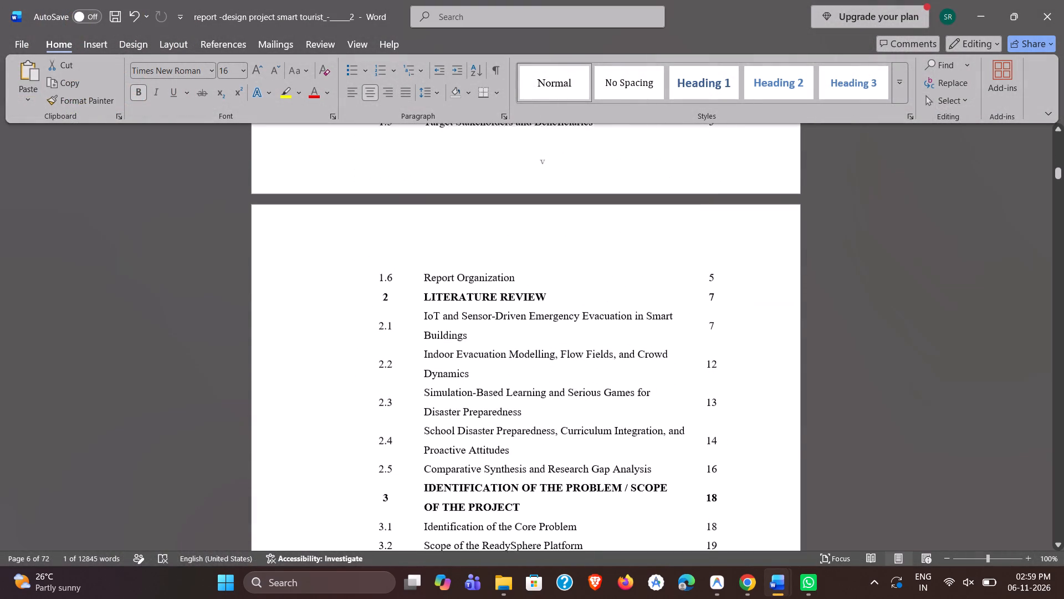
scroll(515, 469, "down", 14)
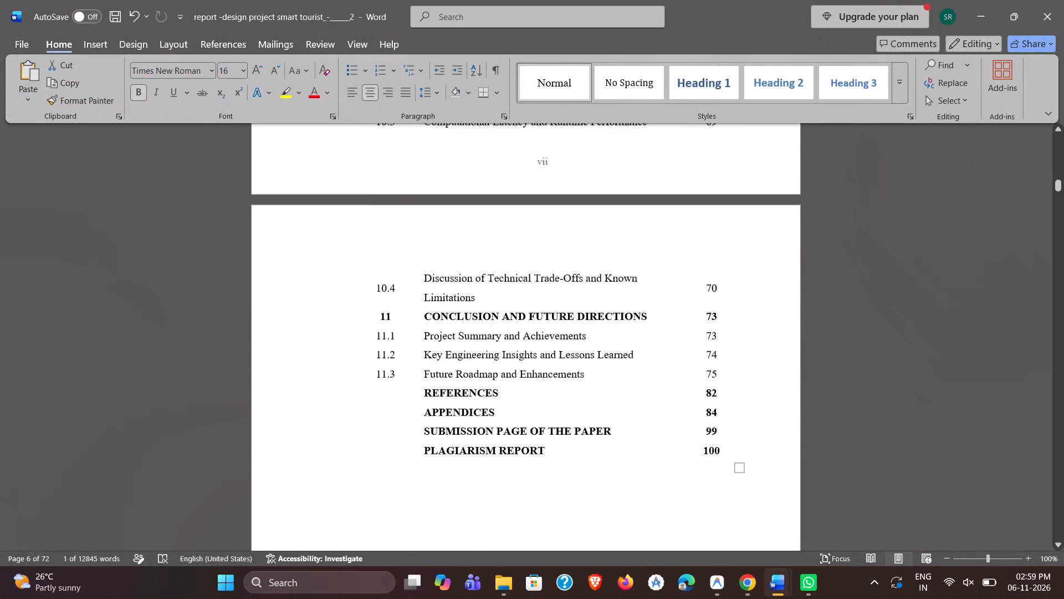
scroll(515, 469, "down", 7)
scroll(515, 469, "right", 1)
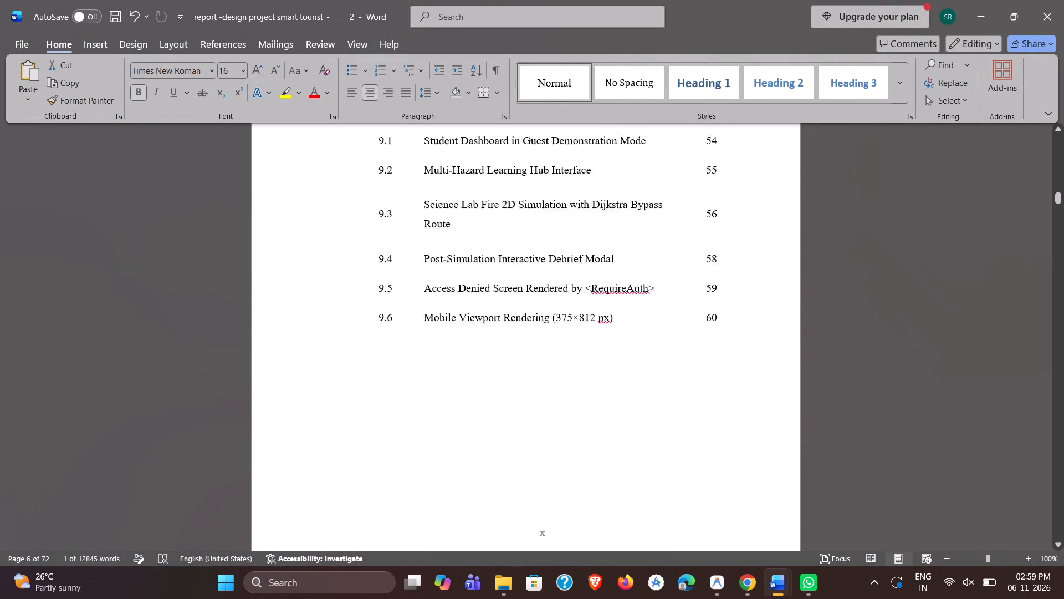
scroll(515, 469, "right", 1)
scroll(515, 469, "up", 7)
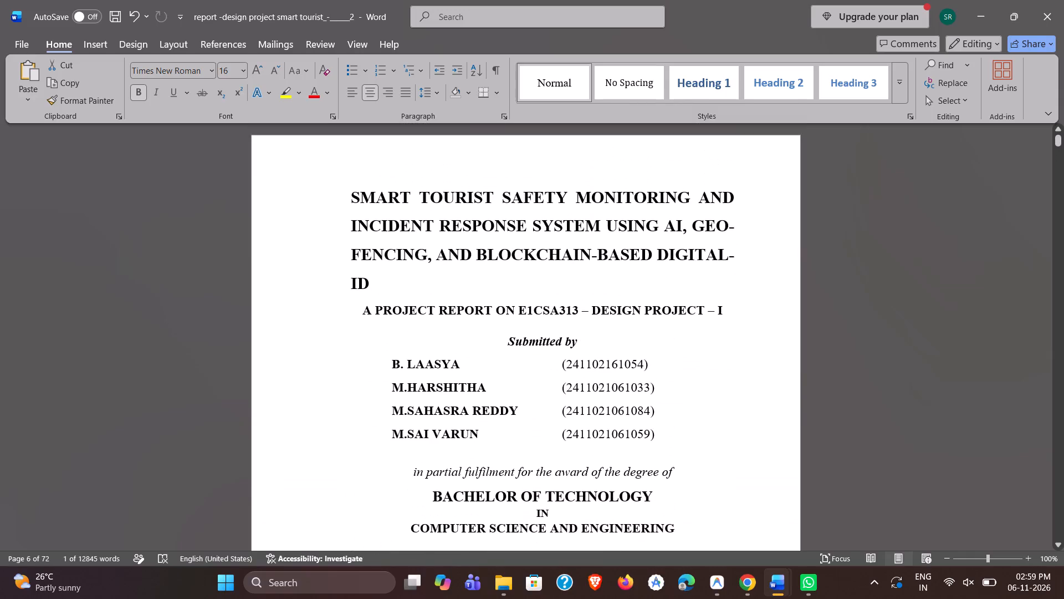
Save a copy of the smart tourist report as a Word document named "SAHASRA_123" in the Downloads folder.
left_click(16, 45)
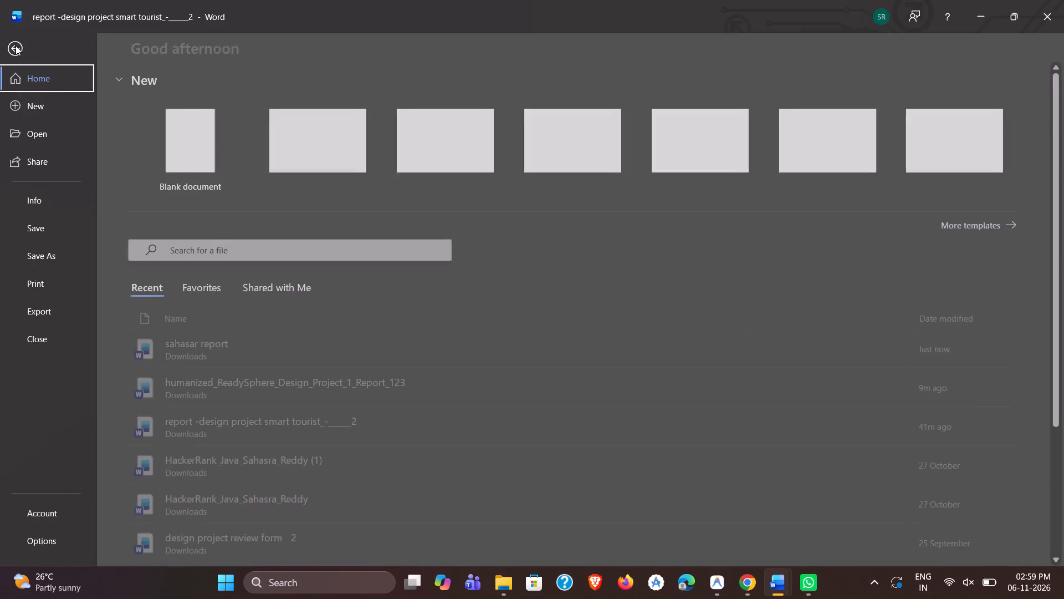
left_click(54, 251)
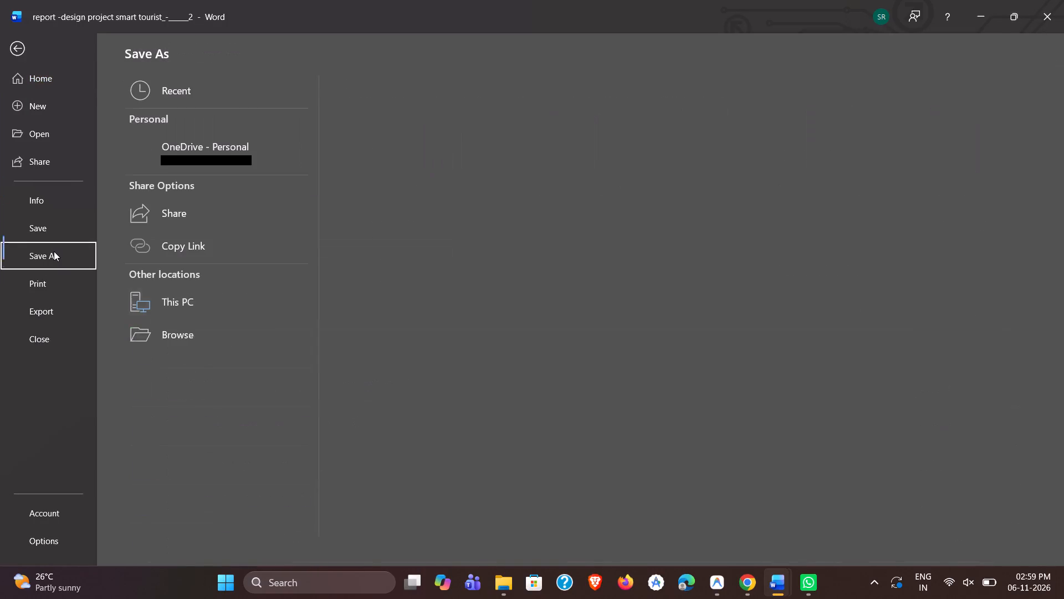
left_click(186, 356)
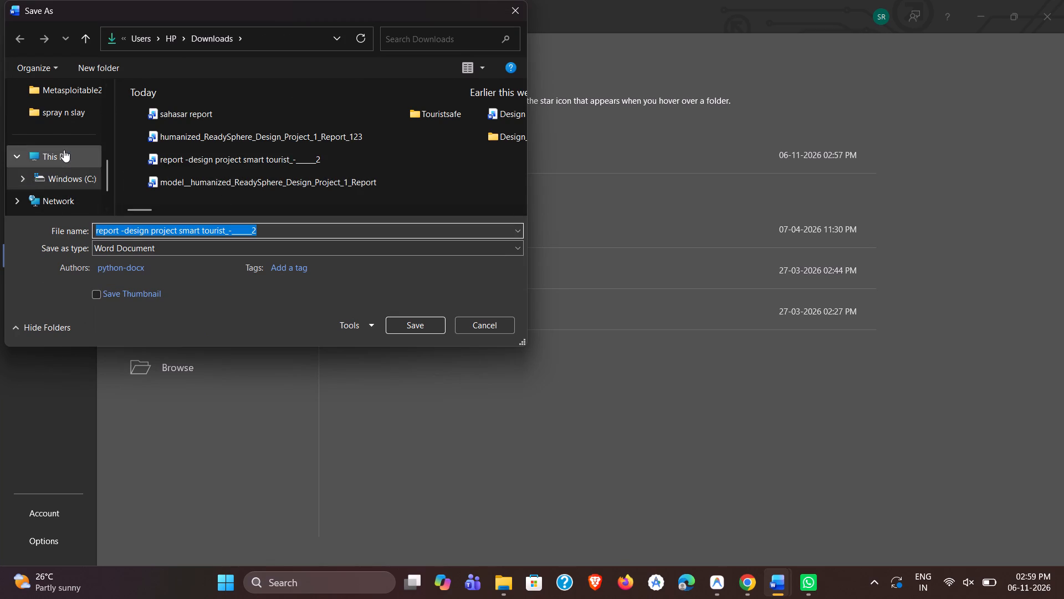
scroll(64, 150, "up", 1)
scroll(65, 174, "down", 1)
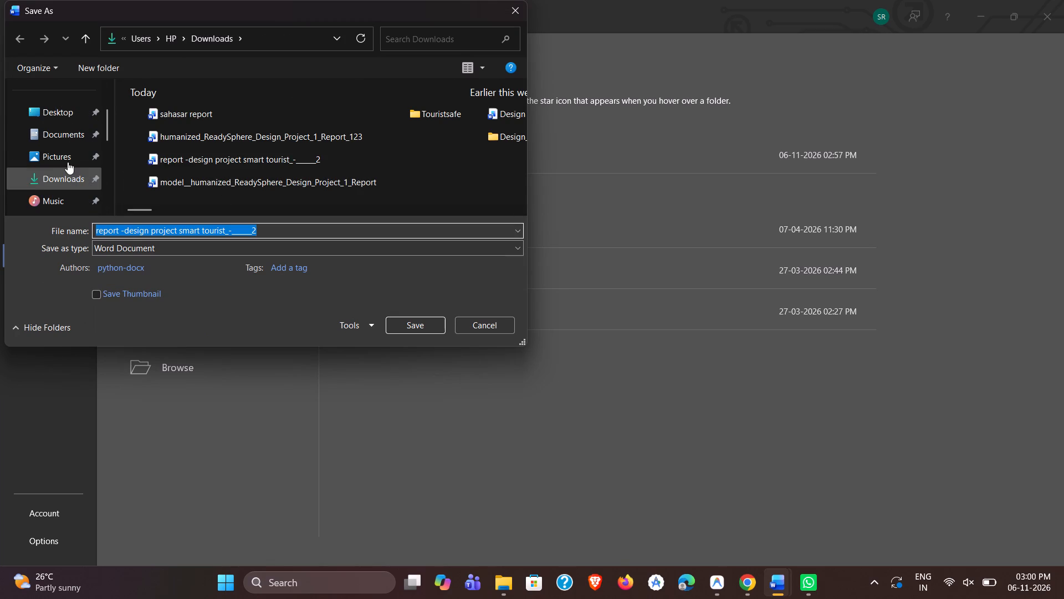
left_click(60, 174)
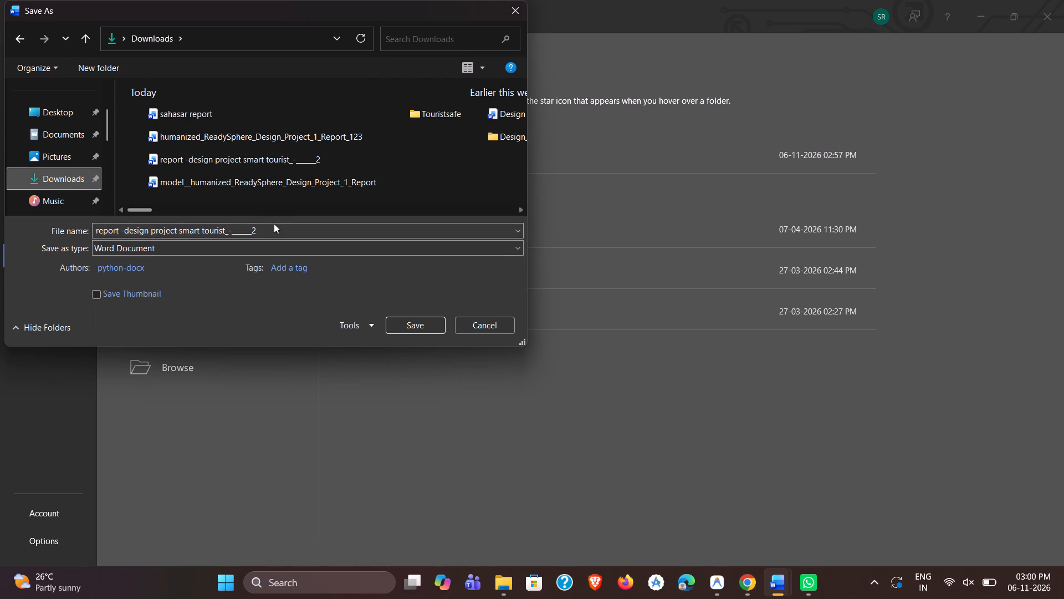
left_click_drag(272, 227, 170, 219)
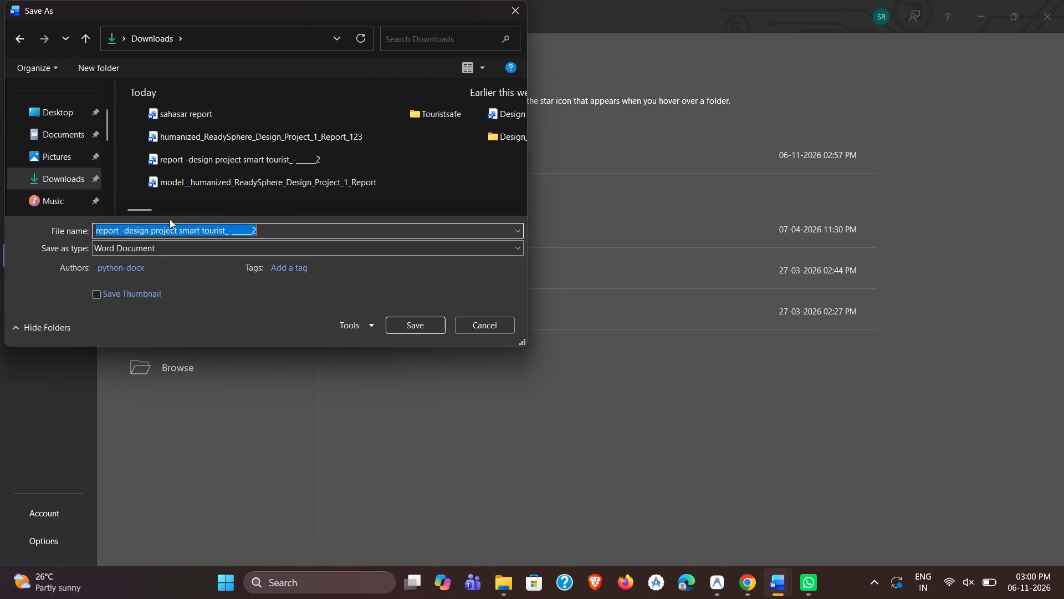
left_click_drag(170, 219, 156, 219)
key("BackSpace")
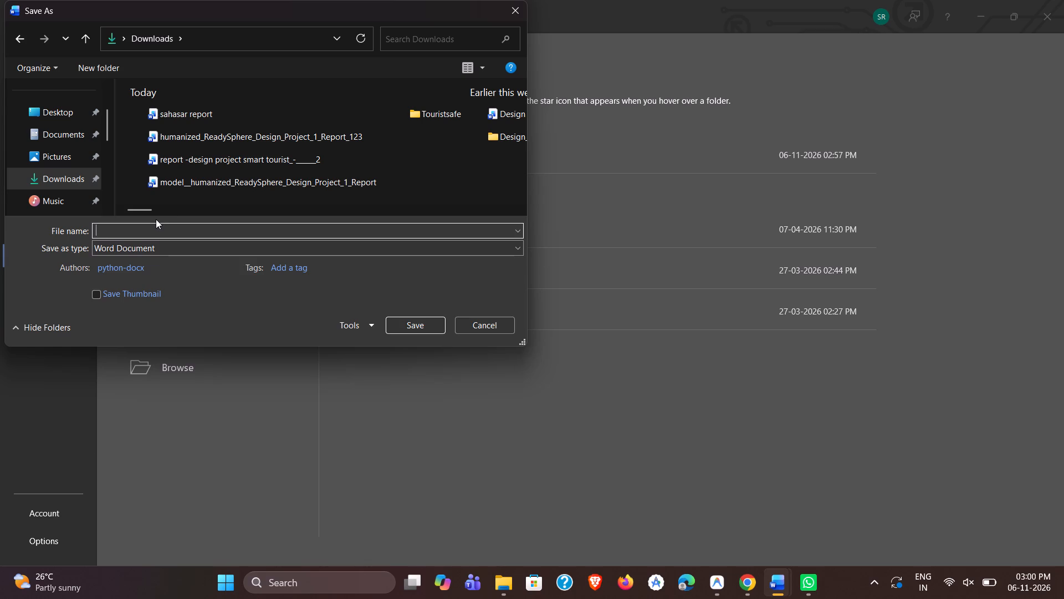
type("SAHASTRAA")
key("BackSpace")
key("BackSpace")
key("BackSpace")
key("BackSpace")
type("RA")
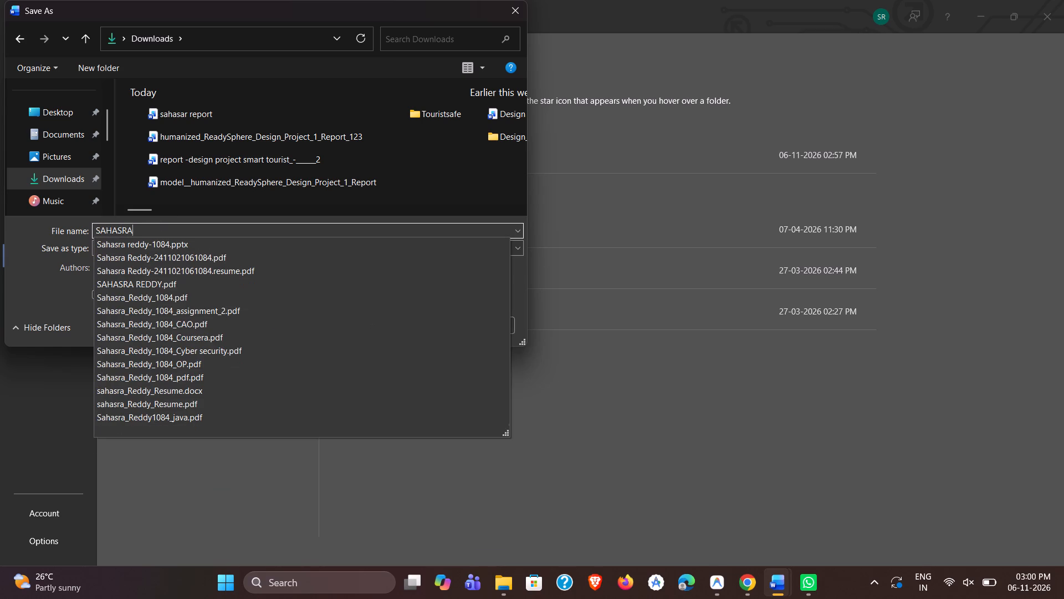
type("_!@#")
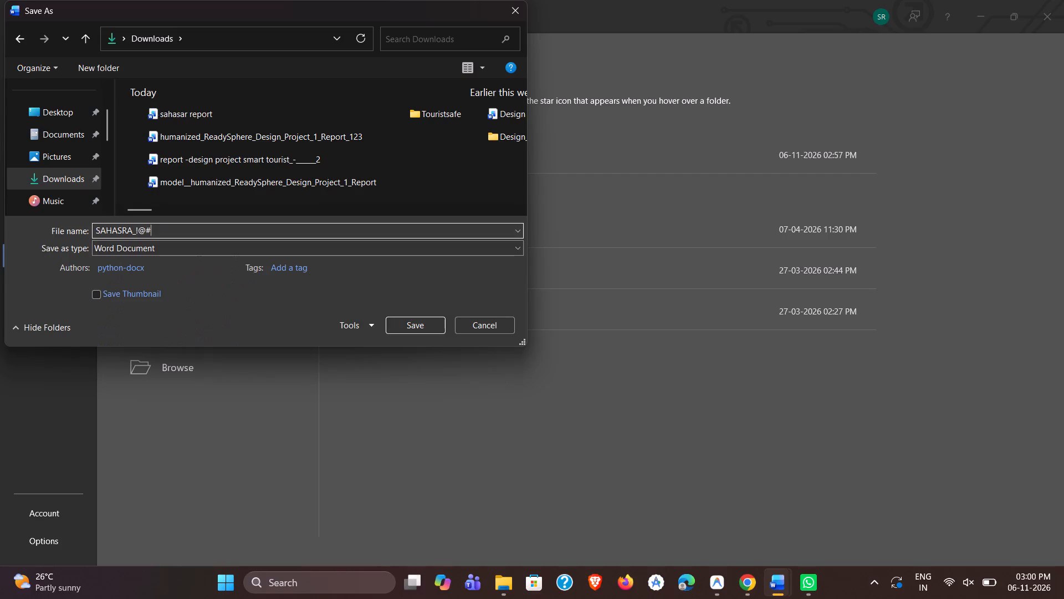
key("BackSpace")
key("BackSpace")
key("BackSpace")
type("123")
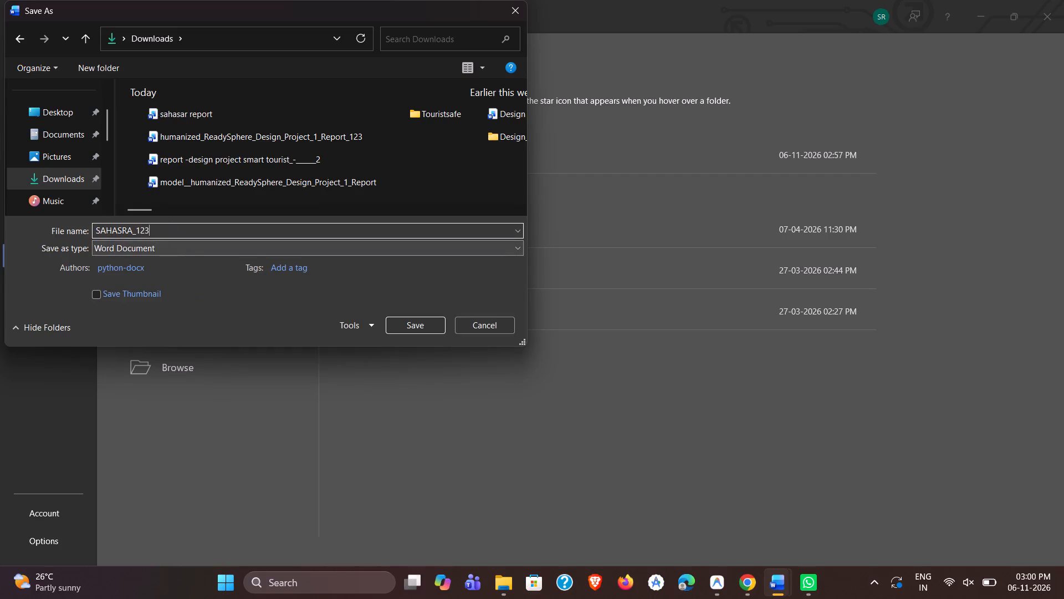
left_click(409, 326)
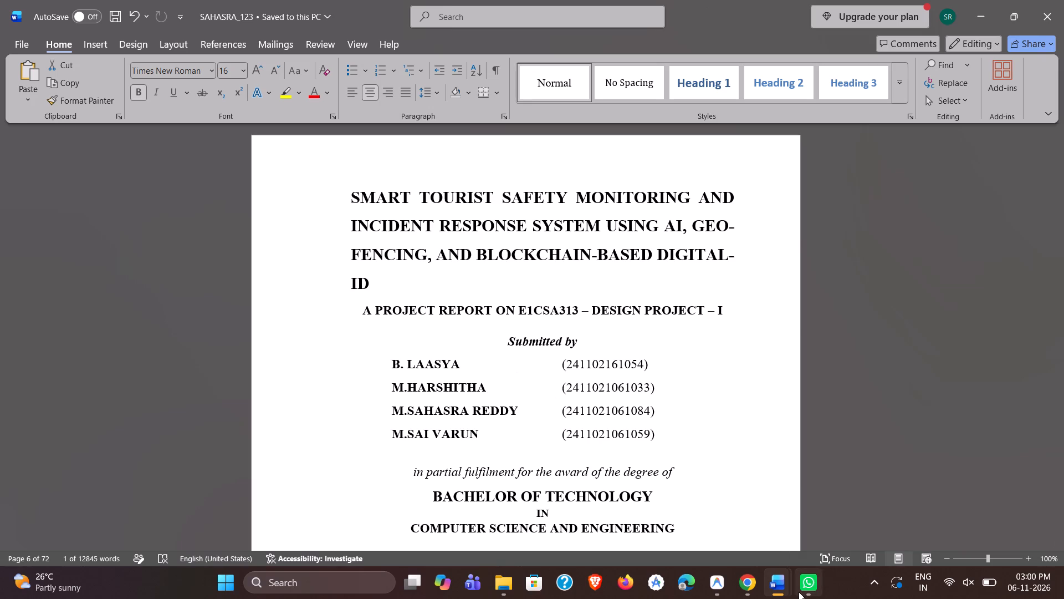
Switch to WhatsApp.
left_click(799, 592)
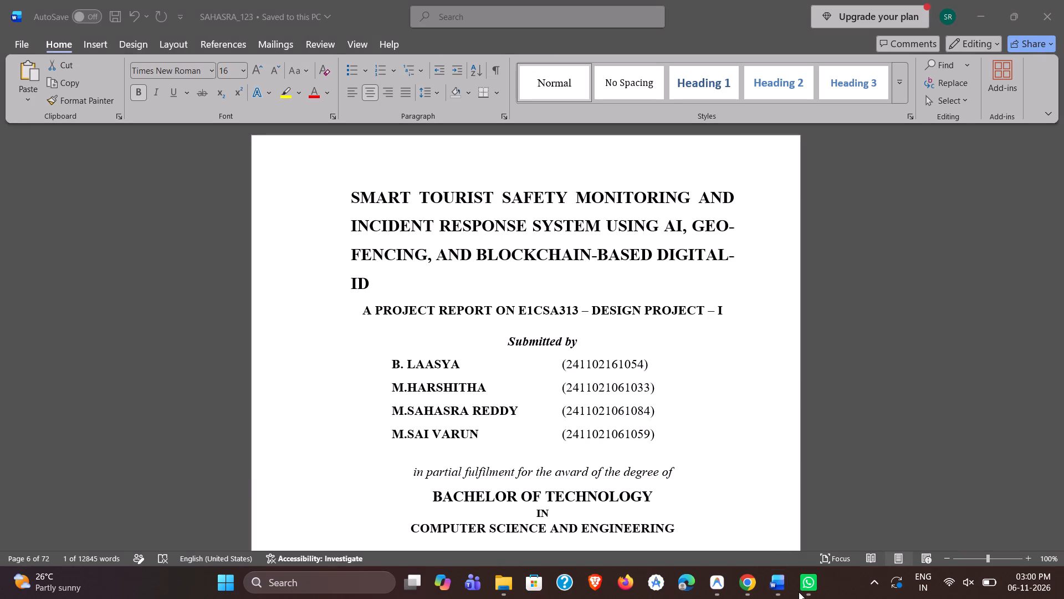
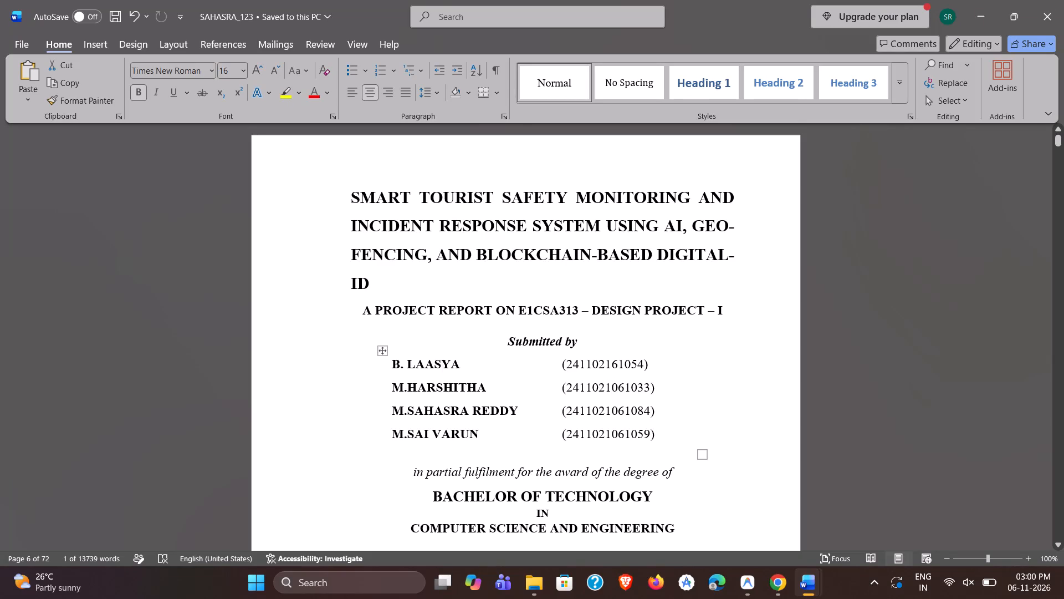
Look over the front pages of SAHASRA_123 from the title page through the certificate, declaration, acknowledgement and abstract to the Table of Contents.
scroll(485, 378, "down", 4)
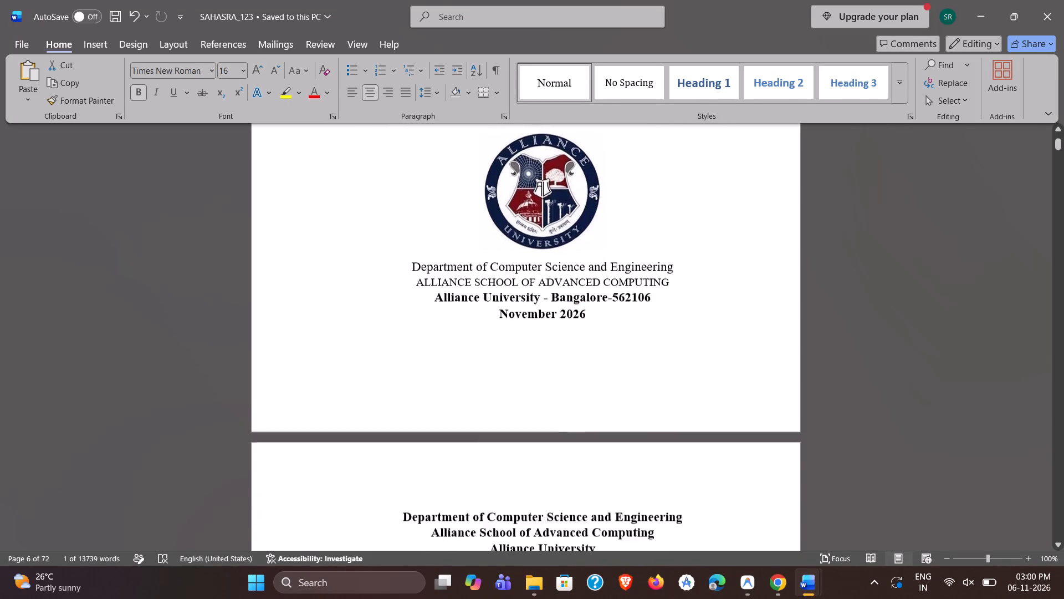
scroll(485, 378, "down", 3)
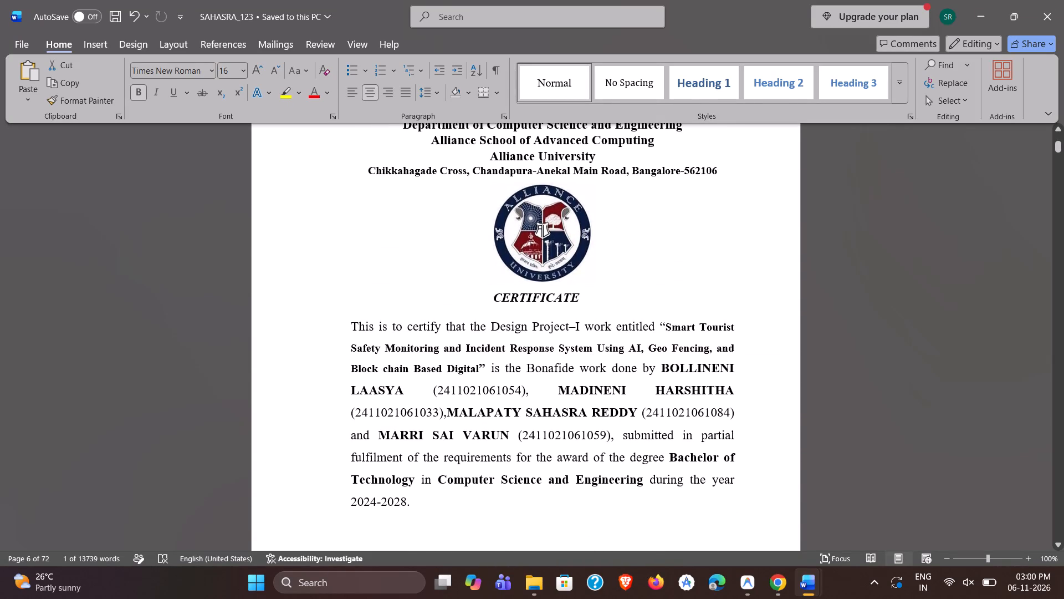
scroll(485, 378, "down", 6)
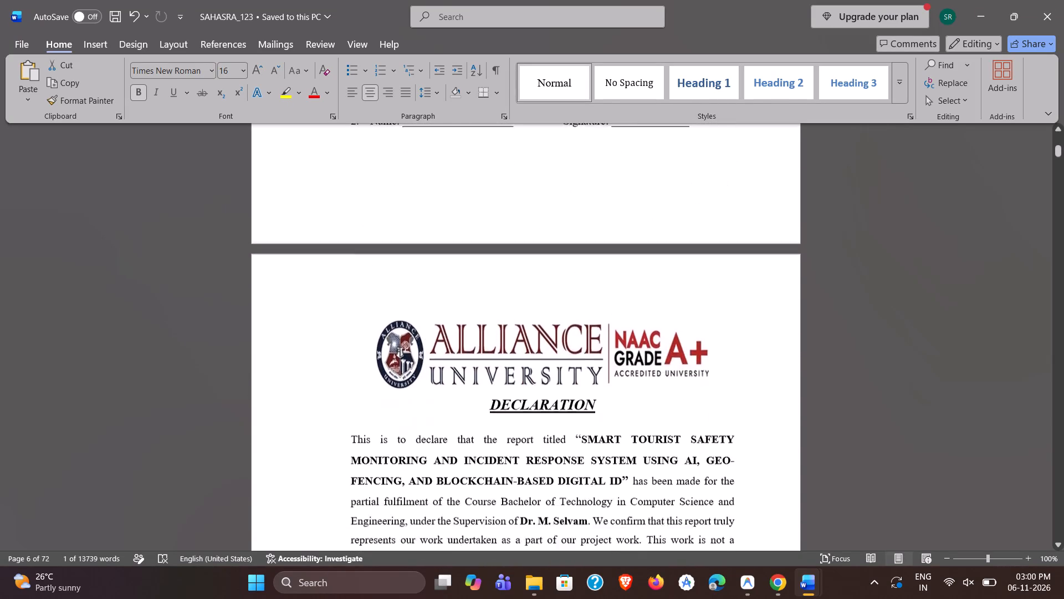
scroll(485, 378, "down", 4)
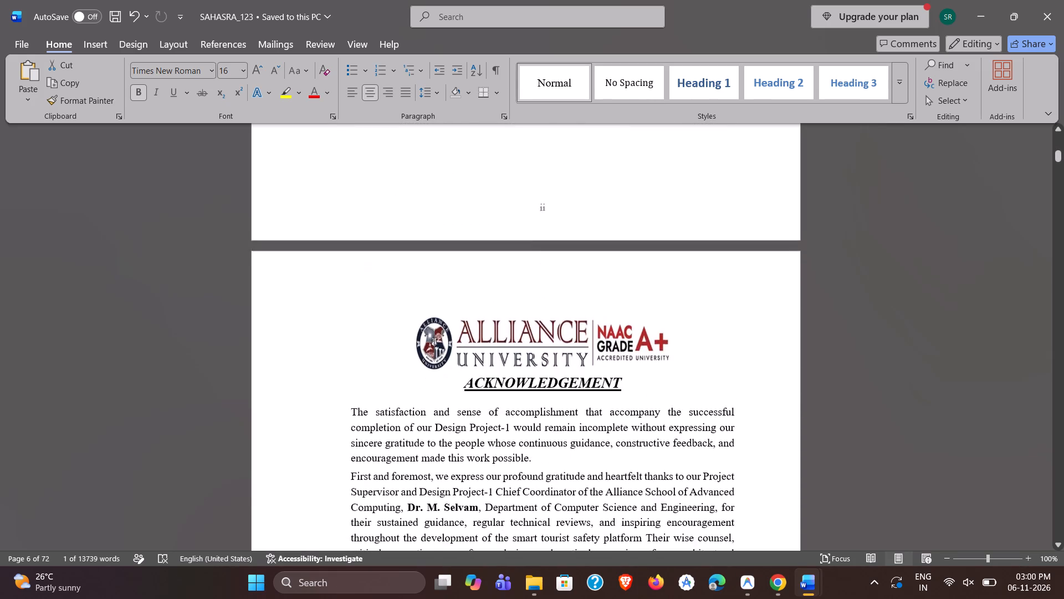
scroll(485, 378, "down", 7)
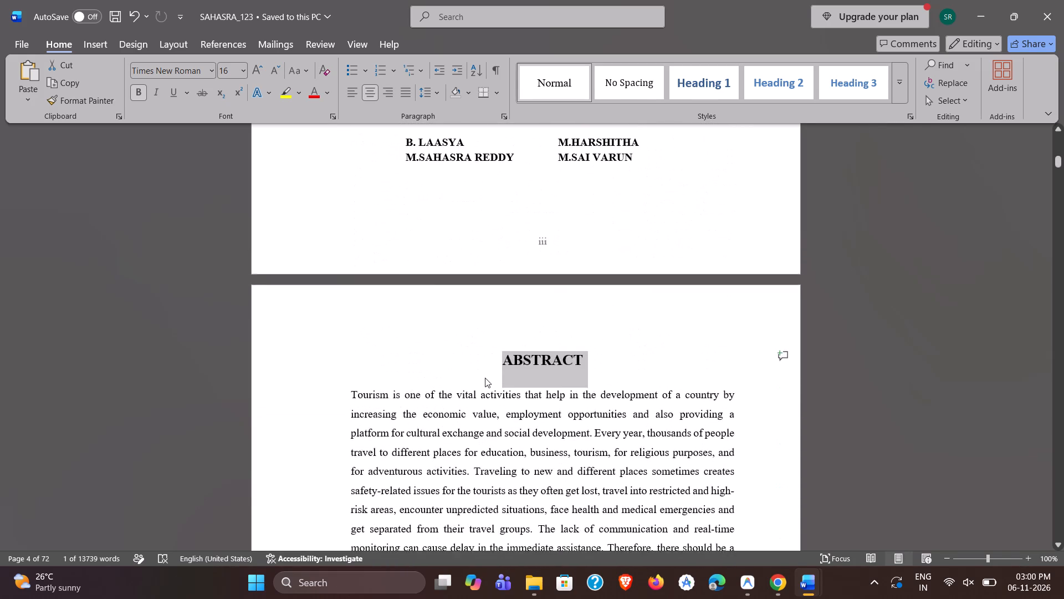
scroll(485, 378, "down", 4)
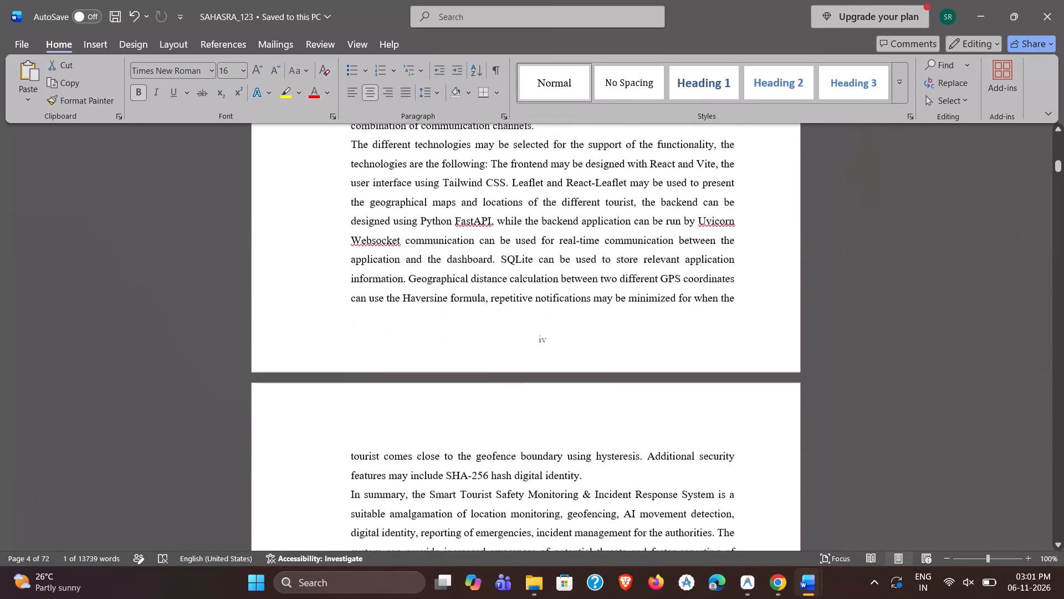
scroll(485, 378, "down", 5)
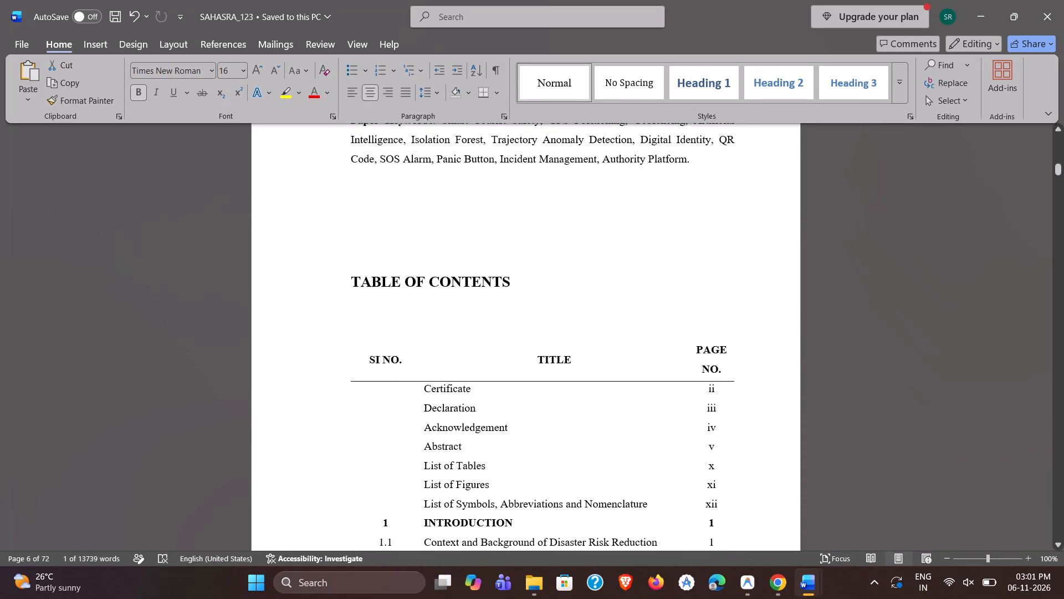
scroll(485, 378, "down", 1)
Insert blank lines before the "TABLE OF CONTENTS" heading, below the abstract's keywords, until the heading starts on a new page.
scroll(485, 378, "up", 2)
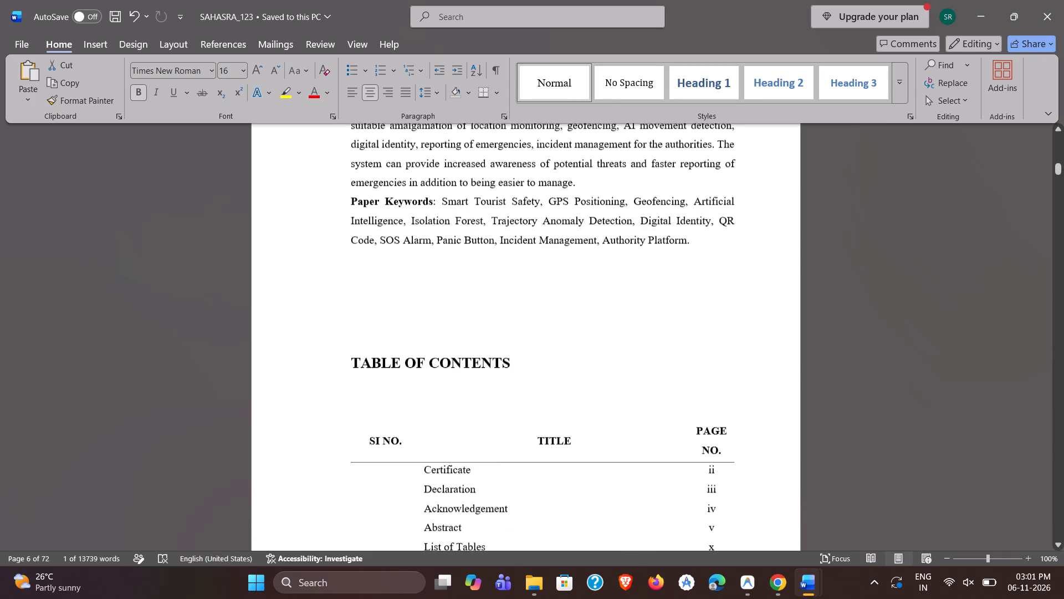
scroll(485, 378, "up", 1)
left_click(352, 387)
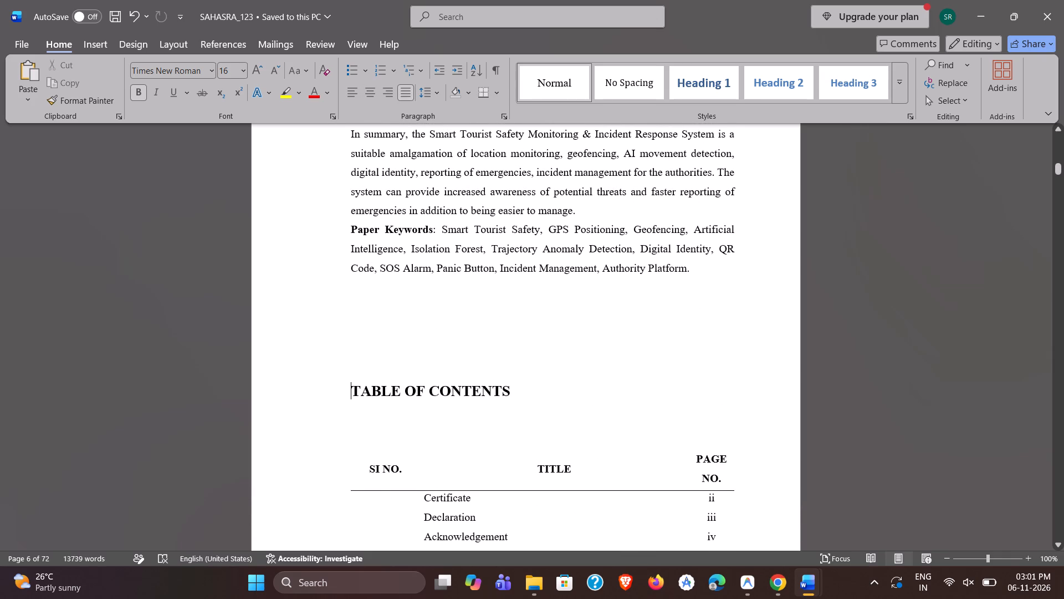
key("Return")
key("Return")
key("Return")
key("Return")
key("Return")
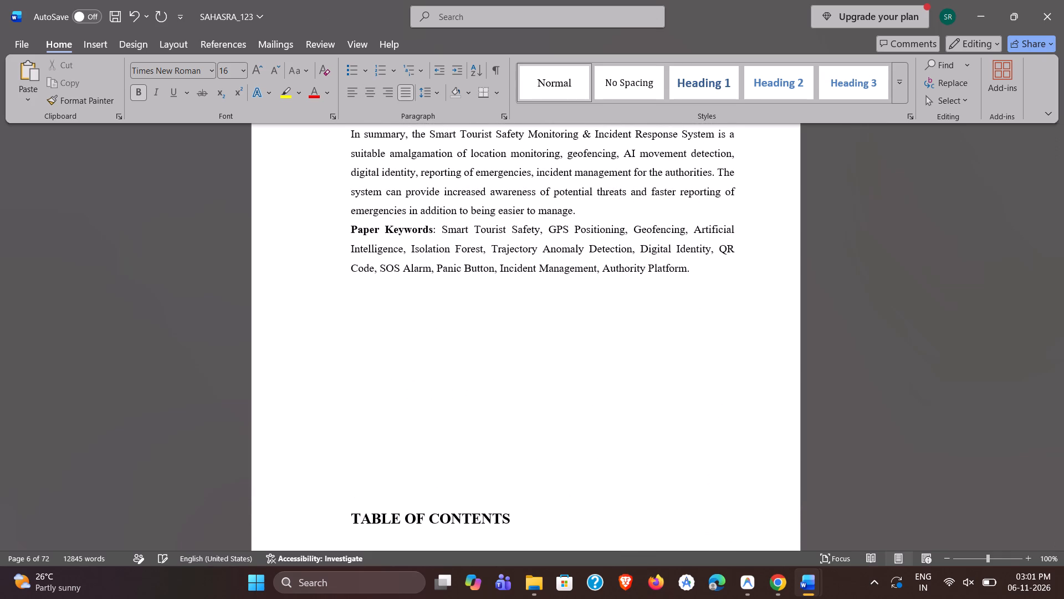
key("Return")
key("Return")
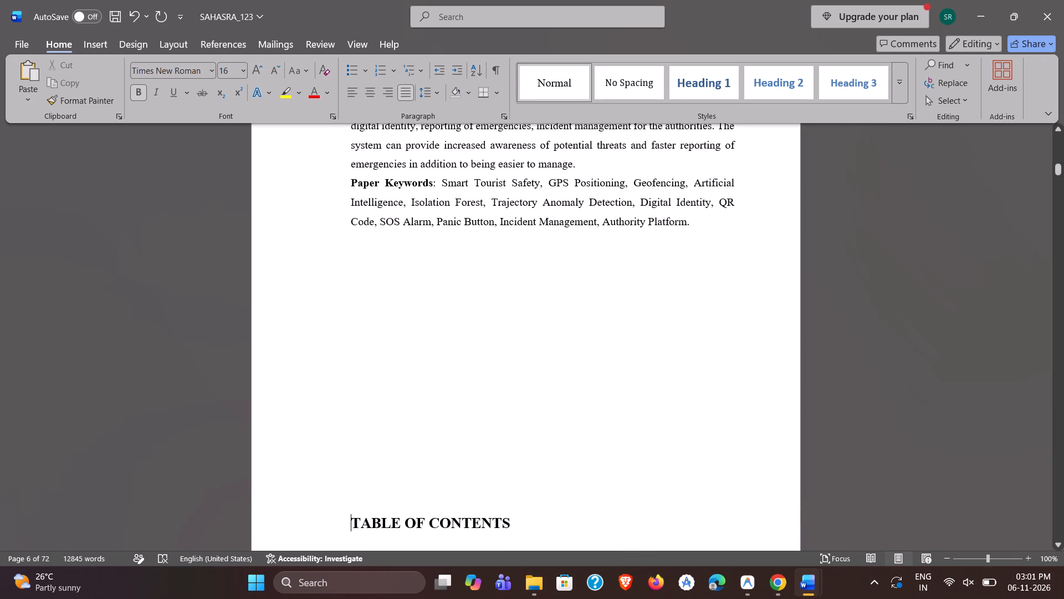
scroll(390, 352, "down", 1)
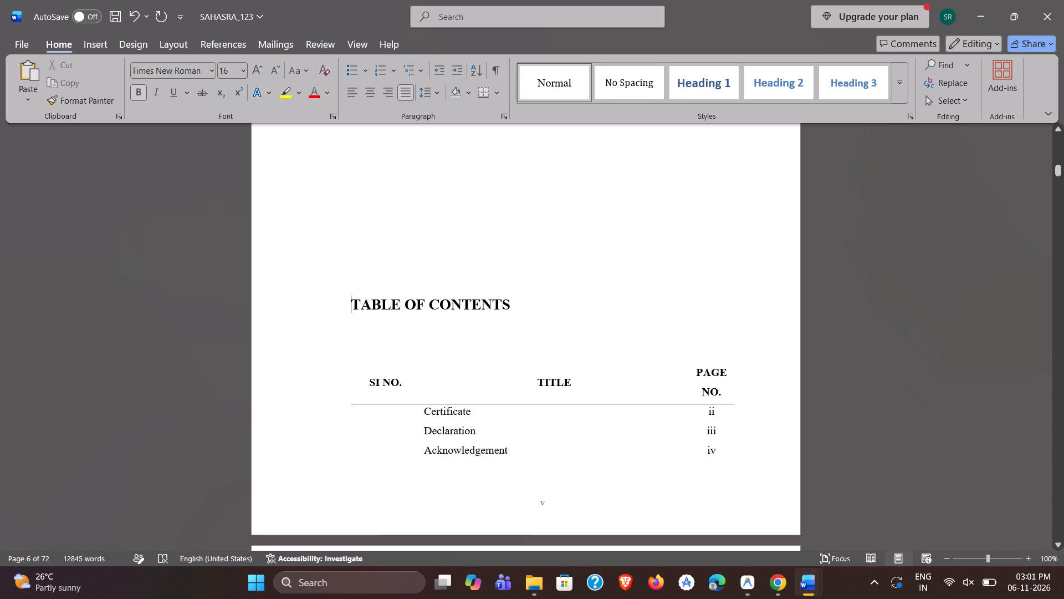
left_click(354, 301)
key("Return")
key("Return")
key("Return")
key("Return")
key("Return")
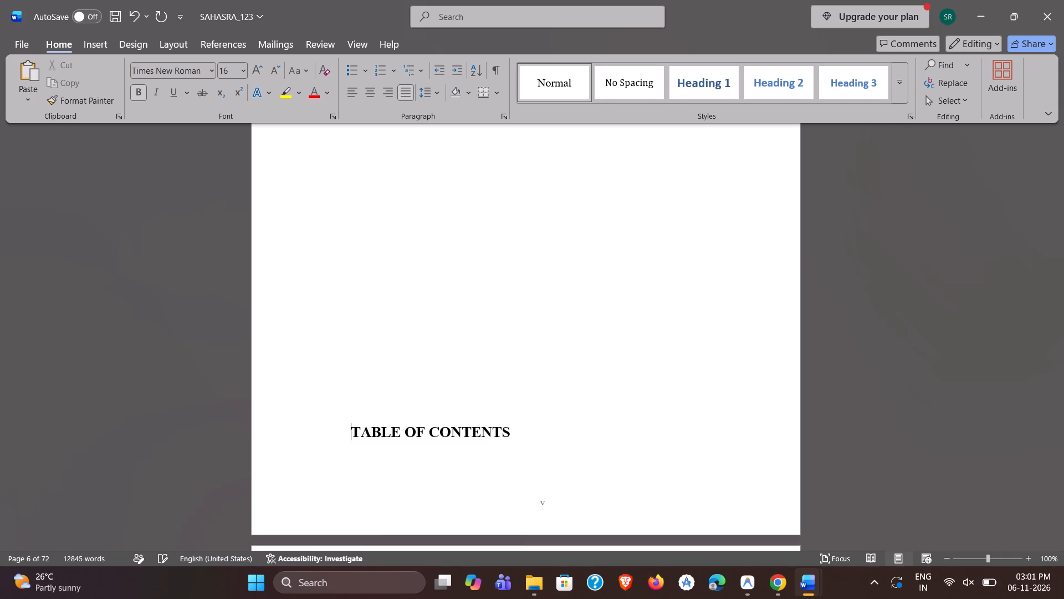
key("Return")
key("Return")
key("Return")
Check the layout of the abstract's last page and the start of the Table of Contents page.
scroll(422, 367, "down", 1)
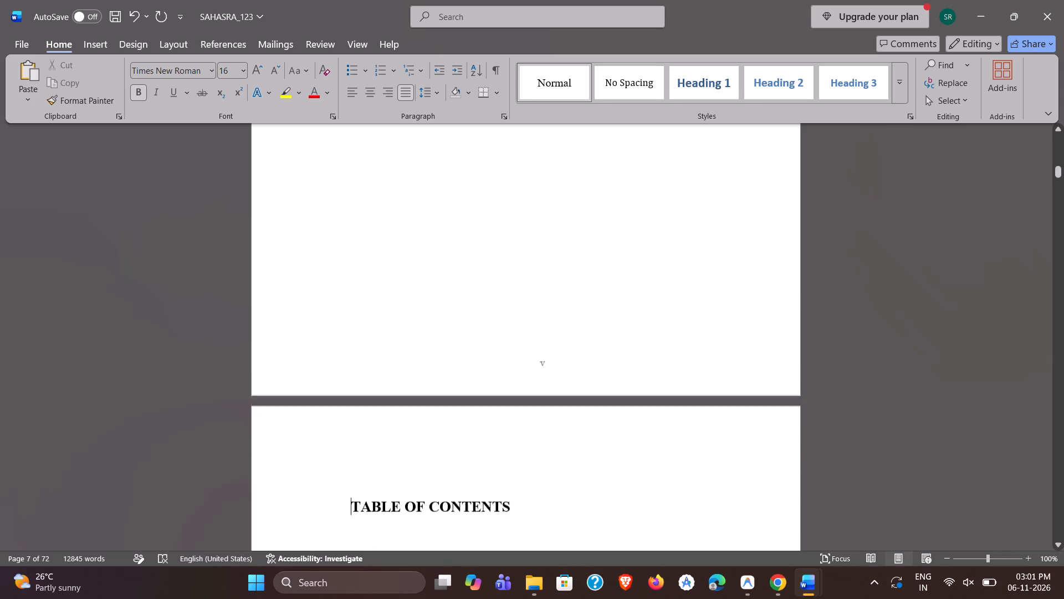
scroll(422, 367, "down", 2)
scroll(422, 367, "up", 5)
scroll(422, 370, "down", 2)
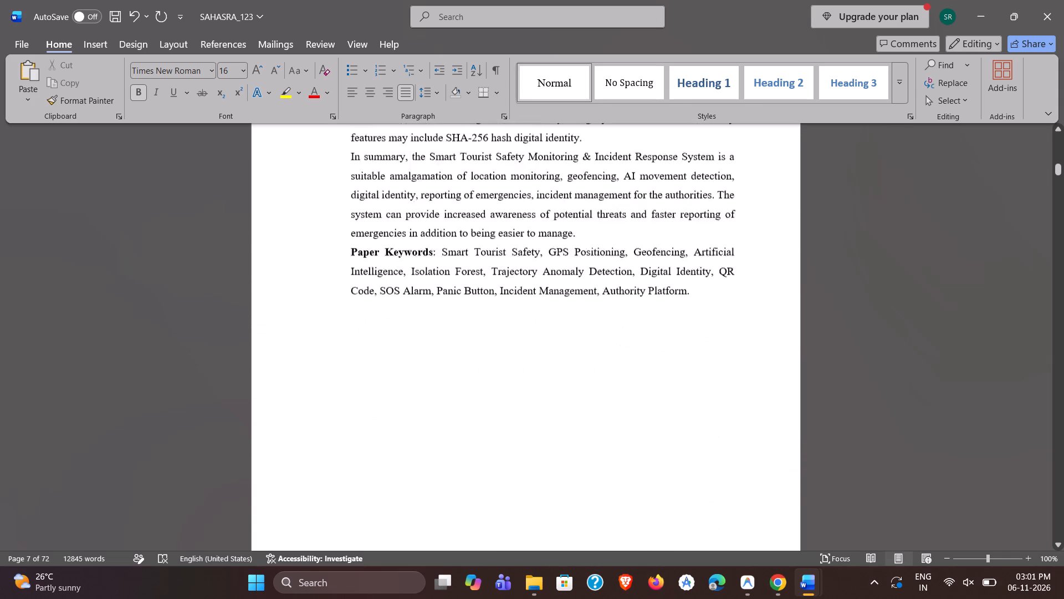
scroll(422, 370, "down", 3)
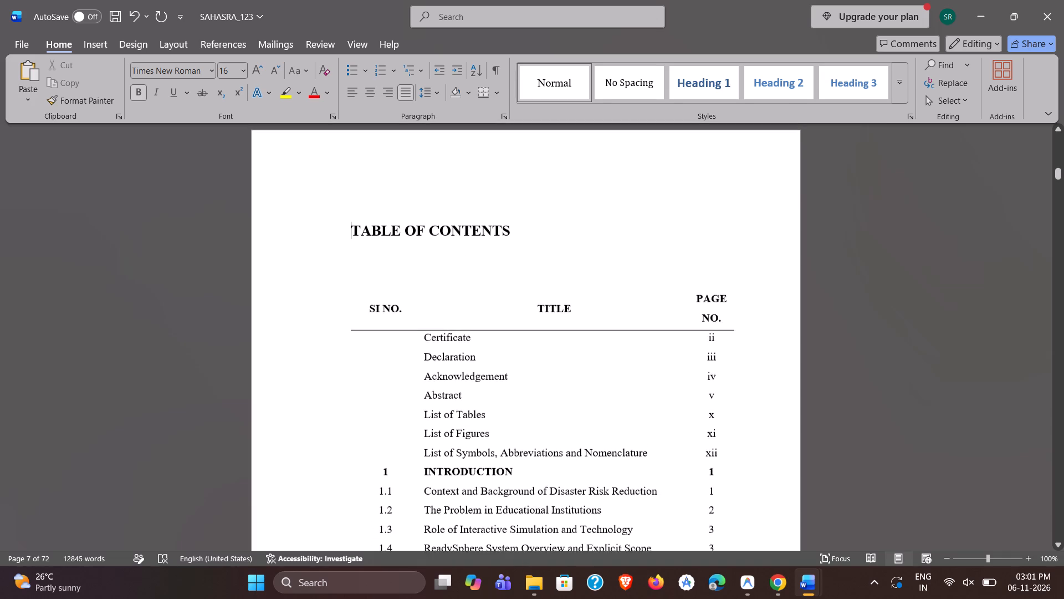
scroll(422, 370, "down", 2)
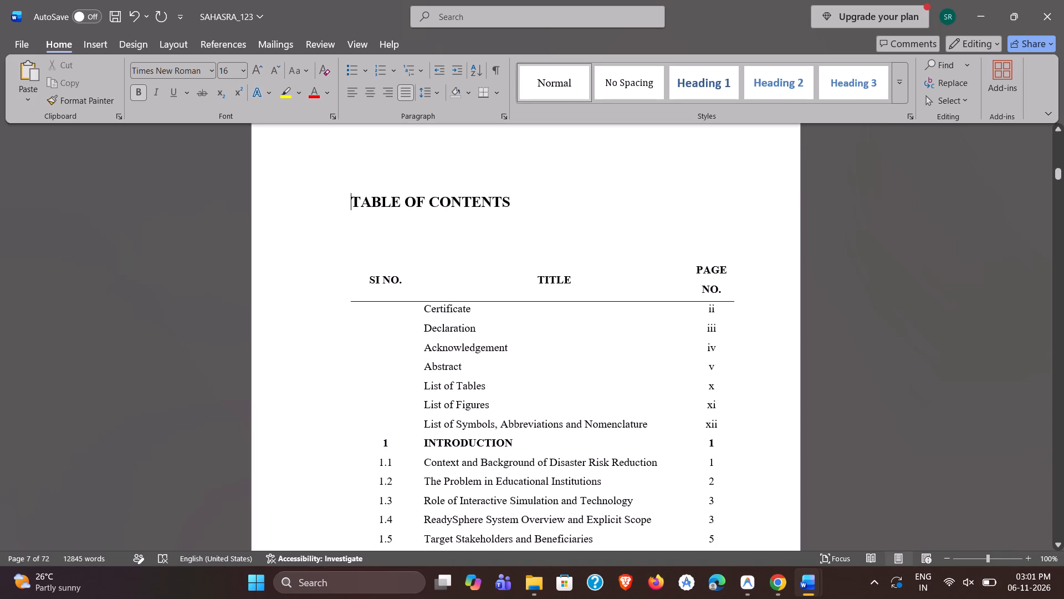
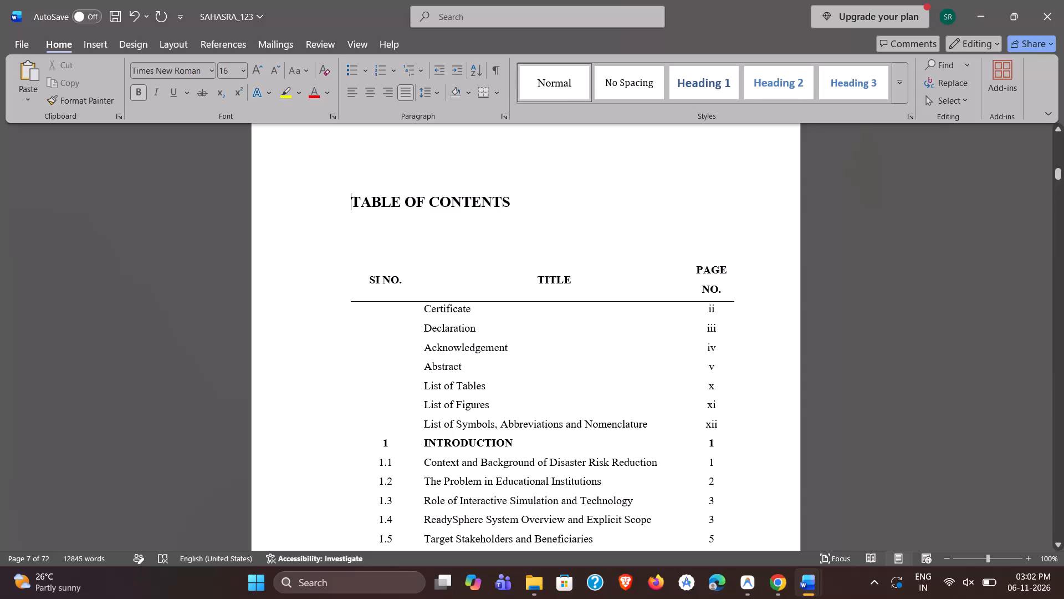
Look through the remaining Table of Contents pages and on to the List of Tables page to check their layout.
scroll(550, 351, "down", 4)
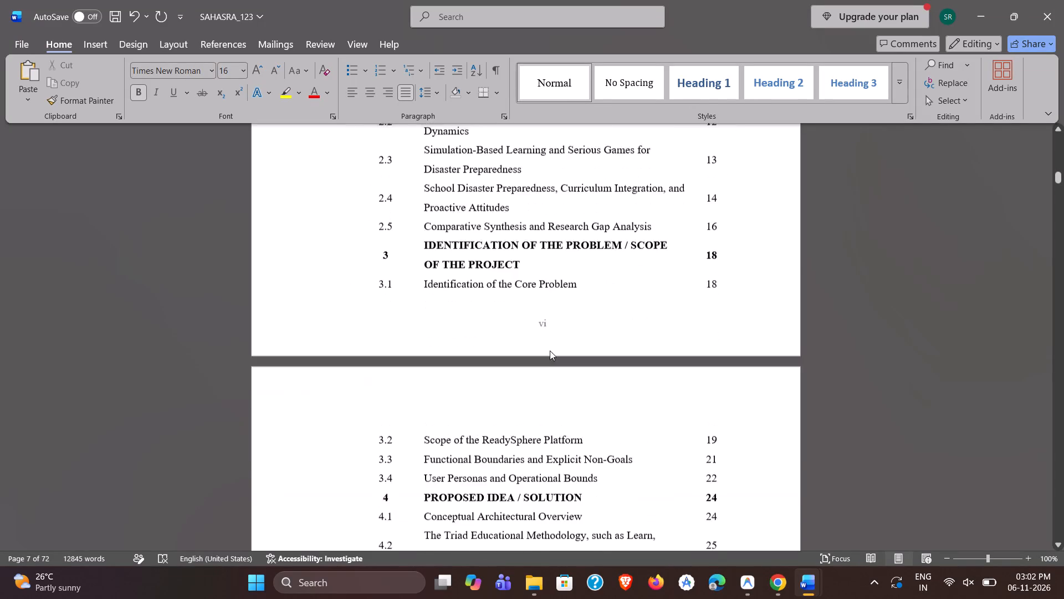
scroll(550, 351, "down", 4)
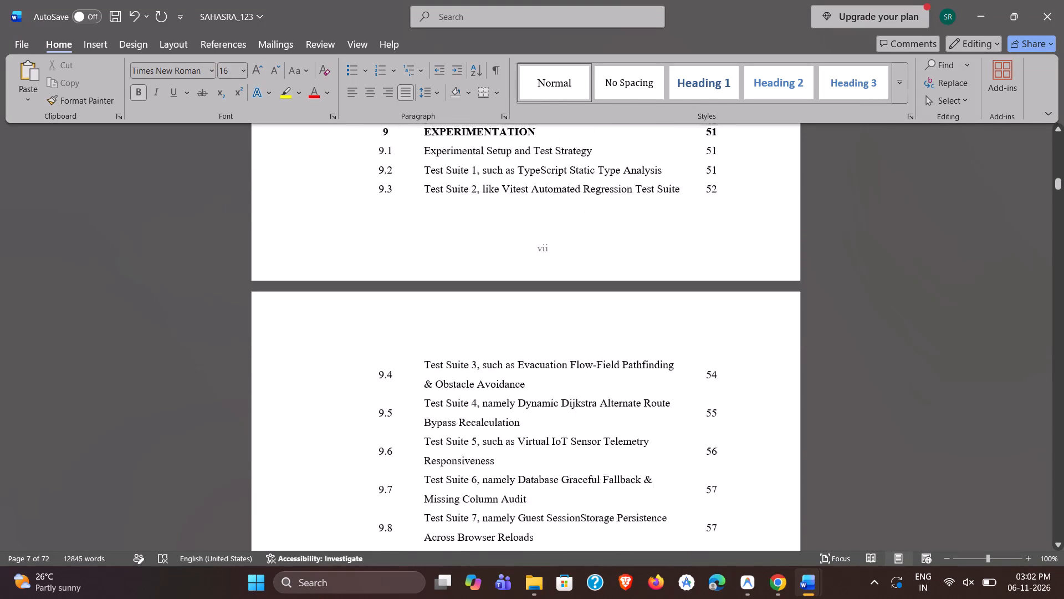
scroll(550, 351, "down", 7)
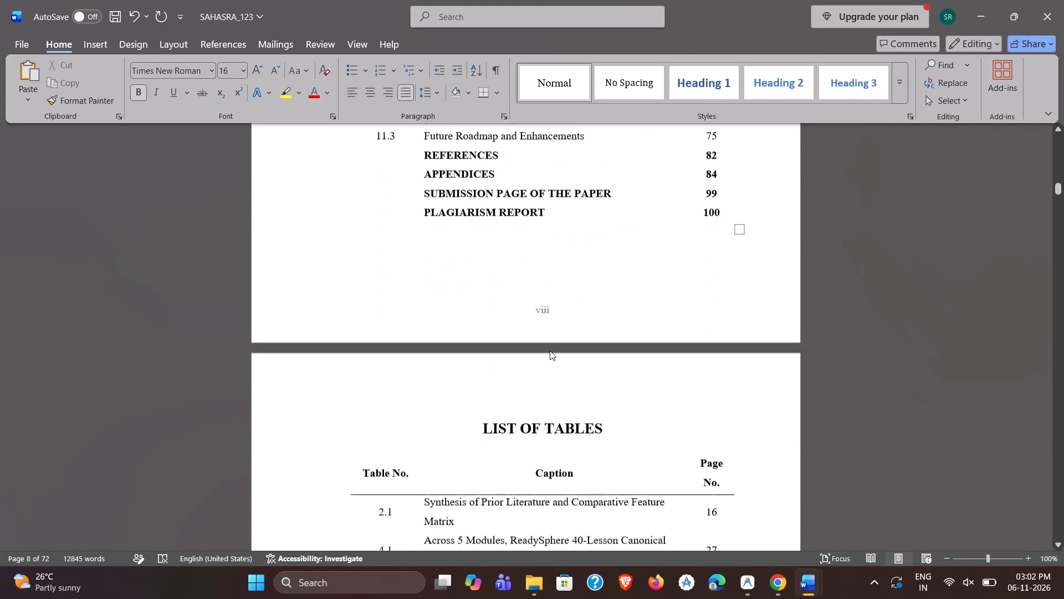
scroll(550, 351, "down", 2)
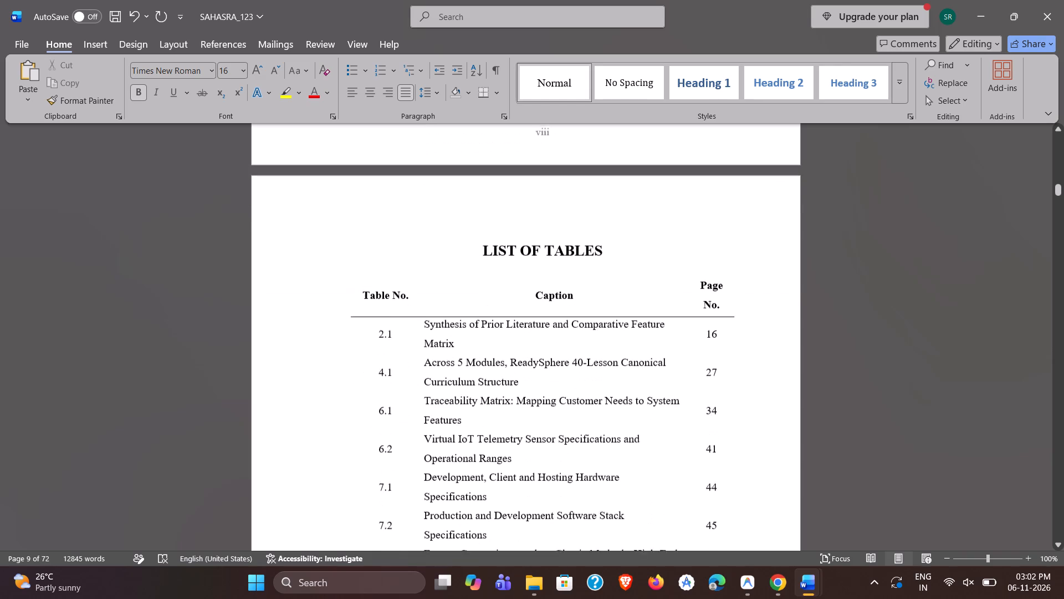
scroll(550, 351, "down", 3)
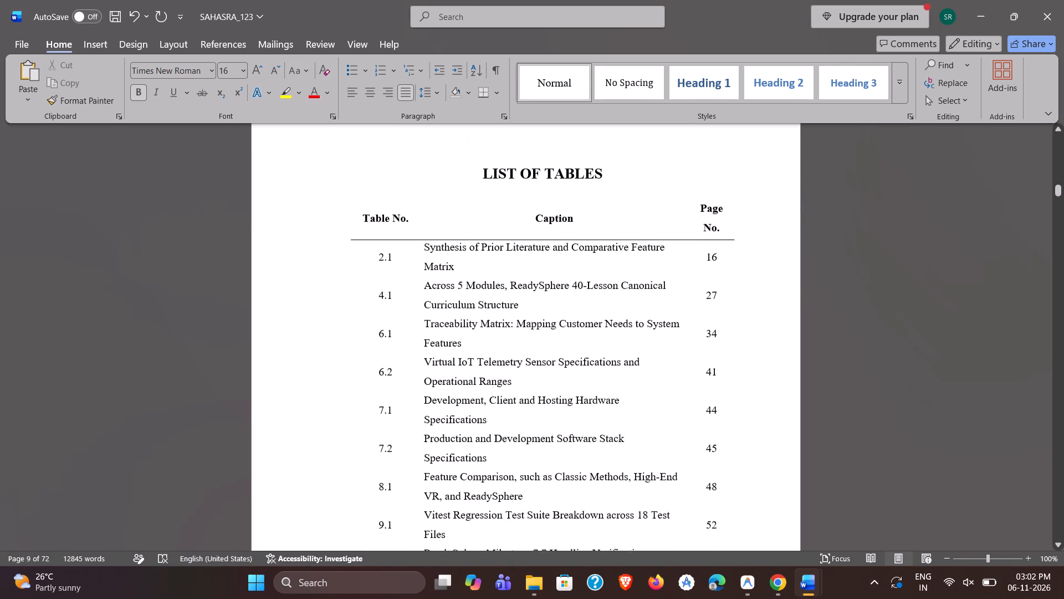
scroll(550, 351, "down", 1)
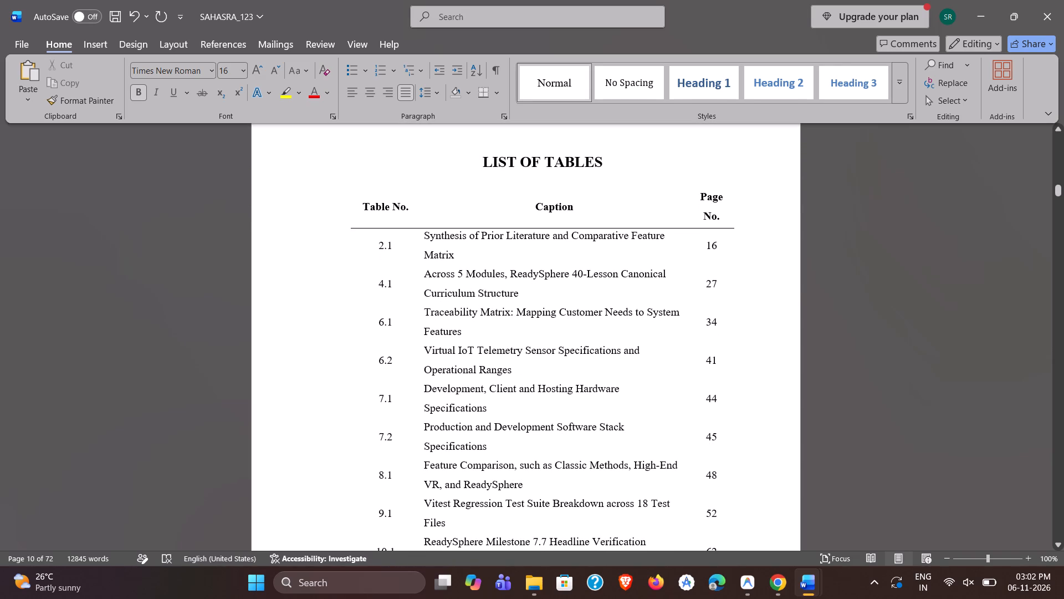
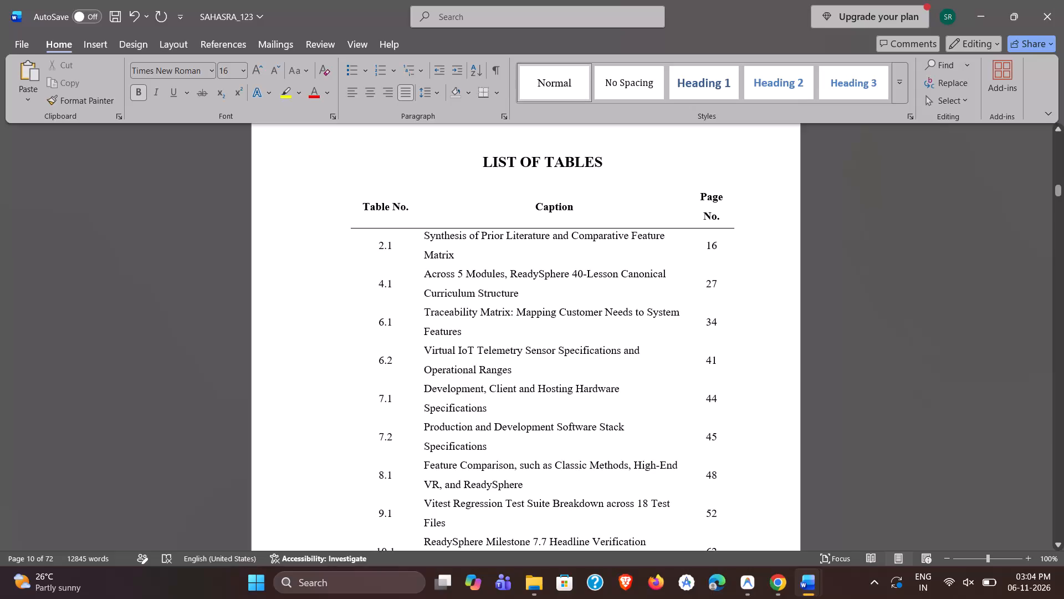
Copy the caption text "Comparative Analysis of Existing Studies and Proposed Project" from Table 2.1 in the literature review chapter.
scroll(489, 348, "down", 2)
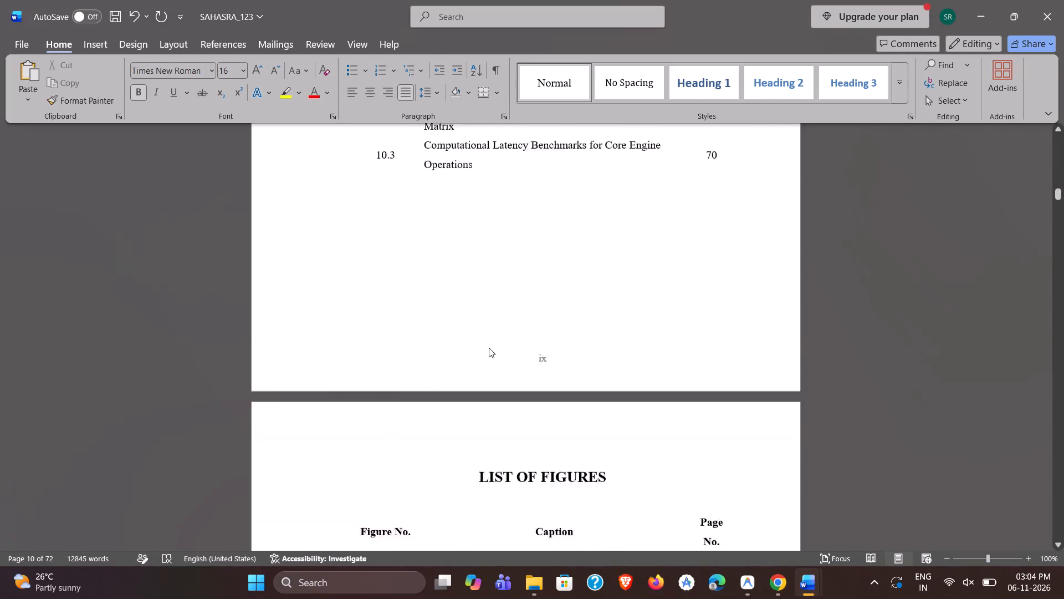
scroll(489, 348, "down", 10)
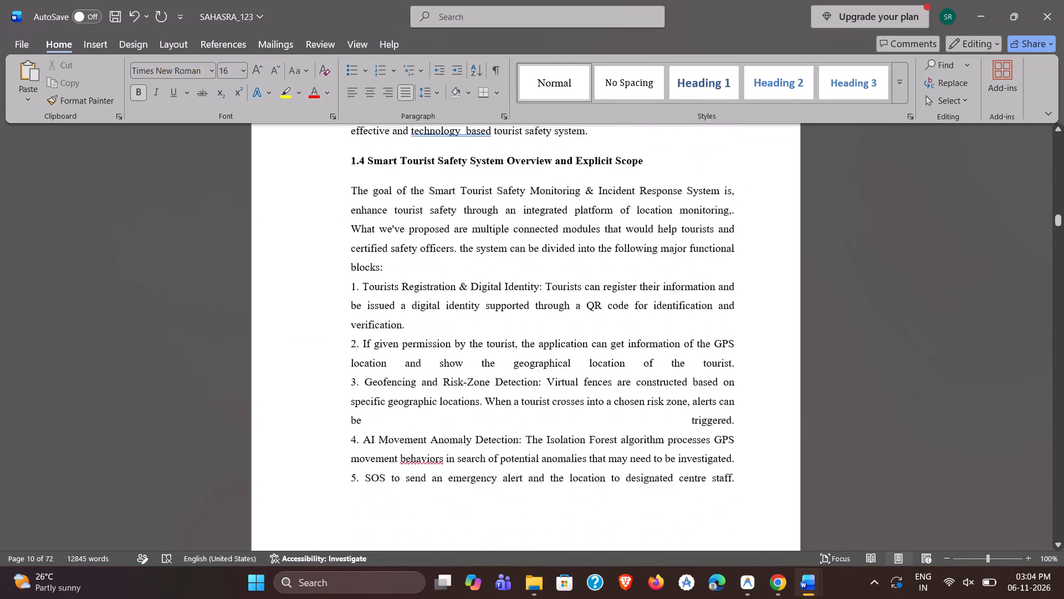
scroll(489, 348, "down", 9)
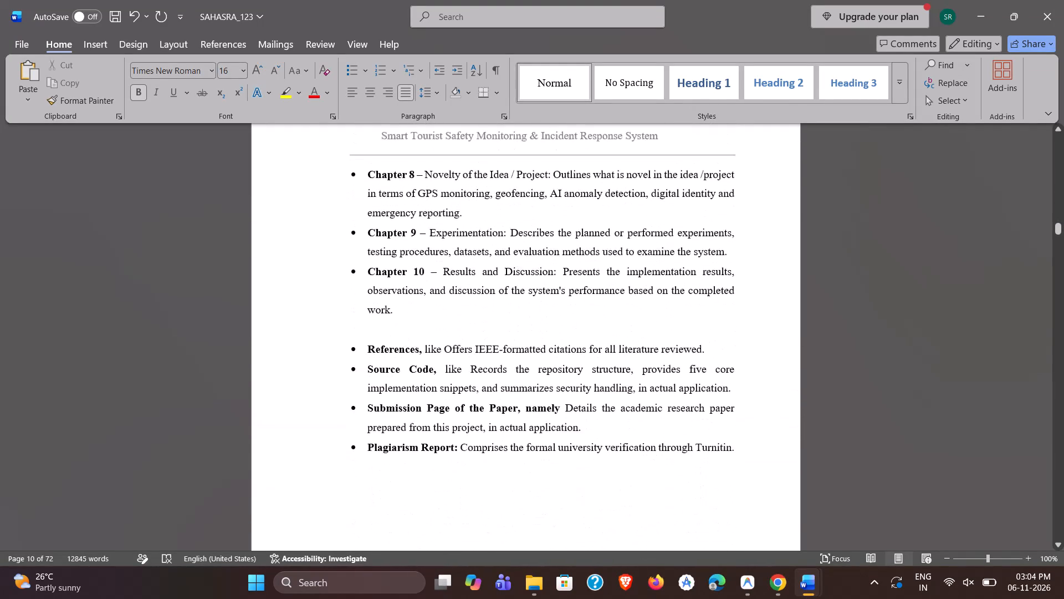
scroll(489, 348, "down", 9)
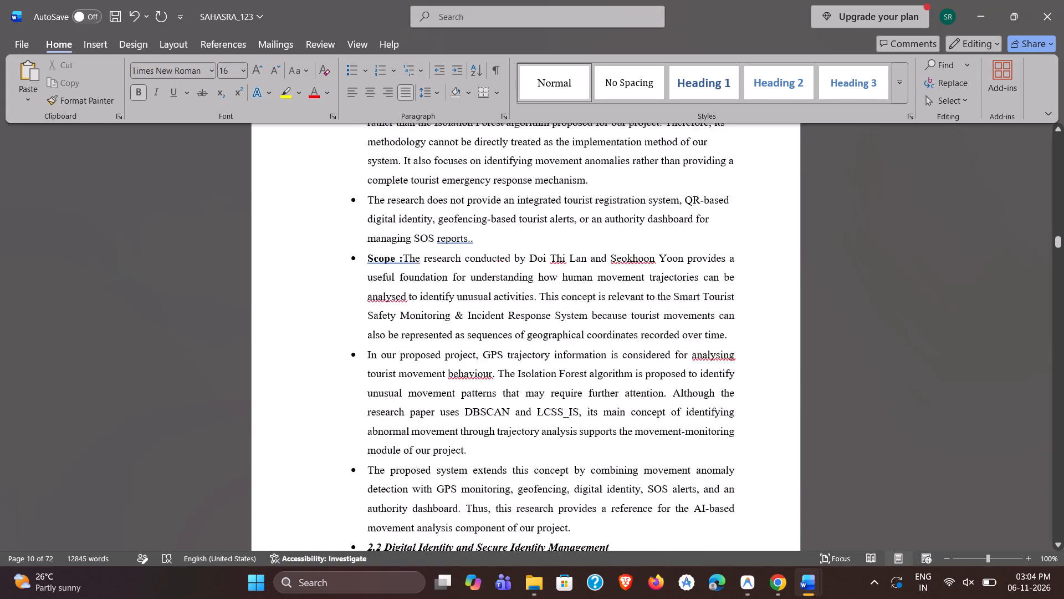
scroll(489, 348, "down", 6)
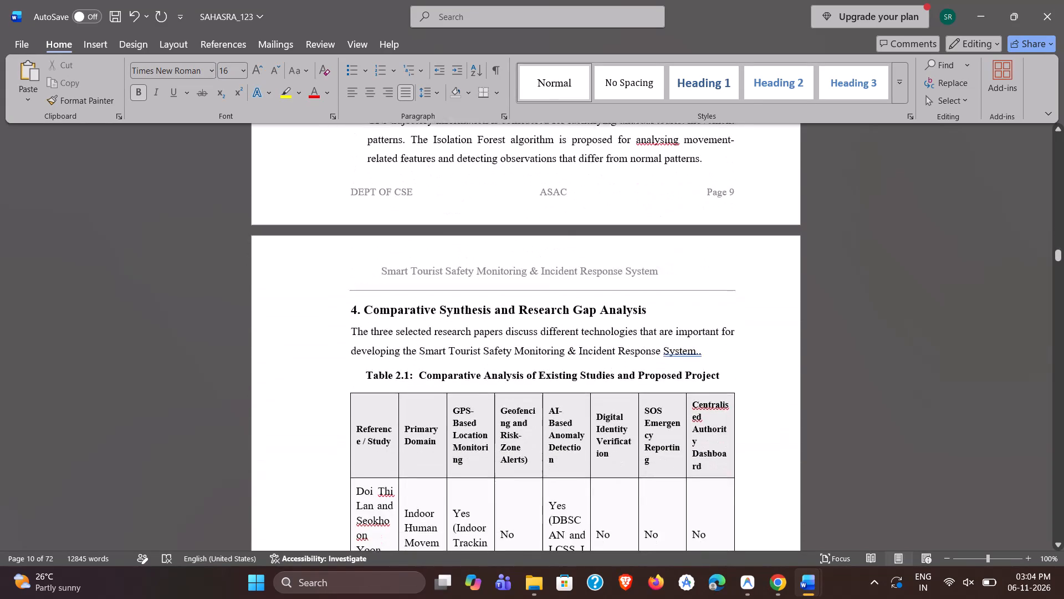
scroll(489, 348, "down", 1)
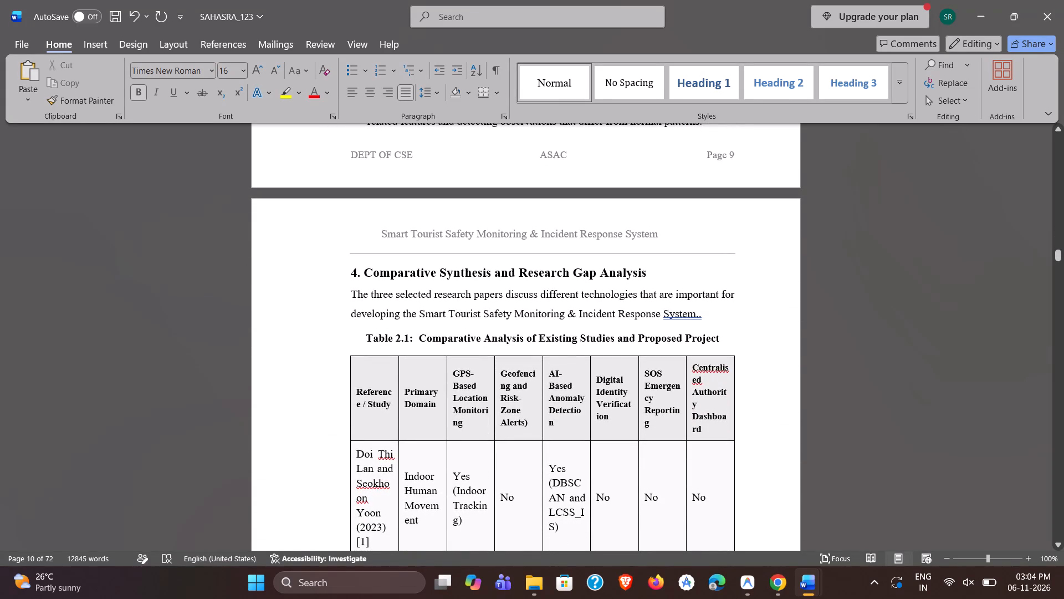
left_click_drag(418, 338, 707, 314)
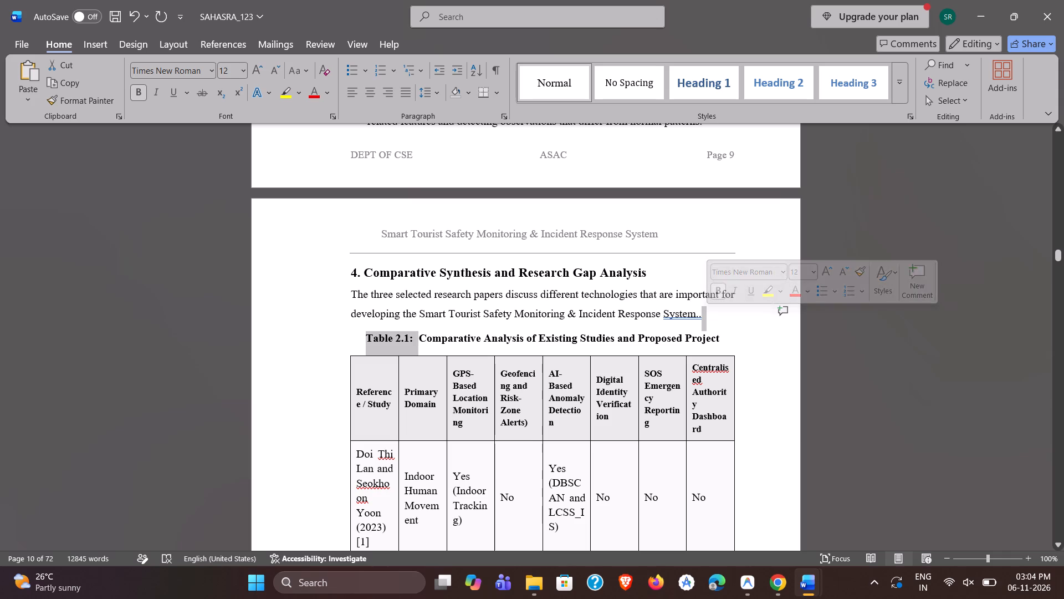
left_click_drag(724, 342, 441, 342)
key("ctrl+c")
left_click(441, 342)
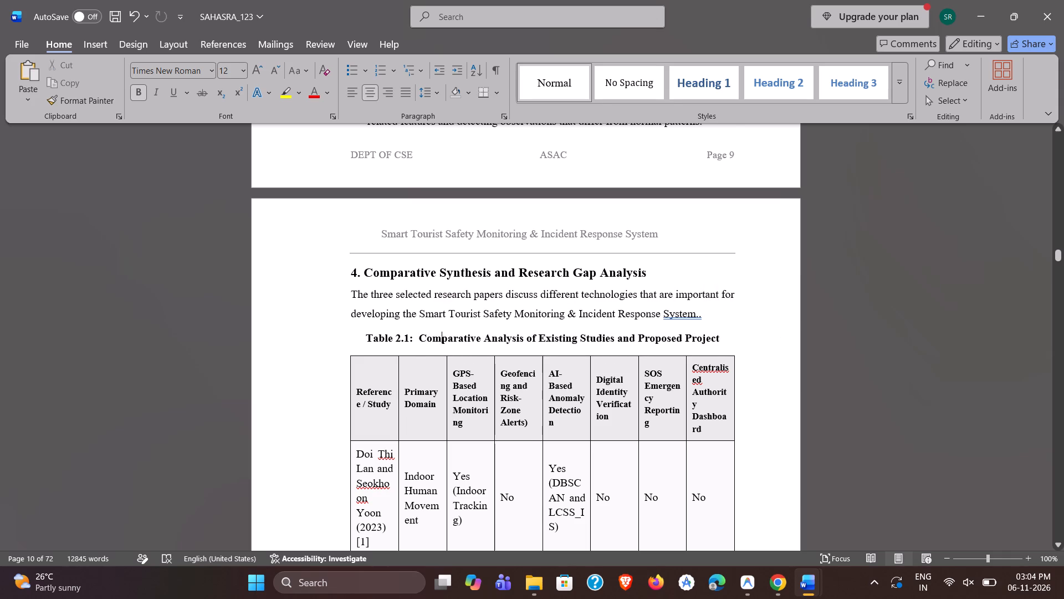
Replace the caption of entry 2.1 in the List of Tables with the copied "Comparative Analysis of Existing Studies and Proposed Project".
scroll(527, 319, "up", 8)
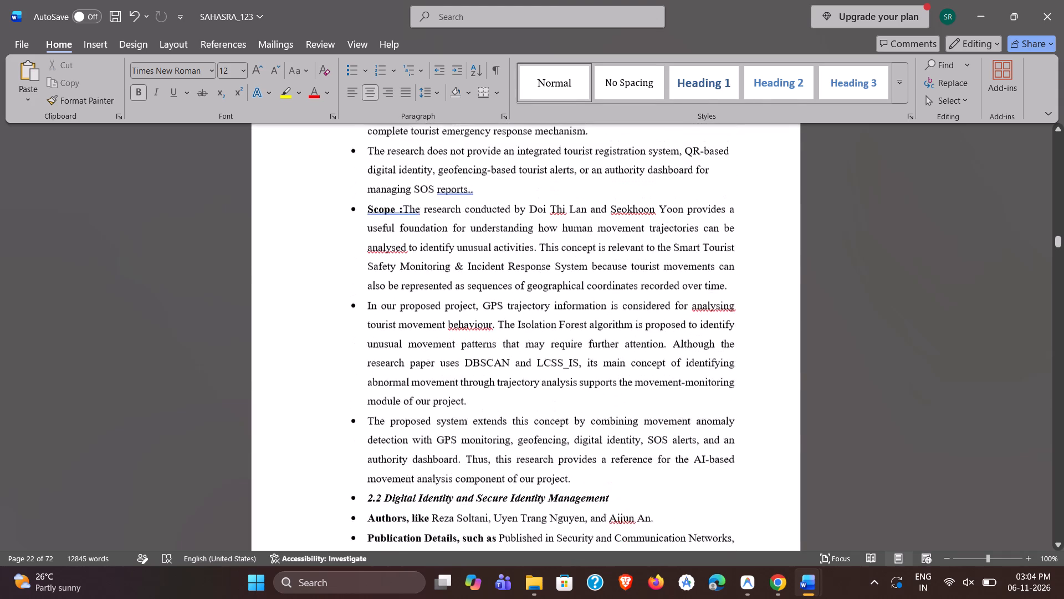
scroll(527, 319, "up", 7)
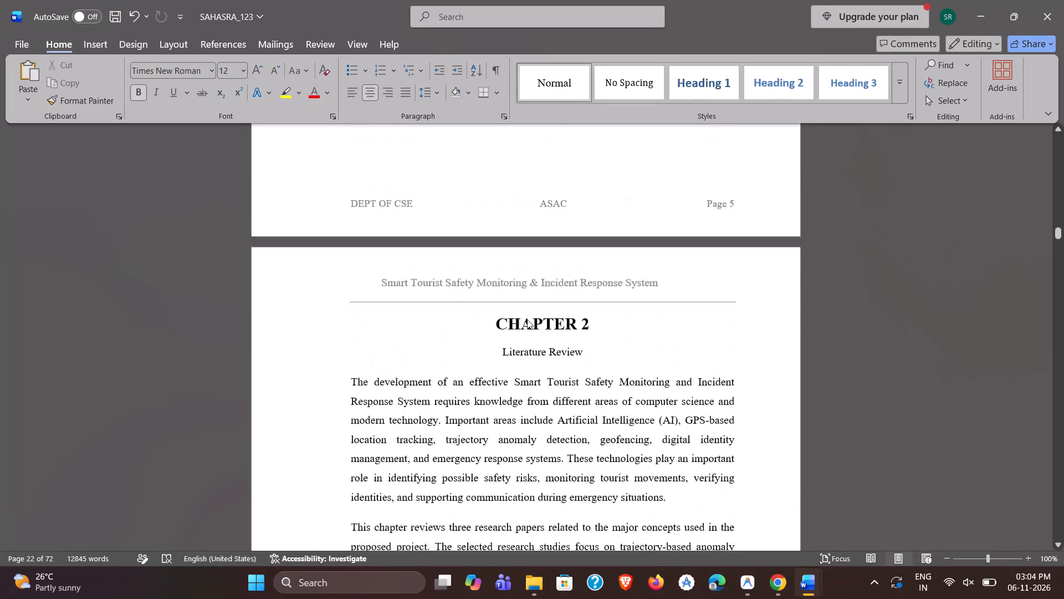
scroll(527, 319, "up", 6)
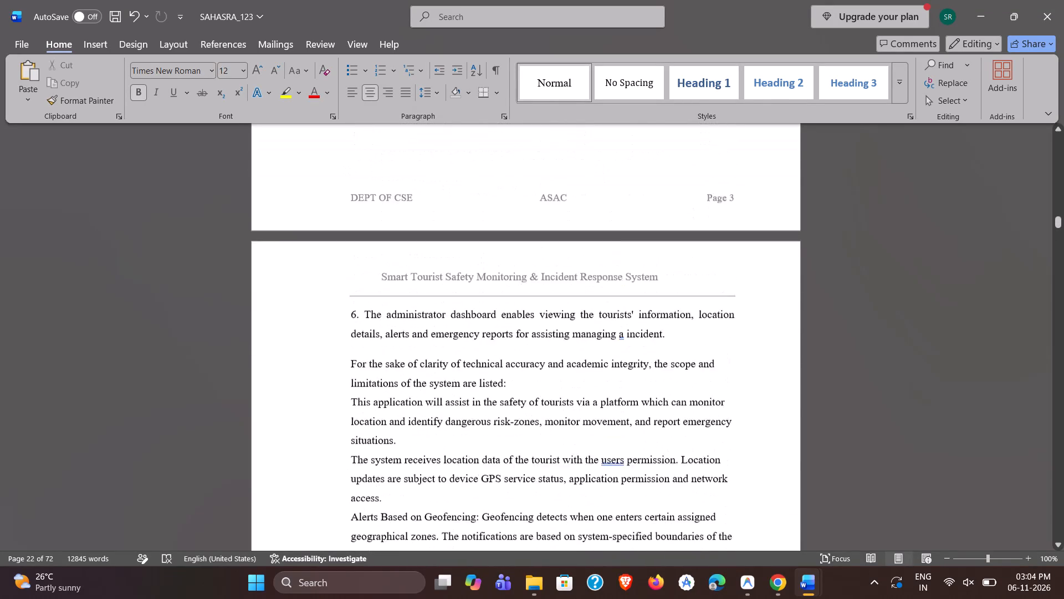
scroll(527, 319, "up", 4)
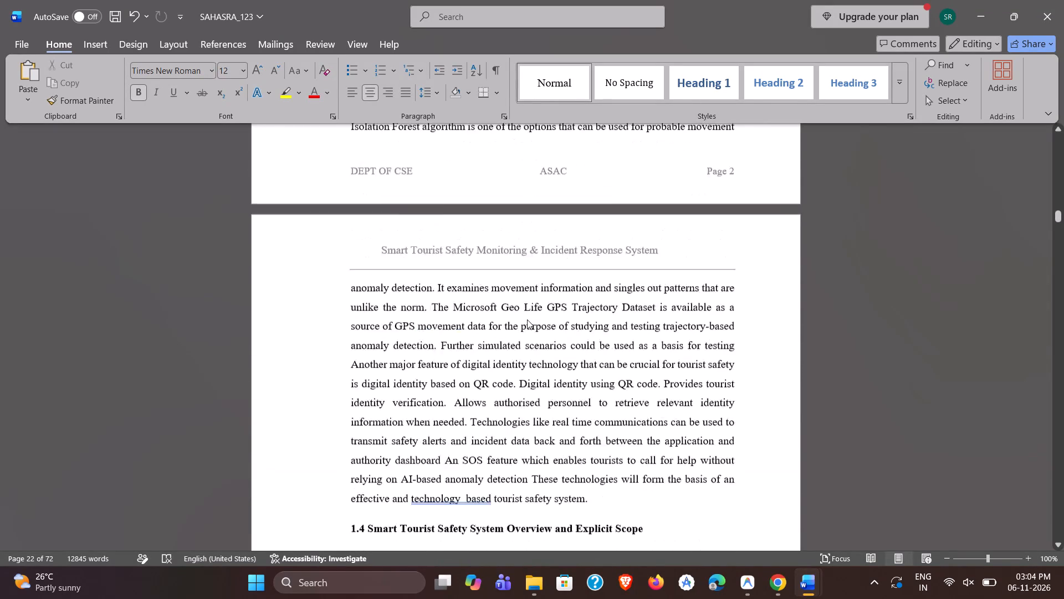
scroll(527, 319, "up", 5)
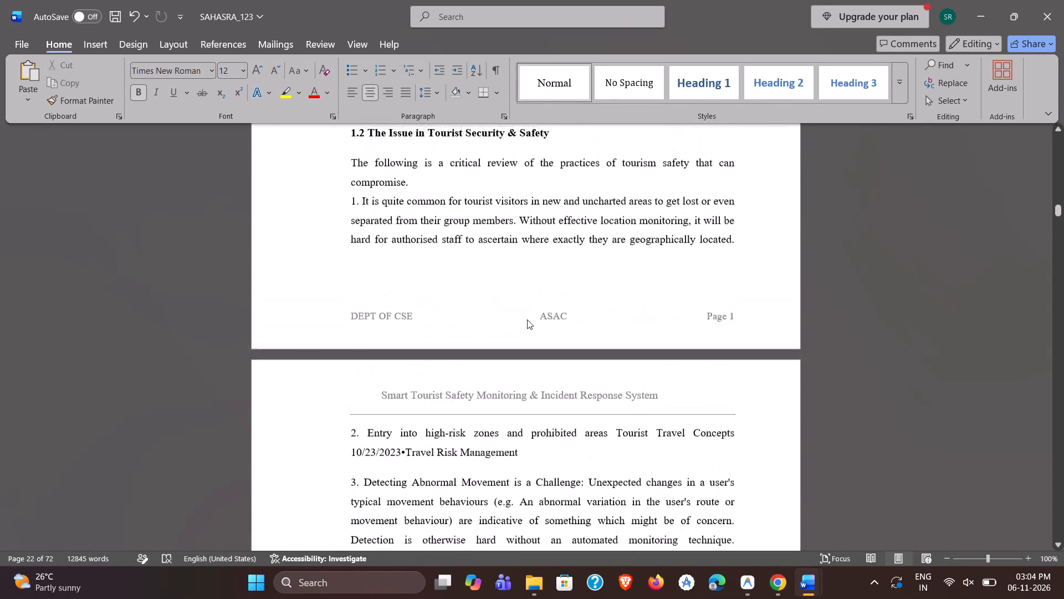
scroll(527, 319, "up", 4)
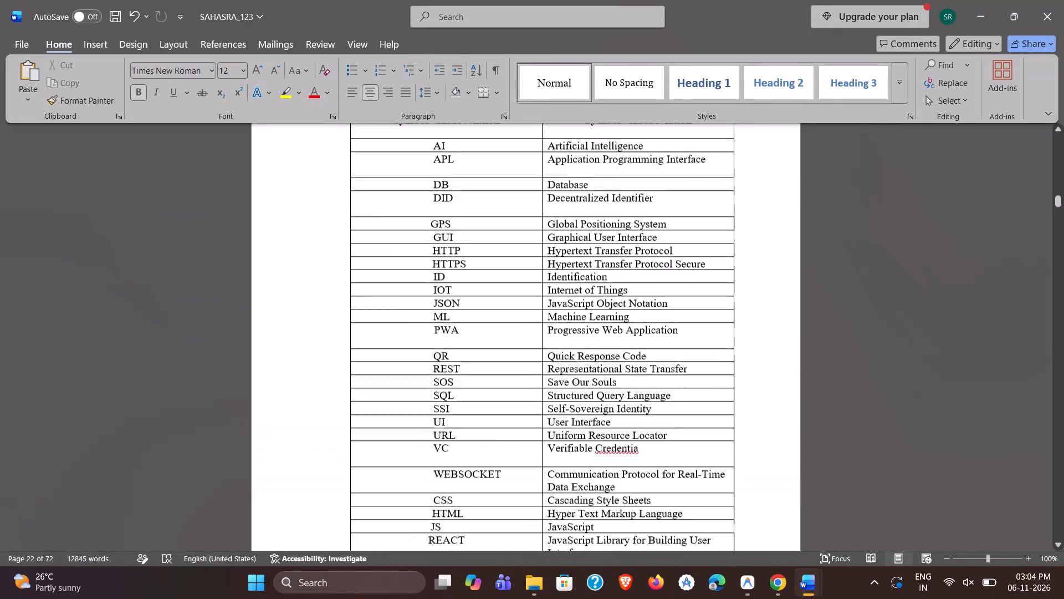
scroll(527, 319, "up", 3)
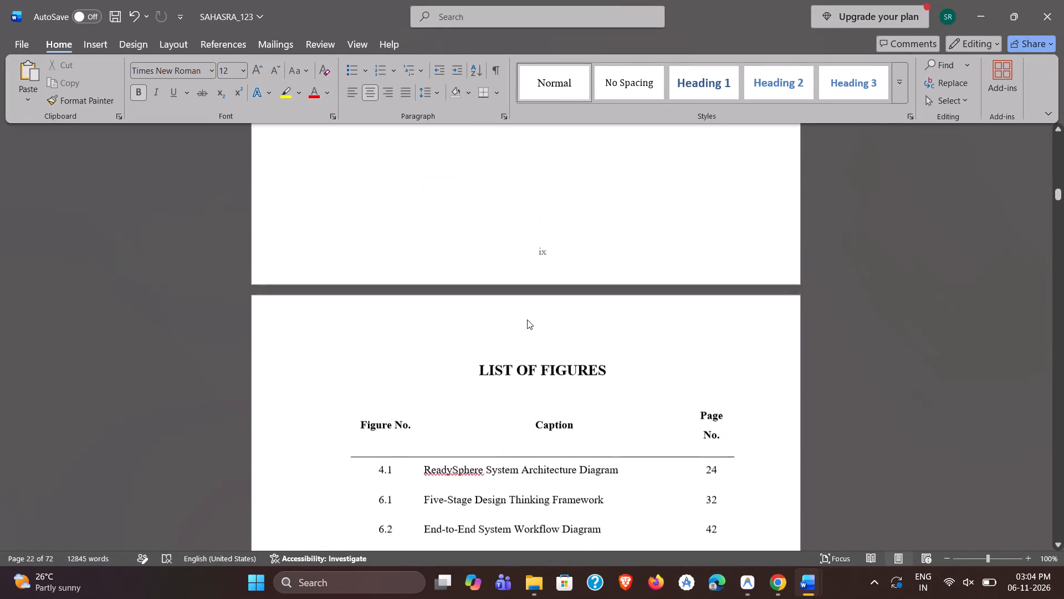
scroll(527, 319, "up", 3)
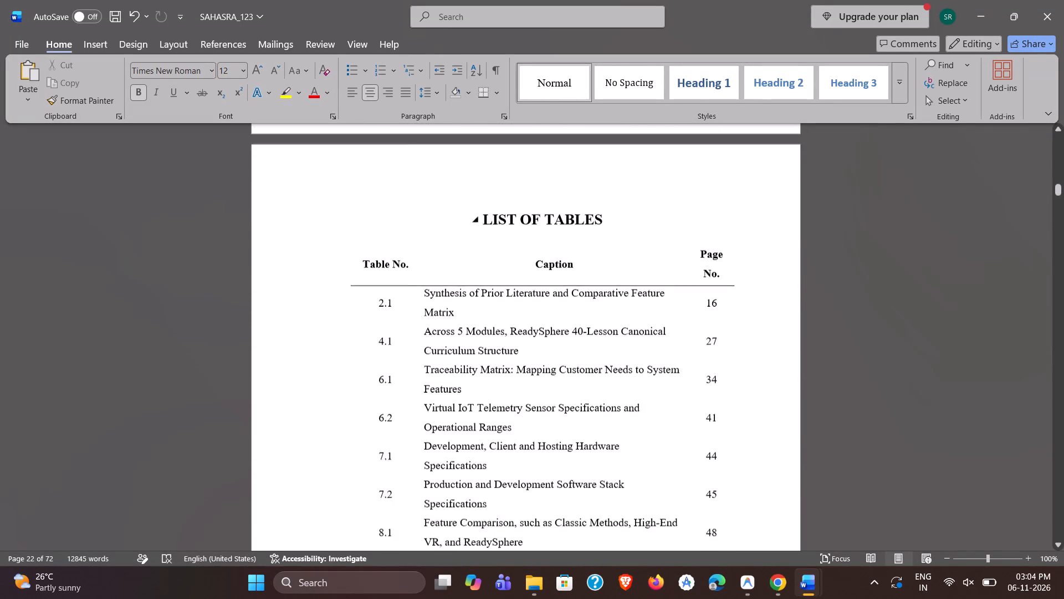
scroll(527, 319, "up", 1)
scroll(527, 319, "down", 1)
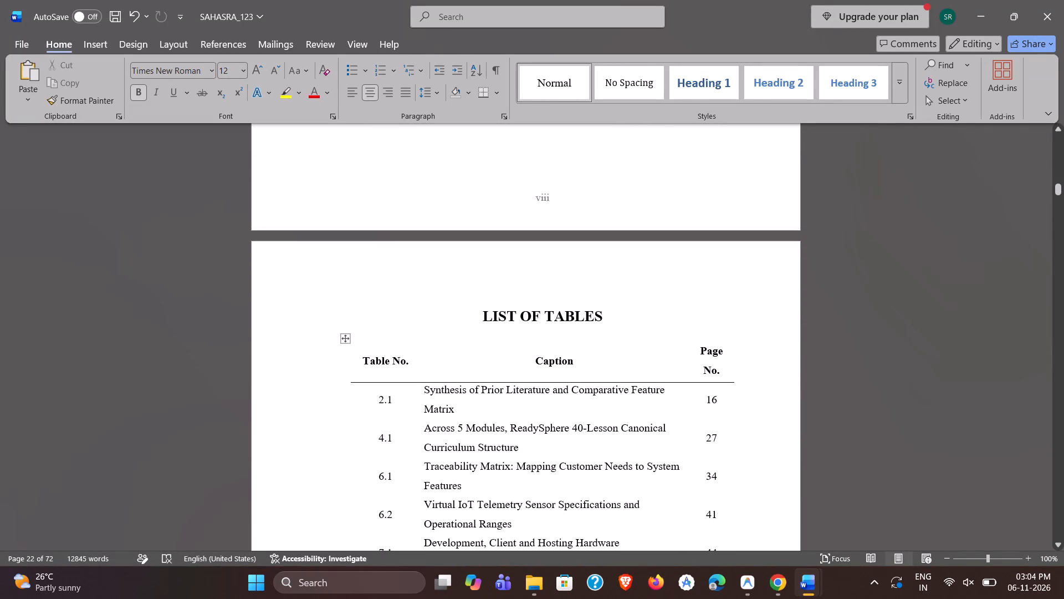
left_click_drag(424, 387, 464, 410)
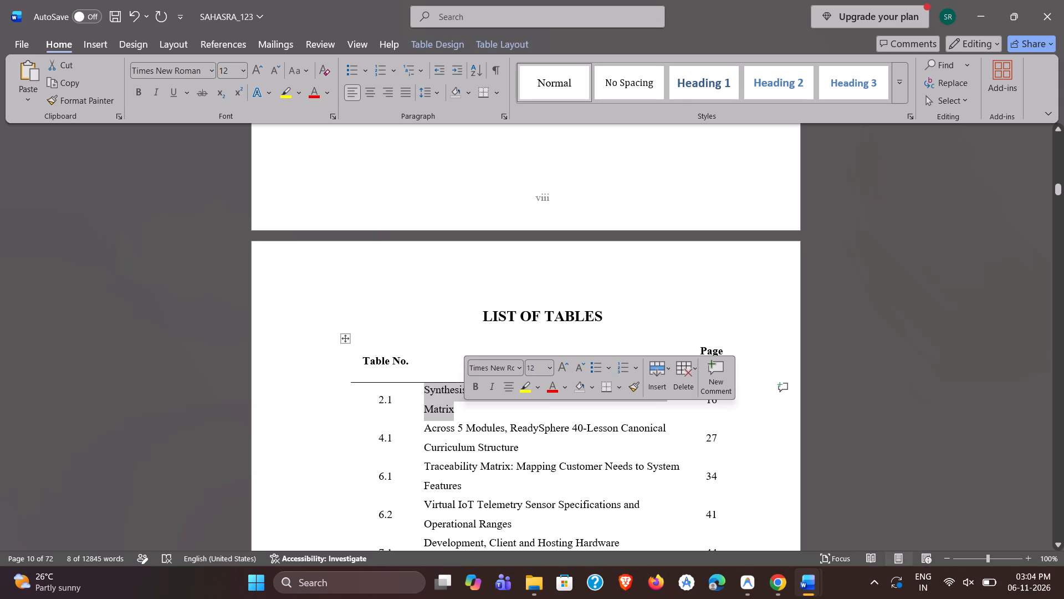
key("BackSpace")
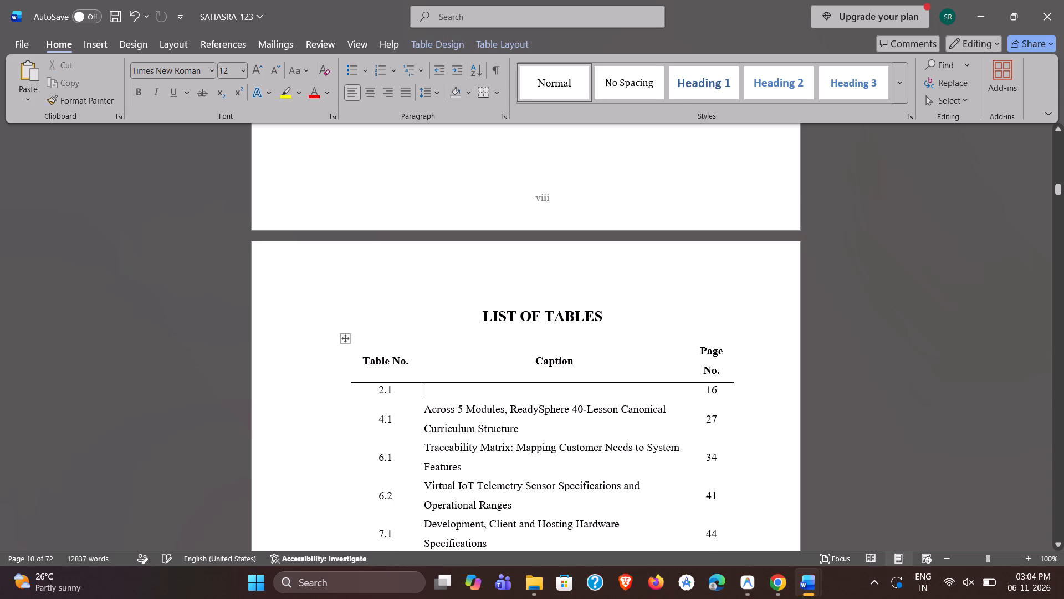
key("ctrl+v")
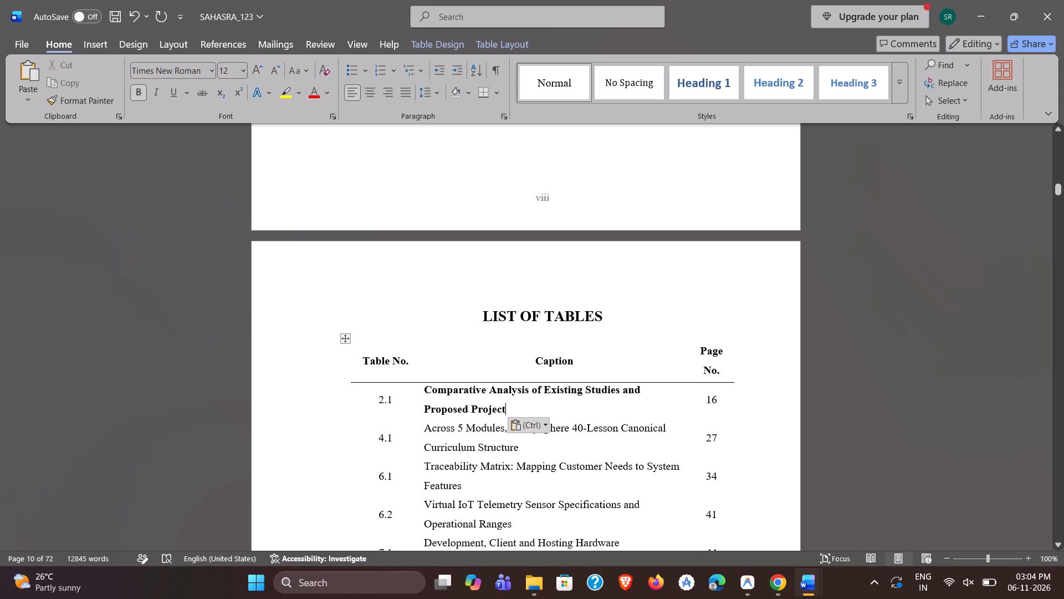
Remove the bold formatting from the pasted caption of entry 2.1 in the List of Tables.
left_click_drag(427, 387, 505, 411)
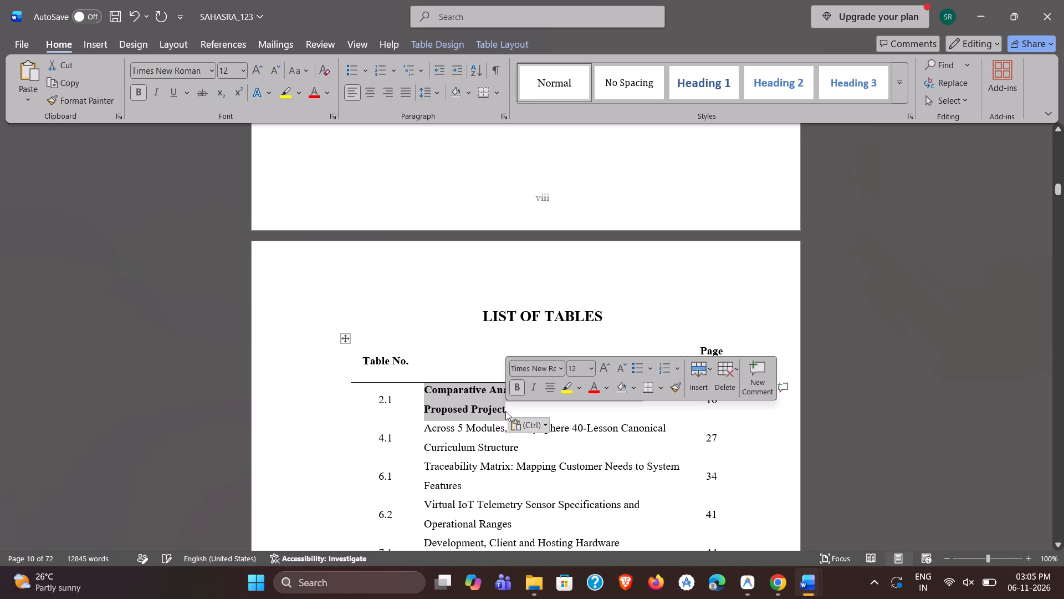
left_click(515, 388)
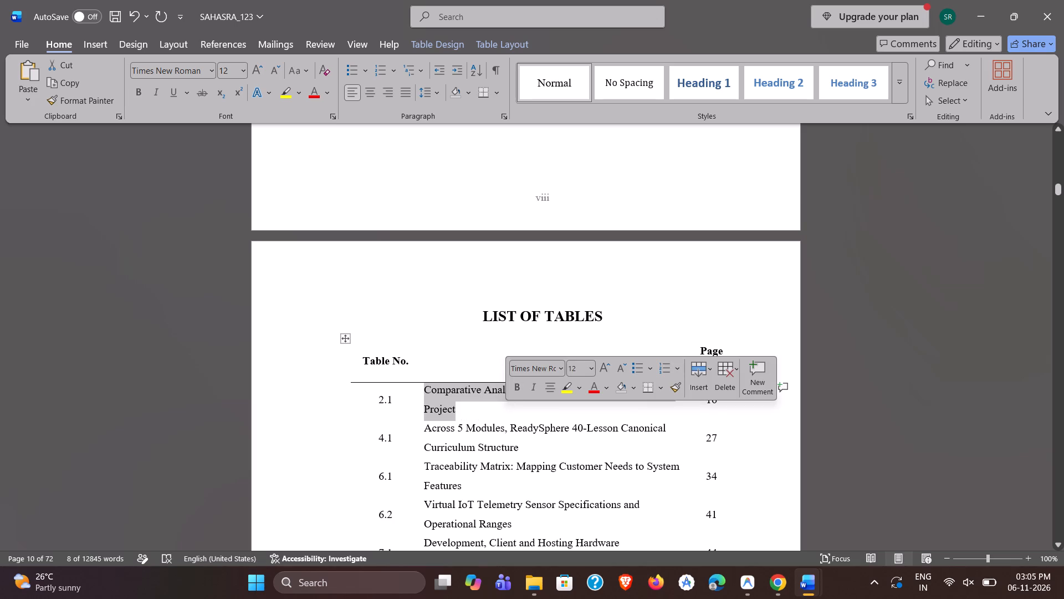
left_click(500, 409)
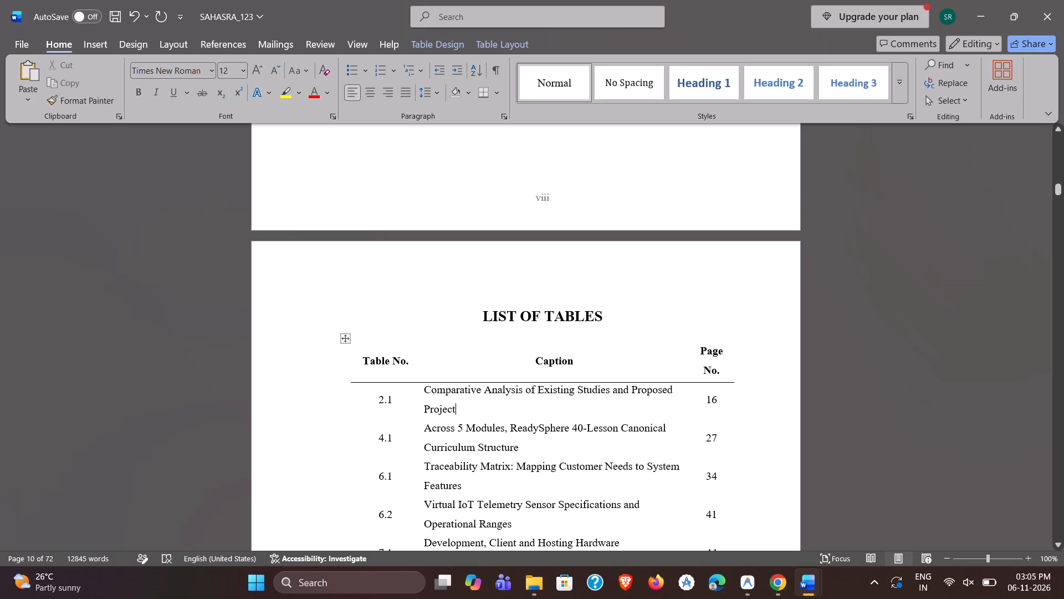
Set the page number of entry 2.1 in the List of Tables to 10.
scroll(500, 409, "down", 1)
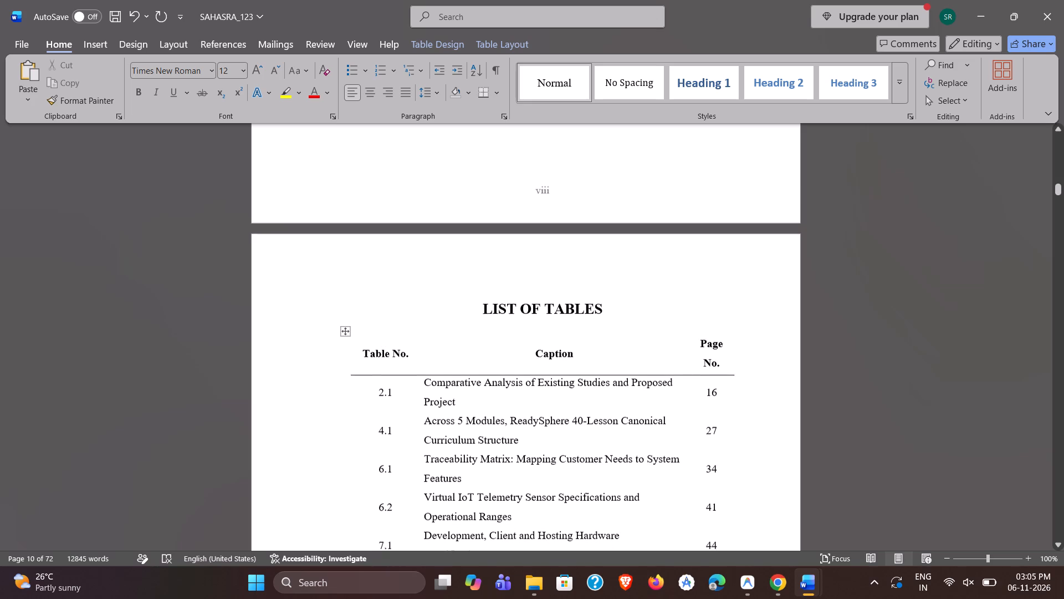
scroll(500, 409, "down", 1)
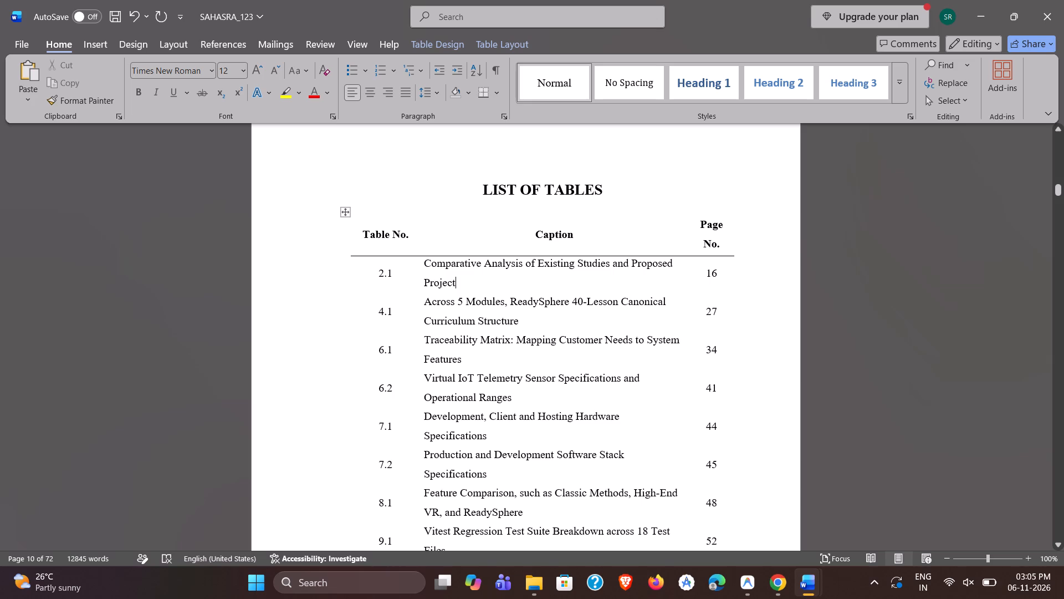
scroll(498, 391, "down", 1)
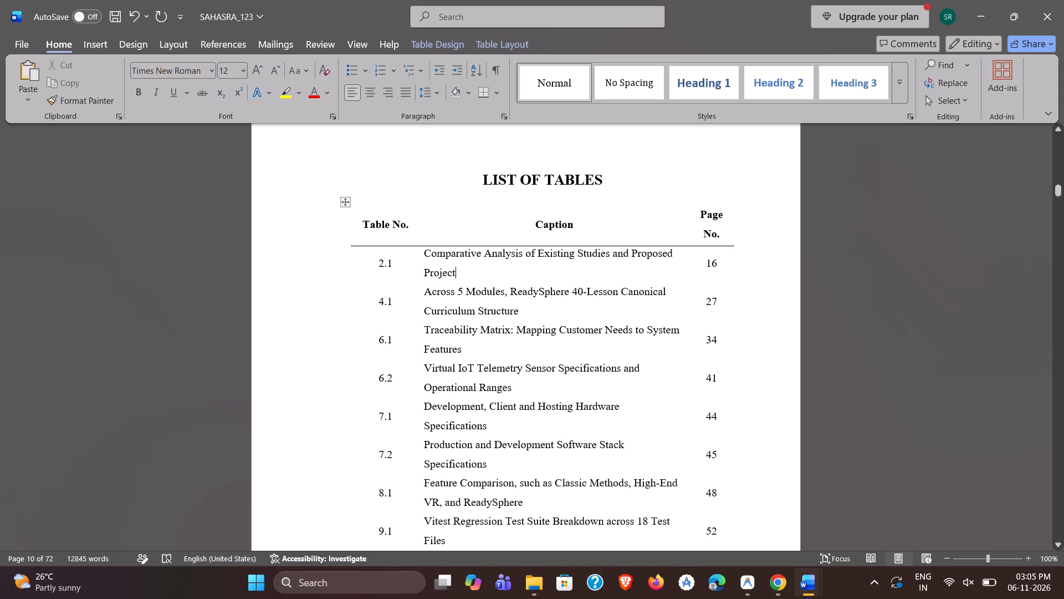
left_click(721, 264)
key("BackSpace")
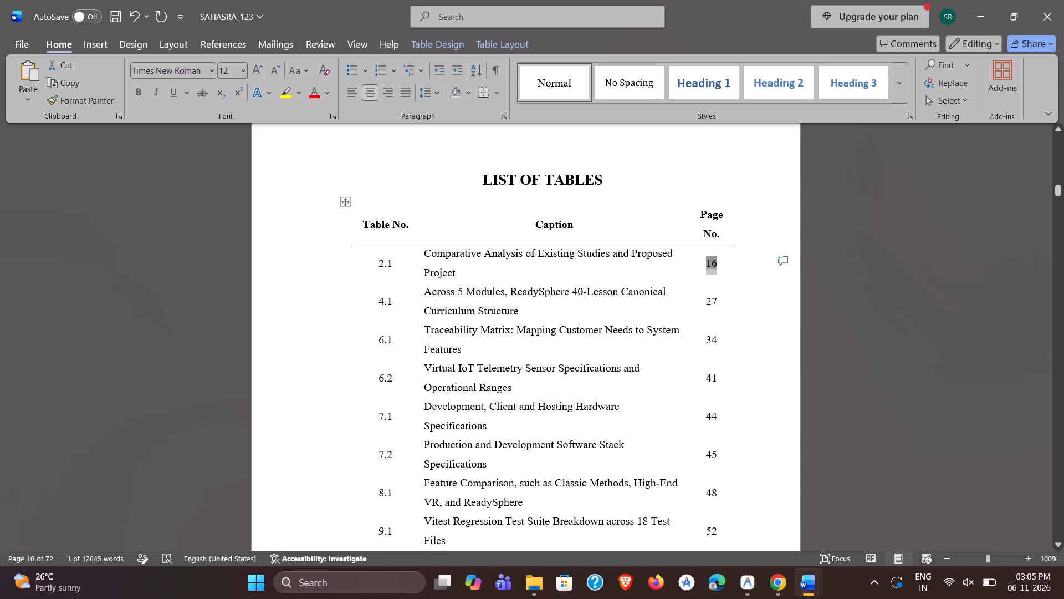
key("BackSpace")
type("10")
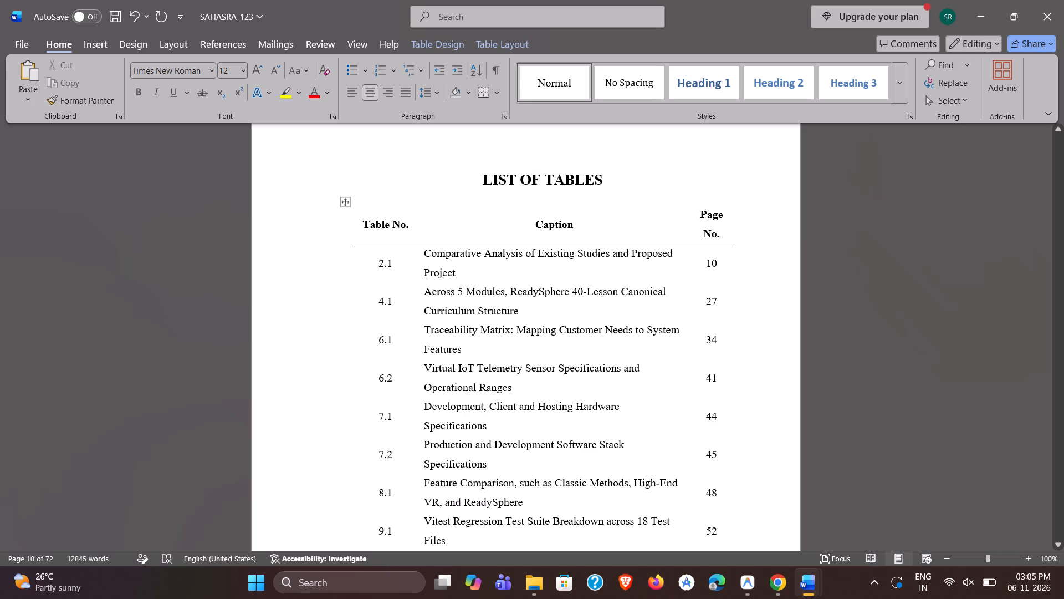
Copy the caption text "Smart Tourist Safety System – Functional Structure Across 6 Major Modules" from Table 4.1 in Chapter 4.
scroll(766, 332, "down", 5)
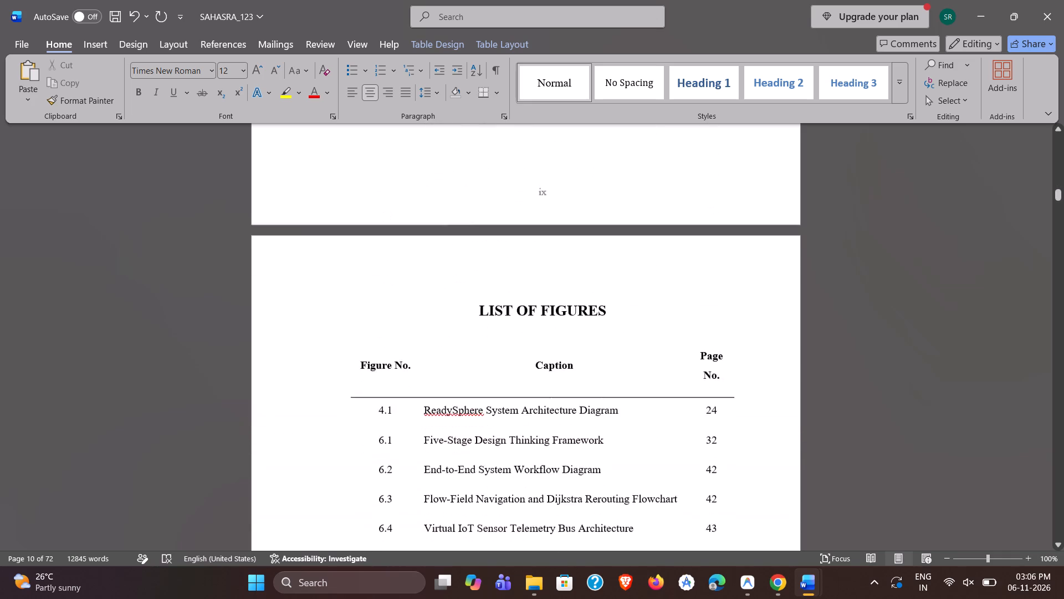
scroll(766, 332, "down", 4)
scroll(766, 332, "up", 2)
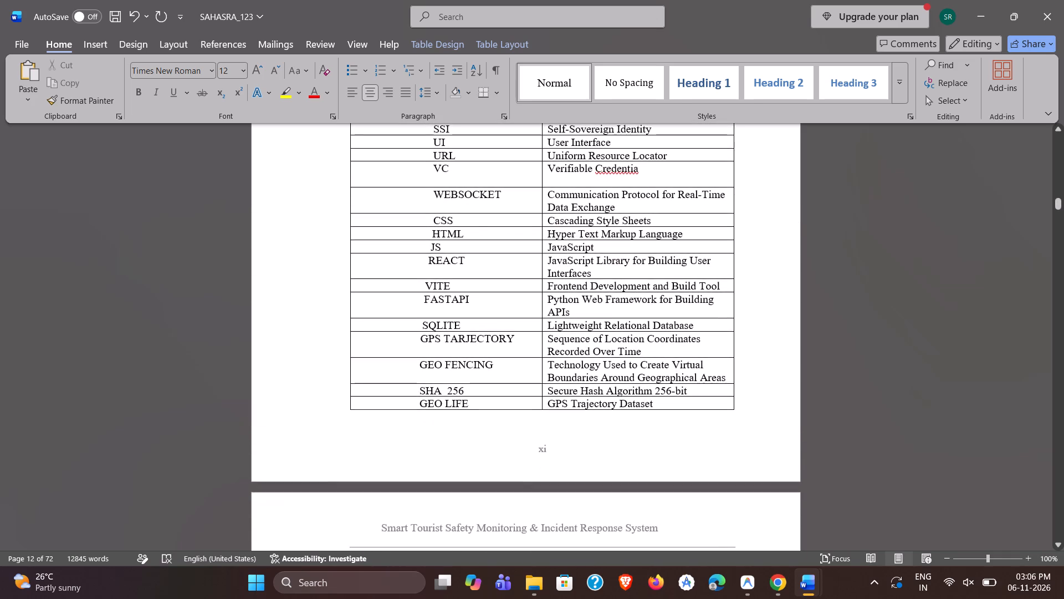
scroll(766, 332, "up", 1)
scroll(766, 332, "down", 6)
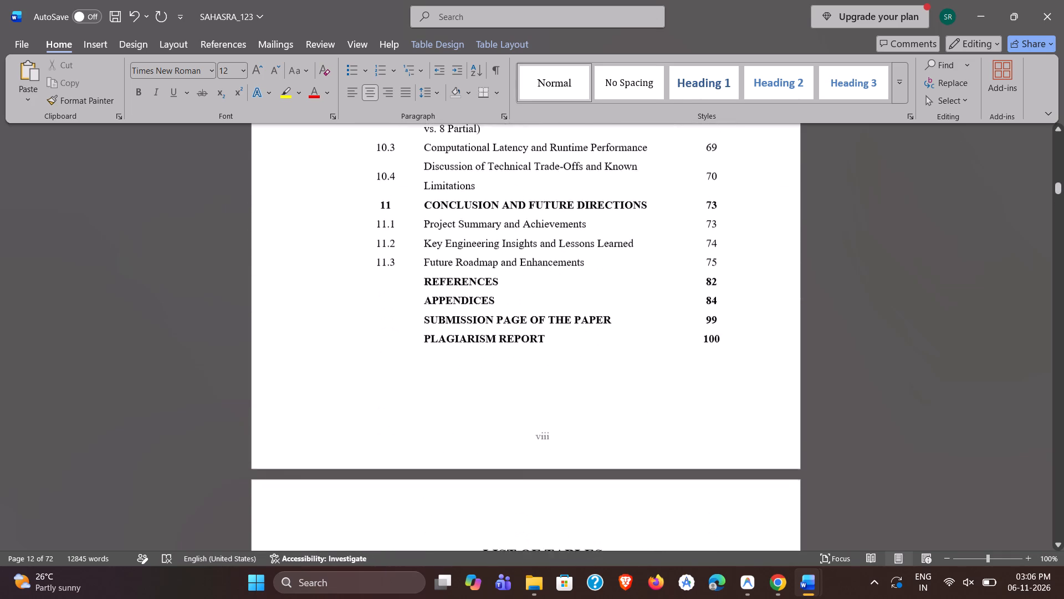
scroll(766, 332, "down", 5)
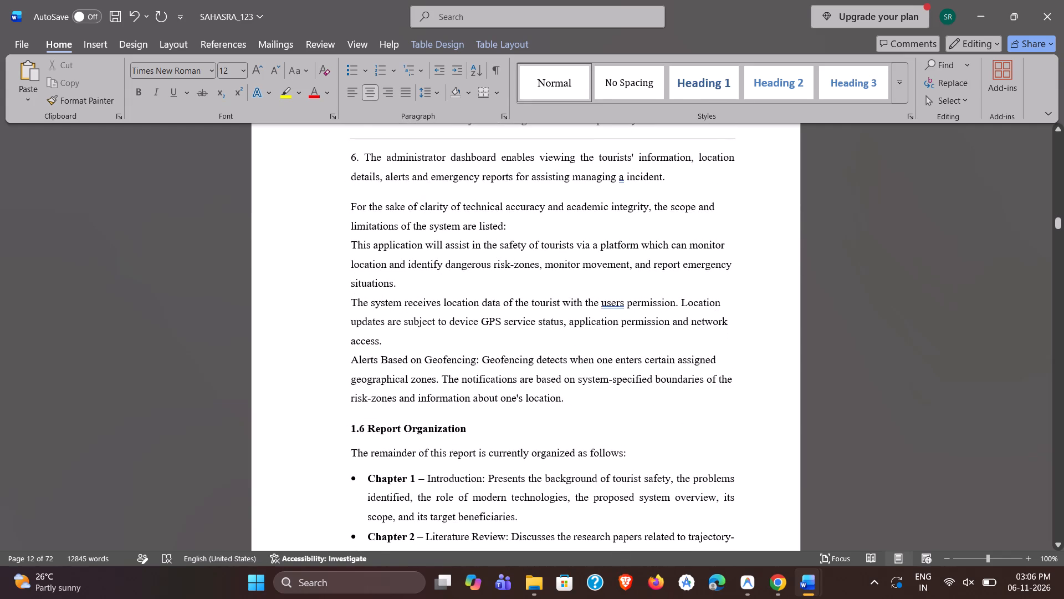
scroll(617, 369, "up", 10)
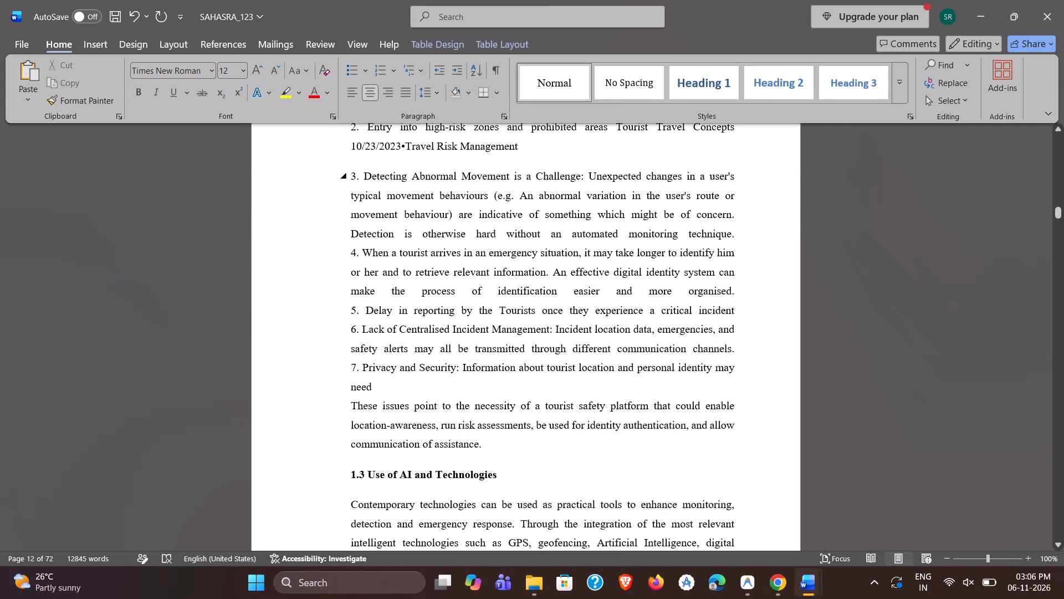
scroll(617, 369, "up", 10)
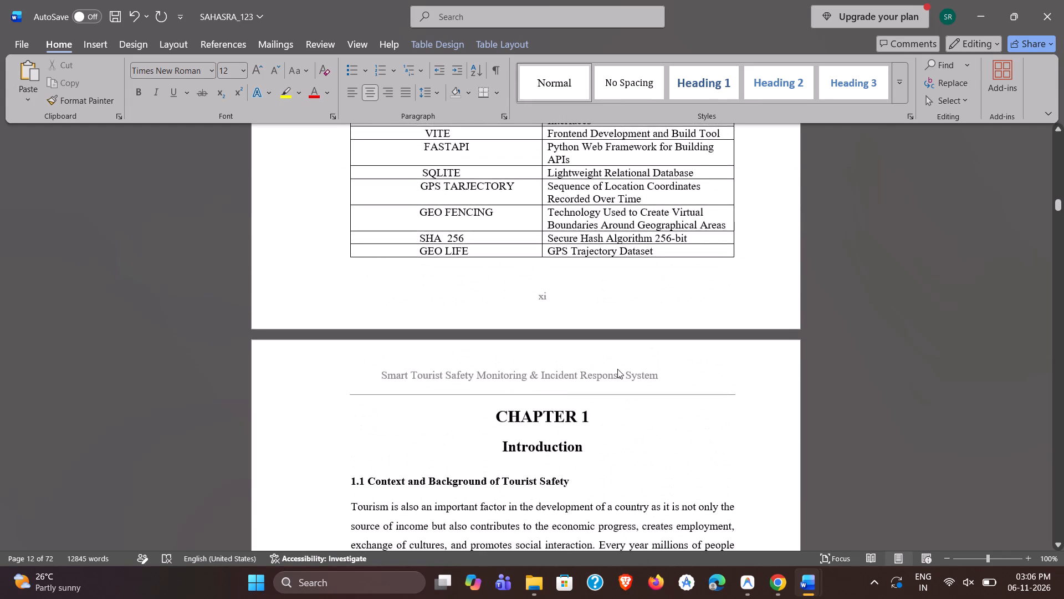
scroll(617, 369, "down", 6)
scroll(617, 369, "up", 6)
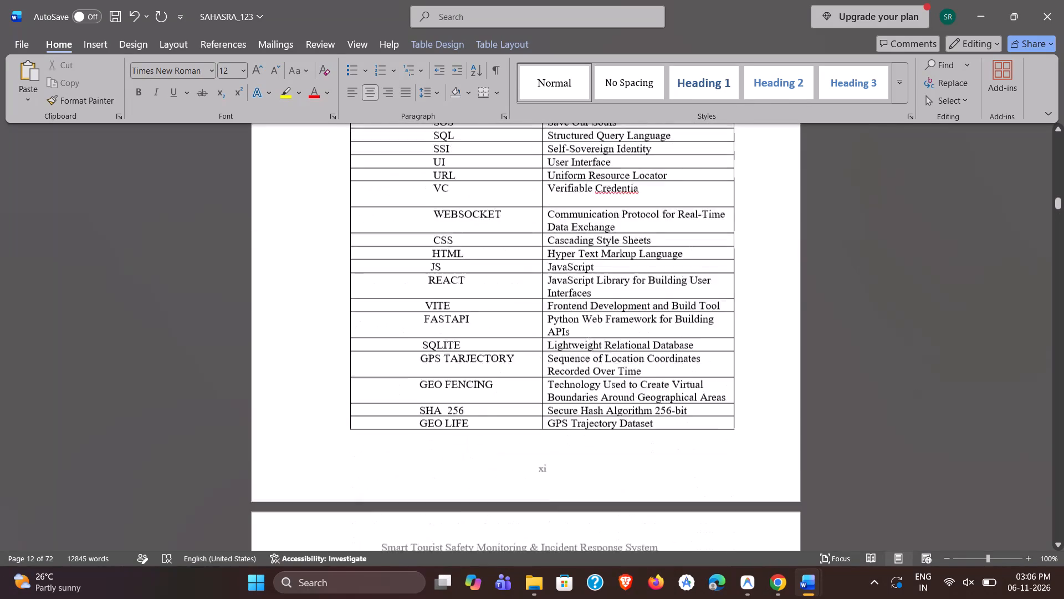
scroll(617, 369, "down", 10)
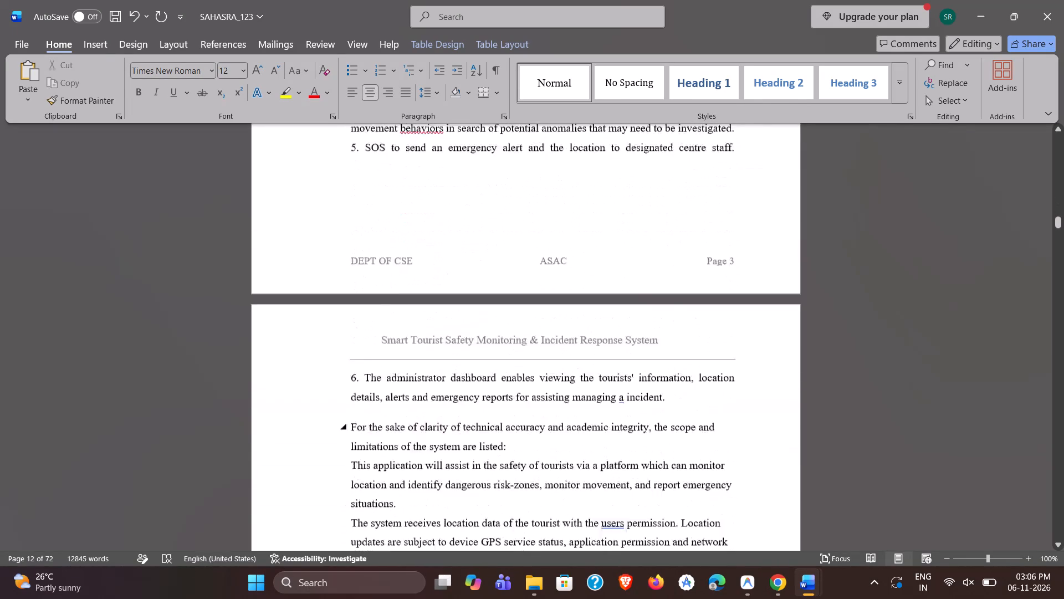
scroll(617, 369, "down", 3)
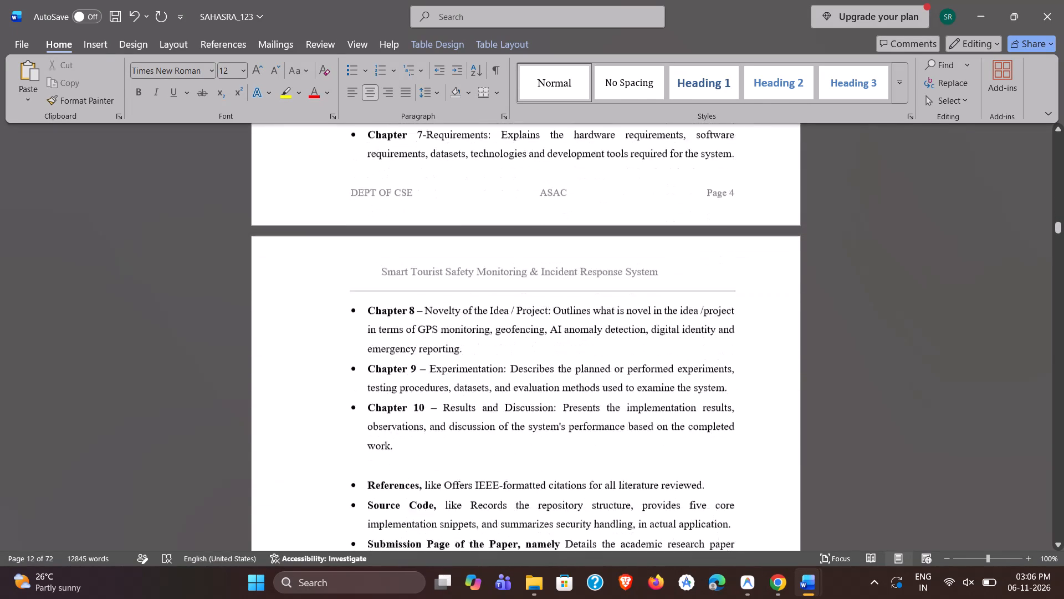
scroll(617, 369, "down", 6)
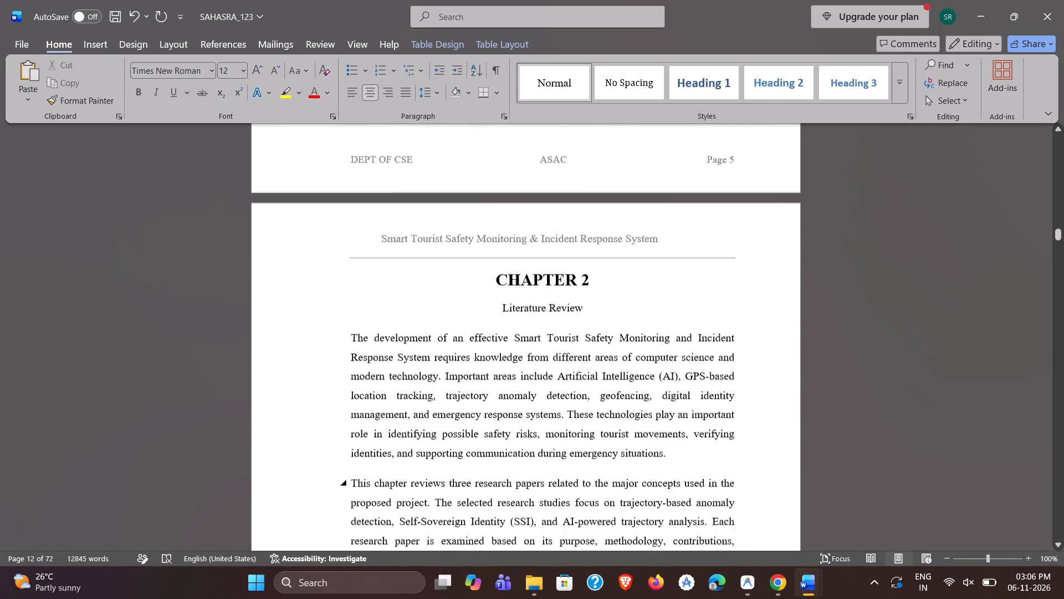
scroll(617, 369, "down", 3)
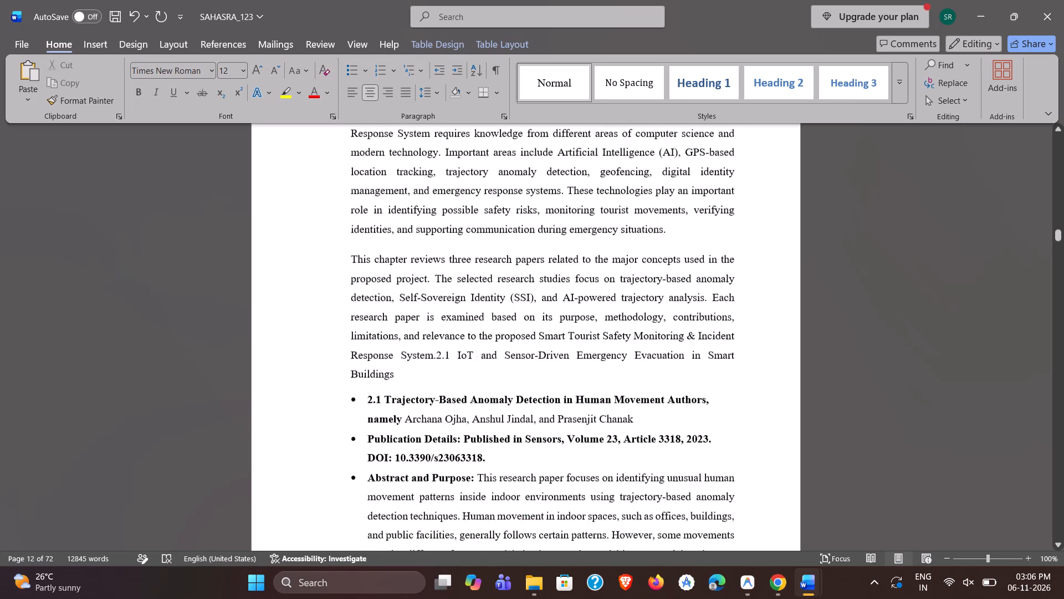
scroll(621, 405, "down", 2)
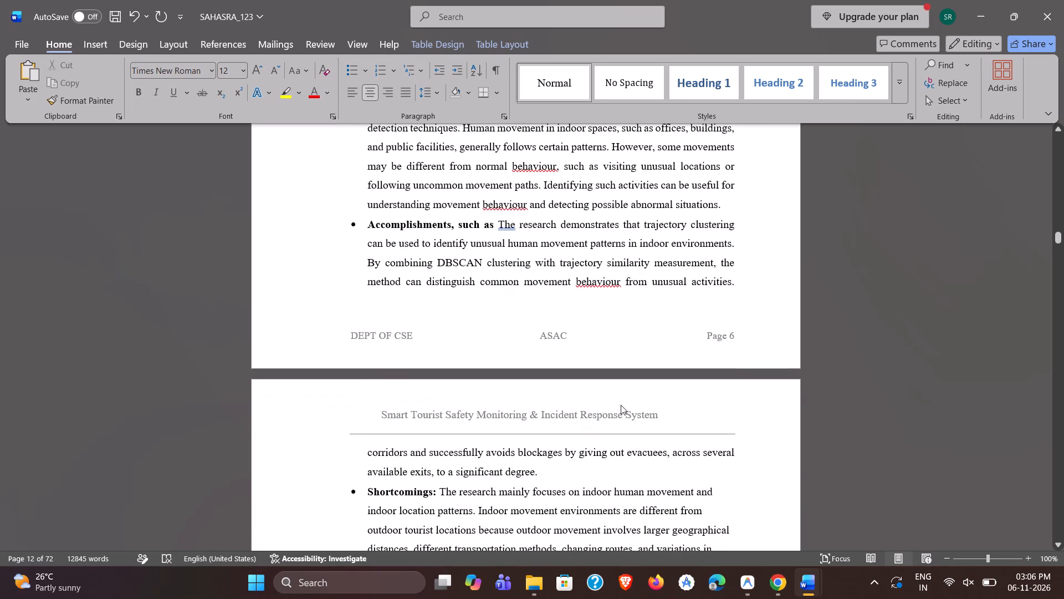
scroll(621, 405, "down", 5)
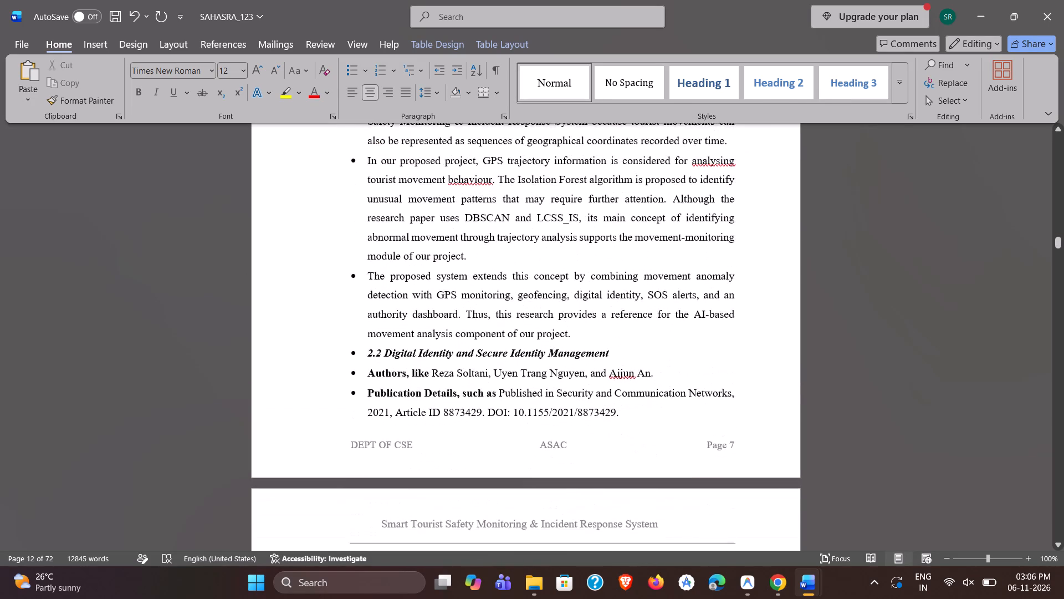
scroll(621, 405, "down", 5)
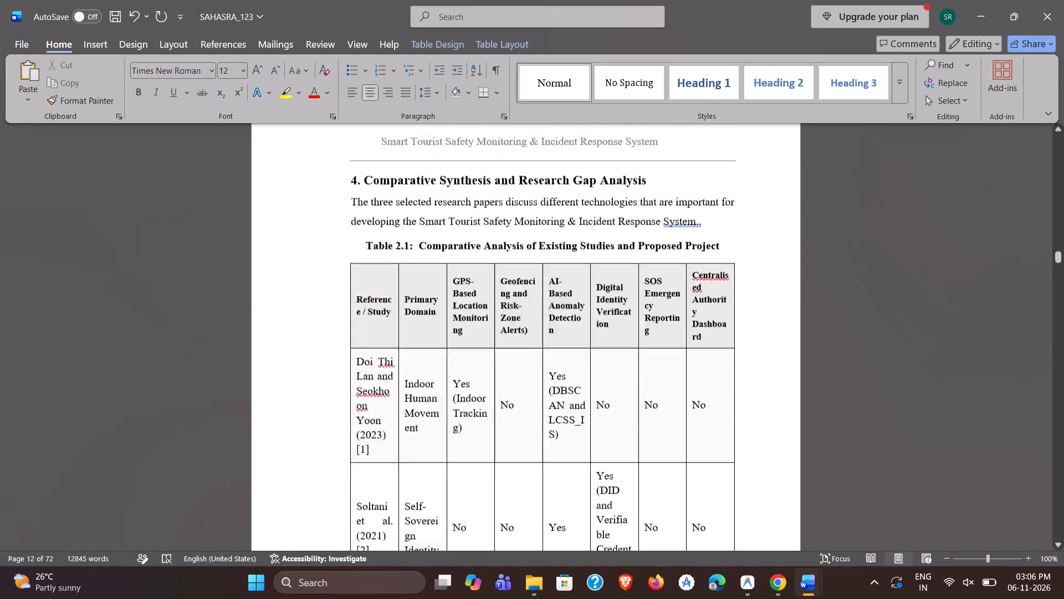
scroll(621, 405, "down", 6)
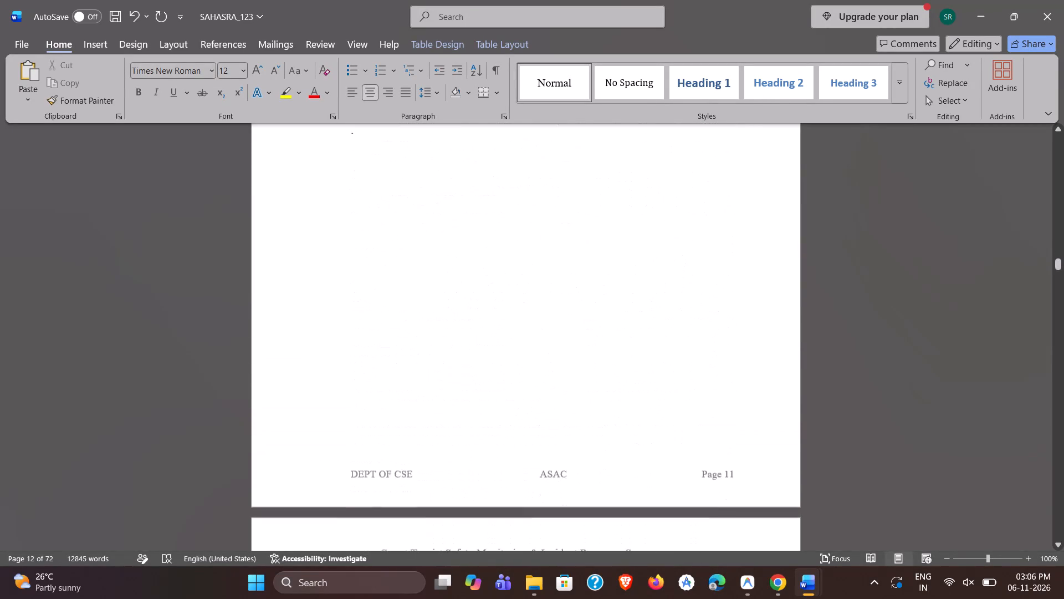
scroll(621, 405, "down", 3)
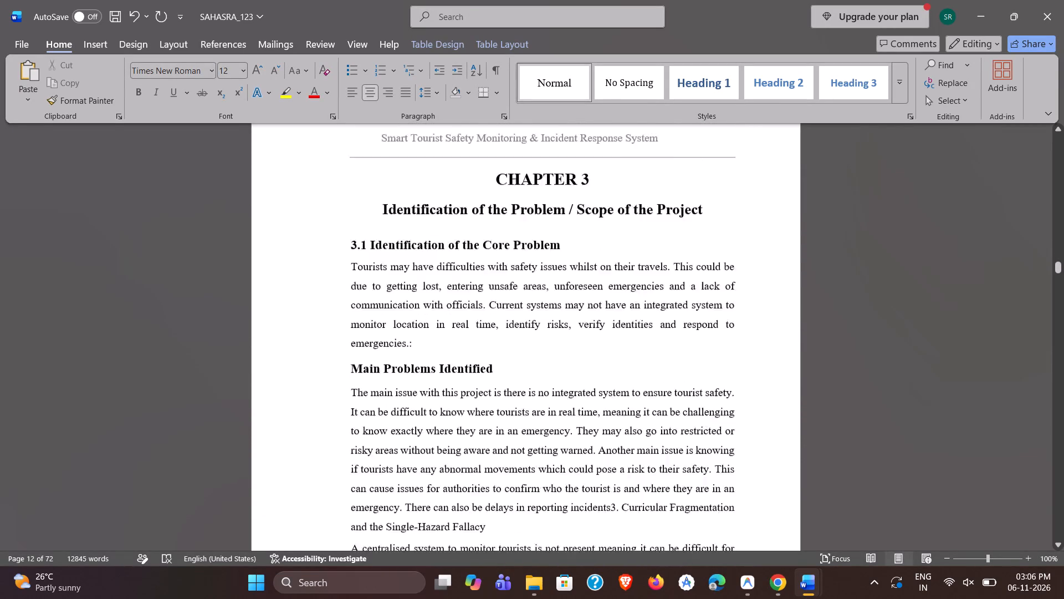
scroll(621, 405, "down", 6)
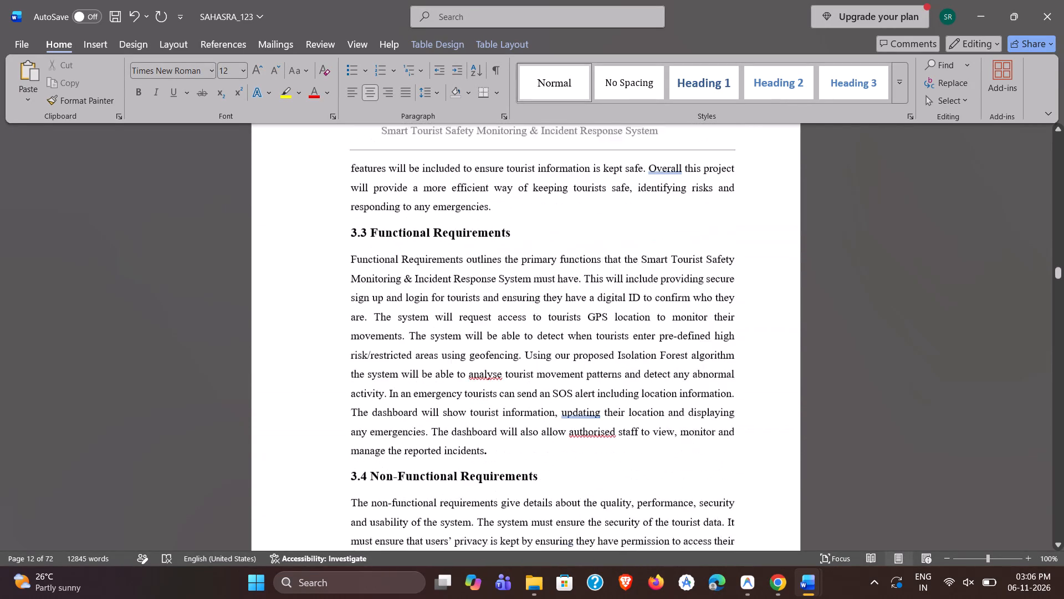
scroll(621, 405, "down", 4)
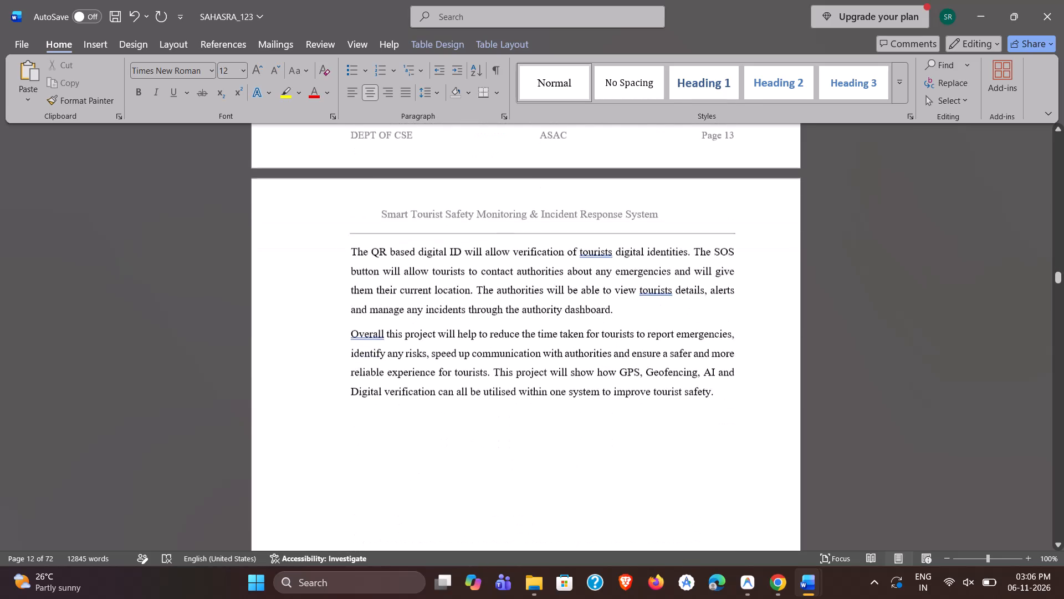
scroll(621, 405, "down", 4)
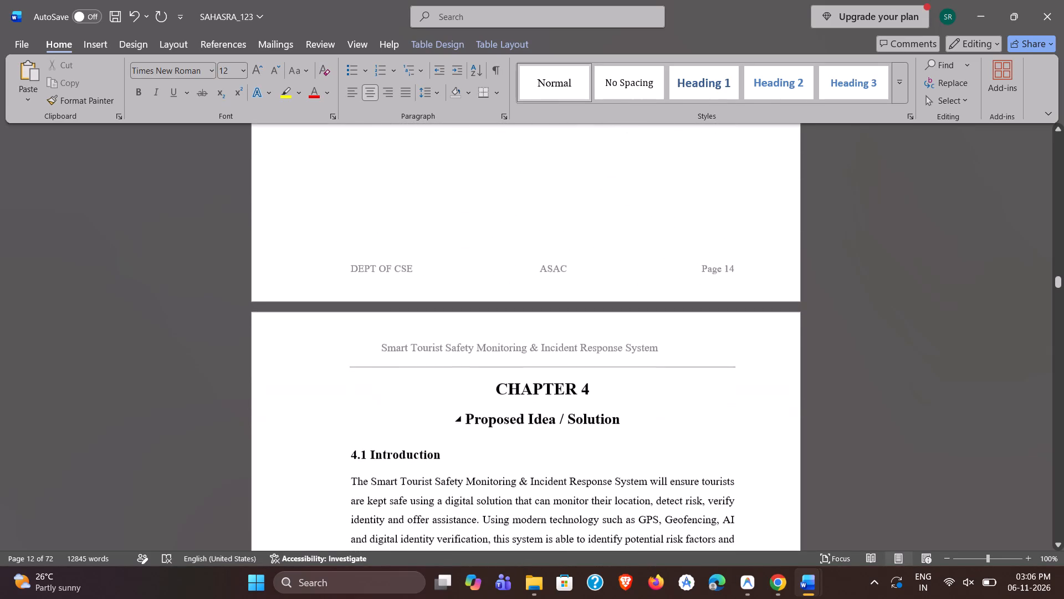
scroll(621, 405, "down", 4)
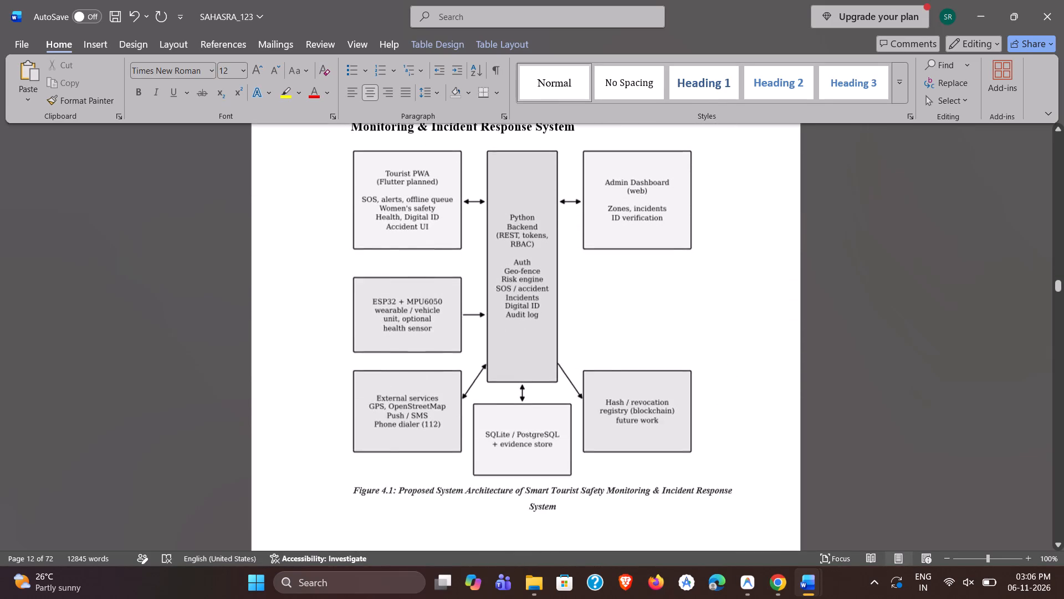
scroll(621, 405, "down", 5)
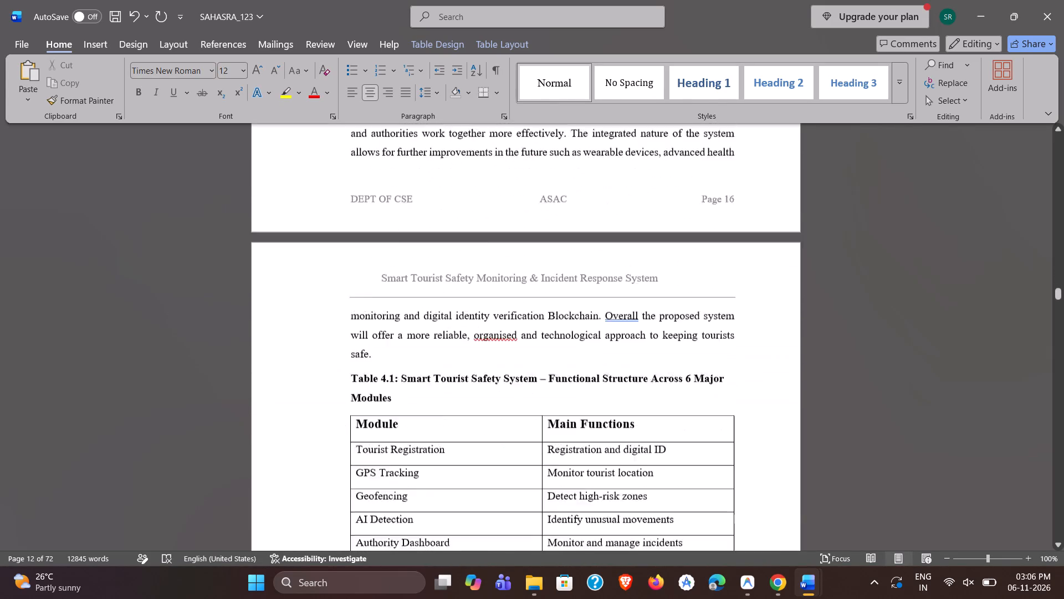
scroll(621, 405, "down", 1)
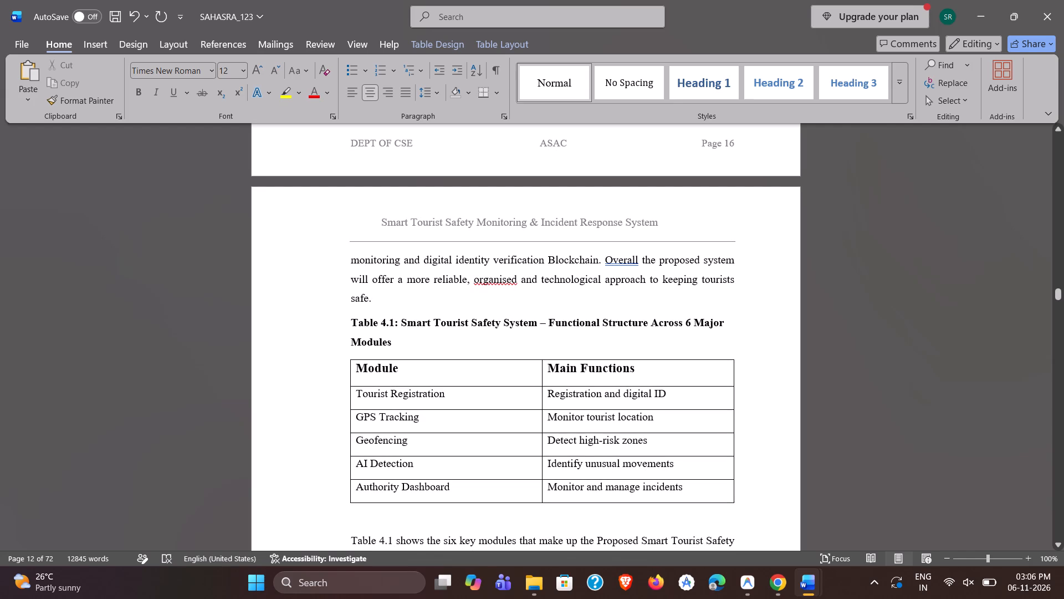
left_click_drag(400, 317, 403, 343)
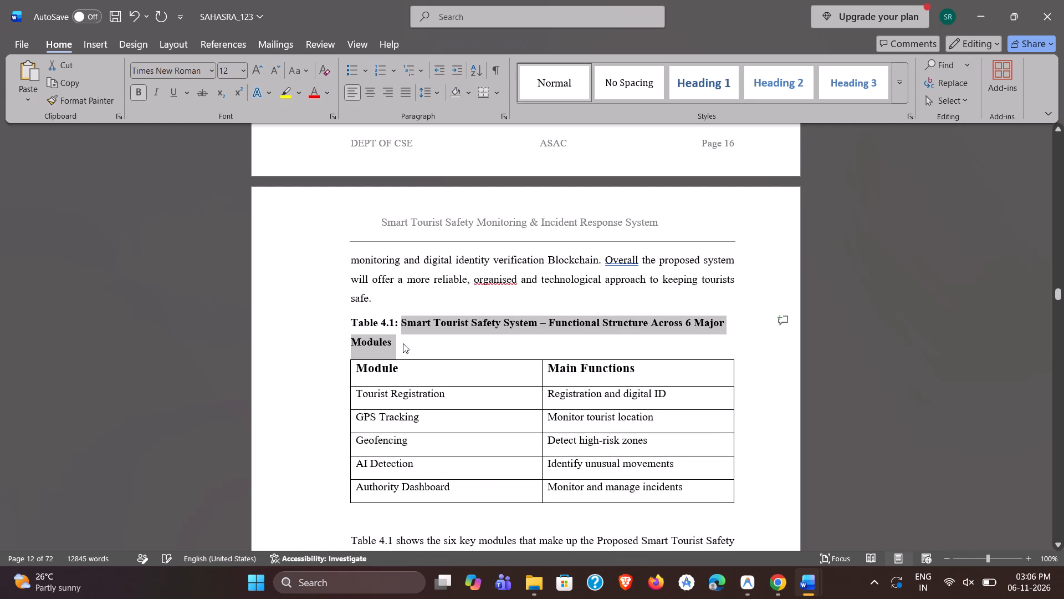
key("ctrl+c")
left_click(403, 343)
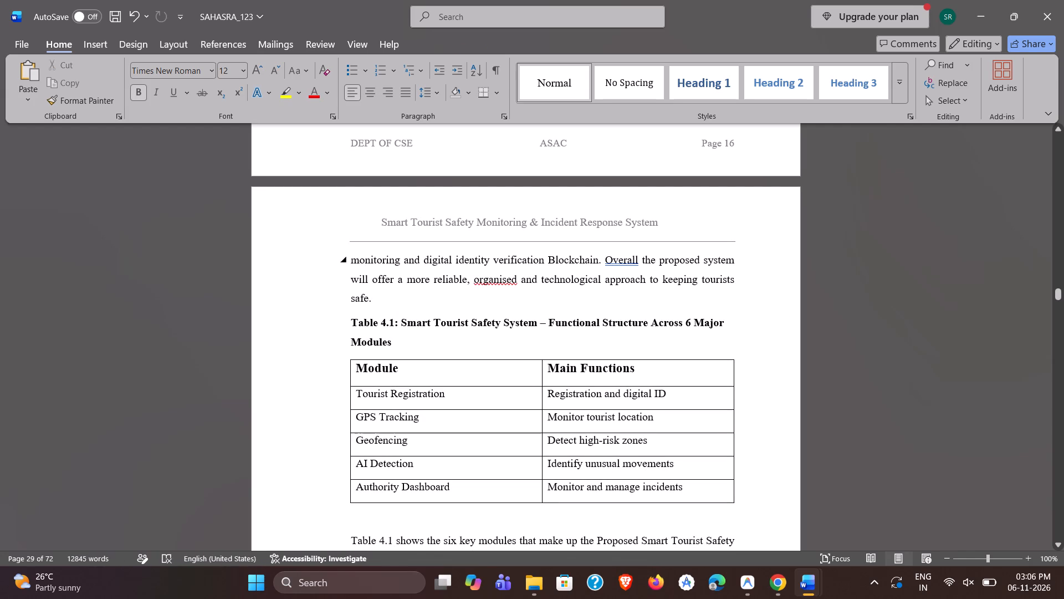
Replace the caption of entry 4.1 in the List of Tables with the copied "Smart Tourist Safety System – Functional Structure Across 6 Major Modules".
scroll(502, 304, "up", 8)
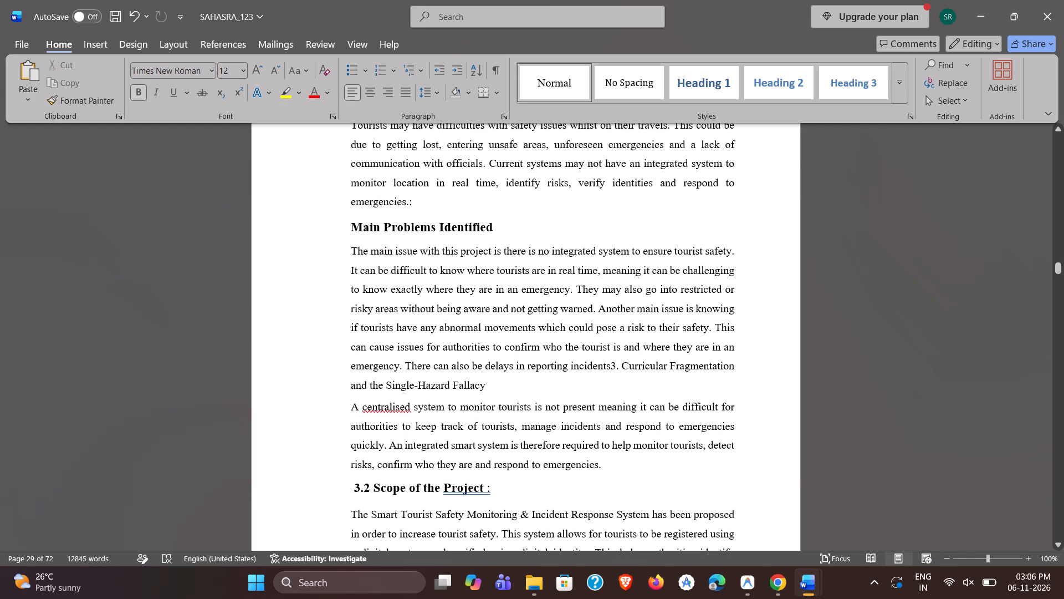
scroll(502, 304, "up", 20)
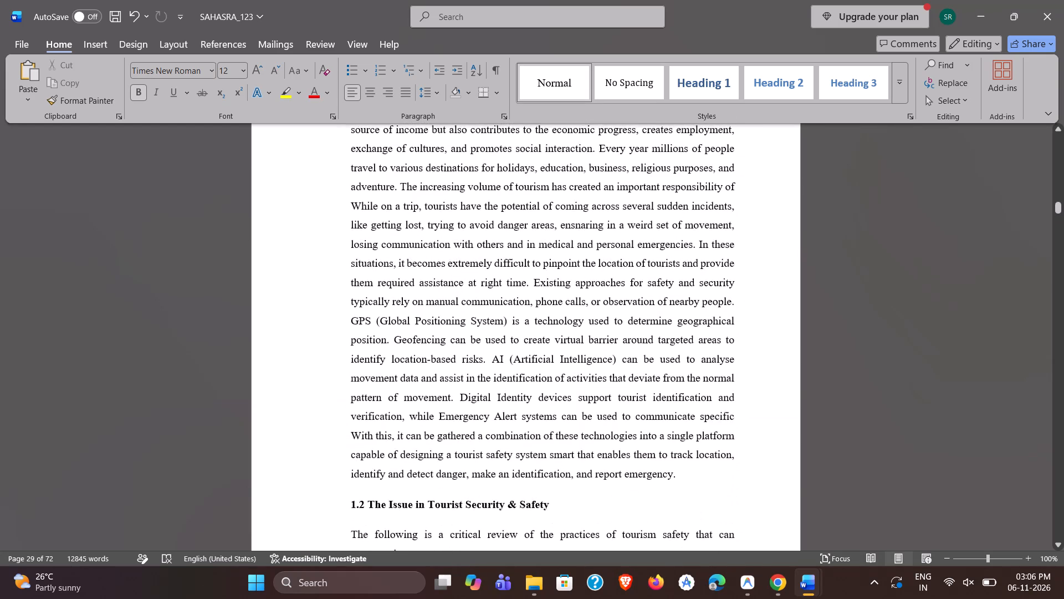
scroll(502, 304, "up", 3)
scroll(502, 304, "down", 3)
scroll(502, 304, "up", 1)
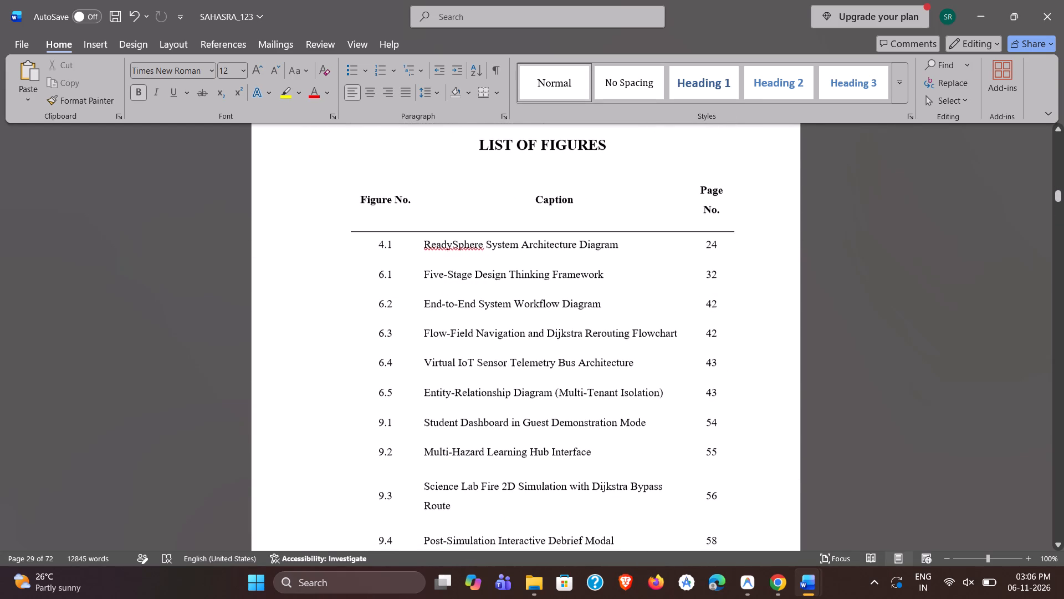
scroll(502, 304, "up", 1)
scroll(502, 304, "down", 1)
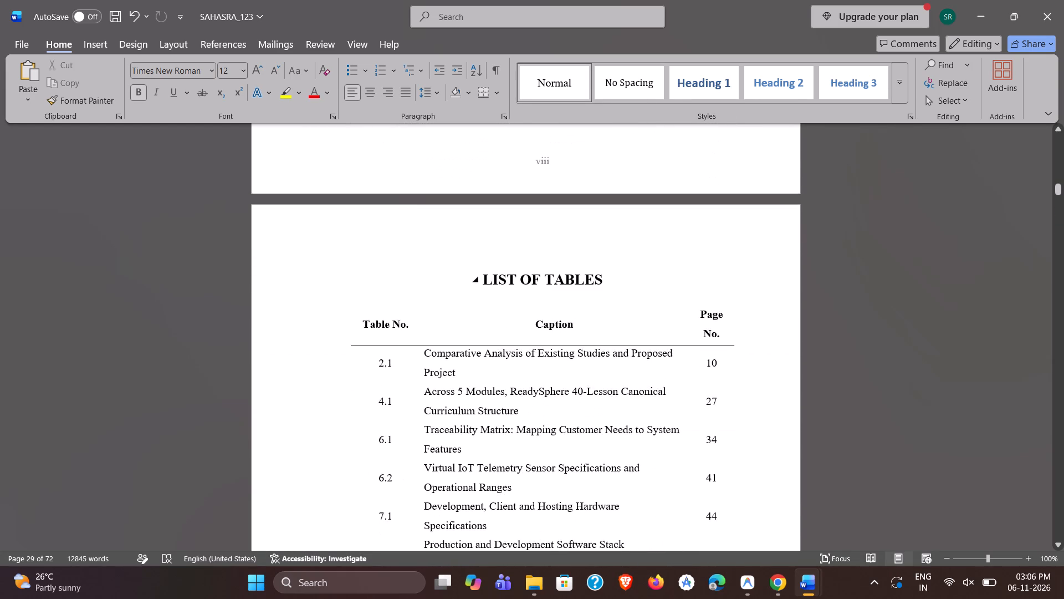
scroll(502, 304, "down", 1)
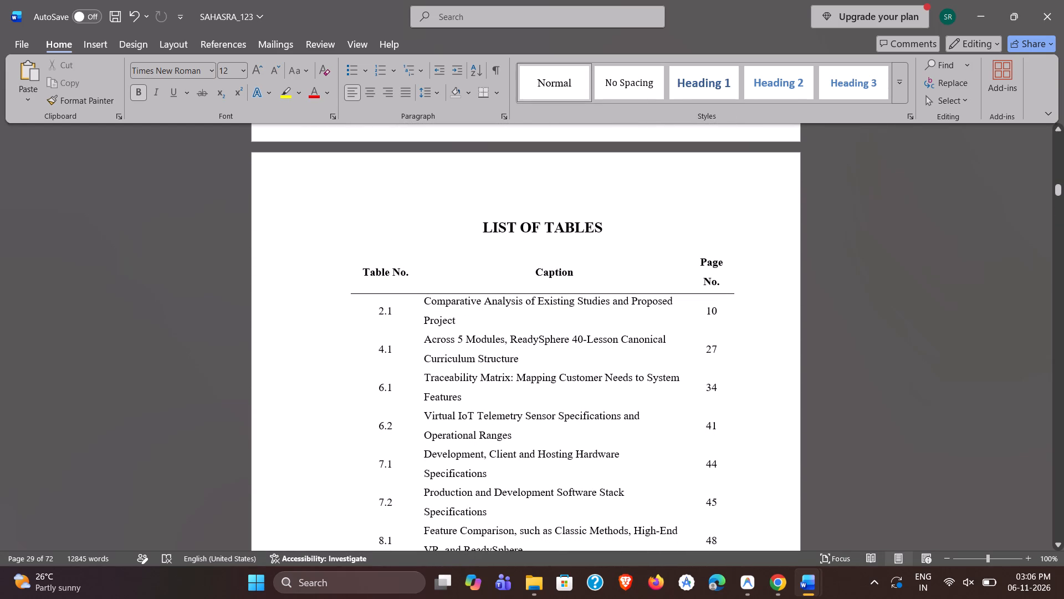
left_click_drag(423, 336, 428, 337)
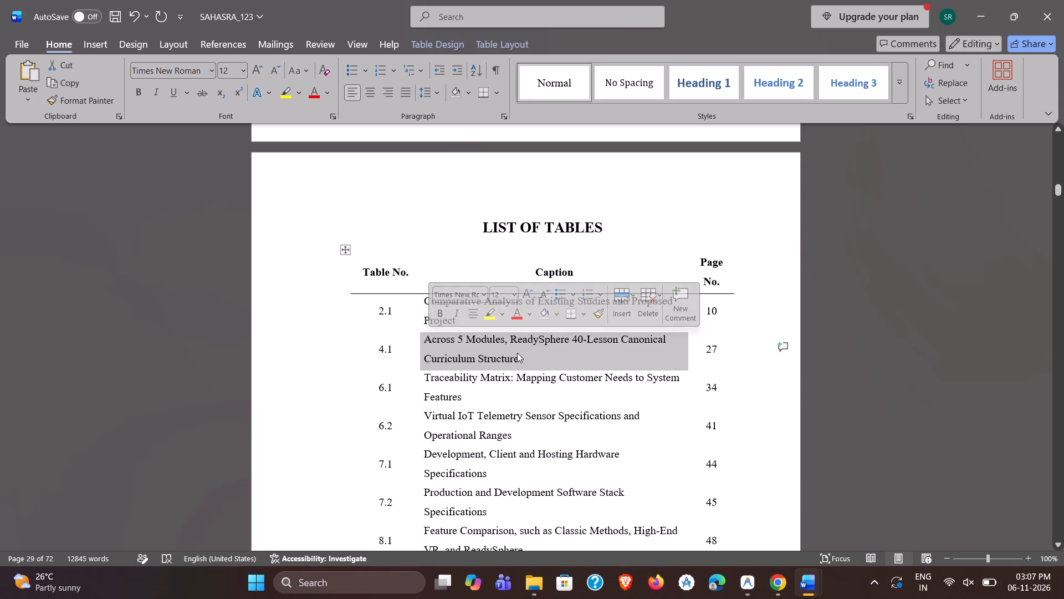
left_click(517, 353)
left_click_drag(424, 339, 530, 355)
key("BackSpace")
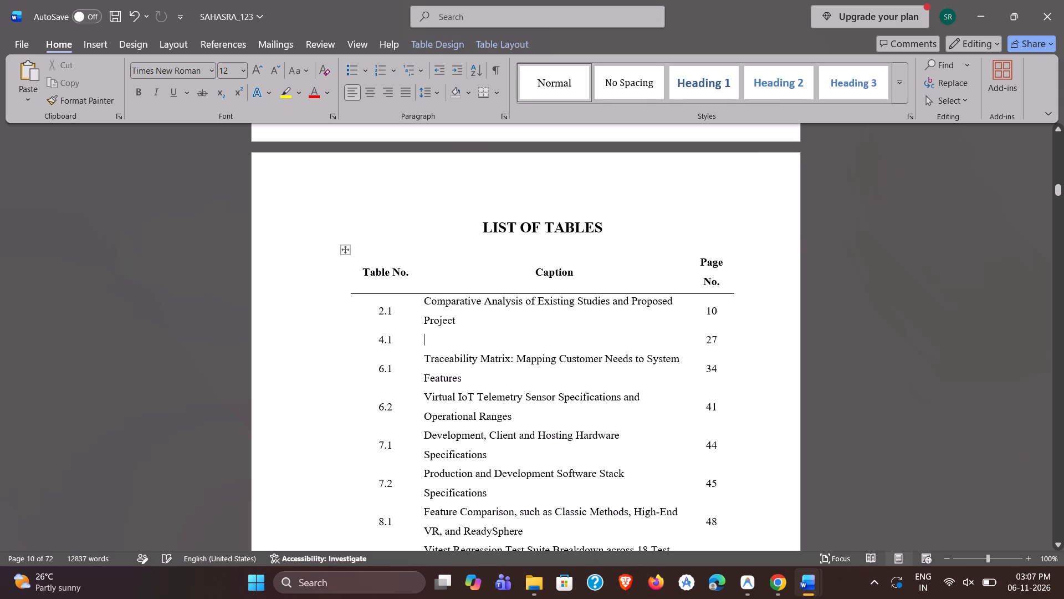
key("ctrl+v")
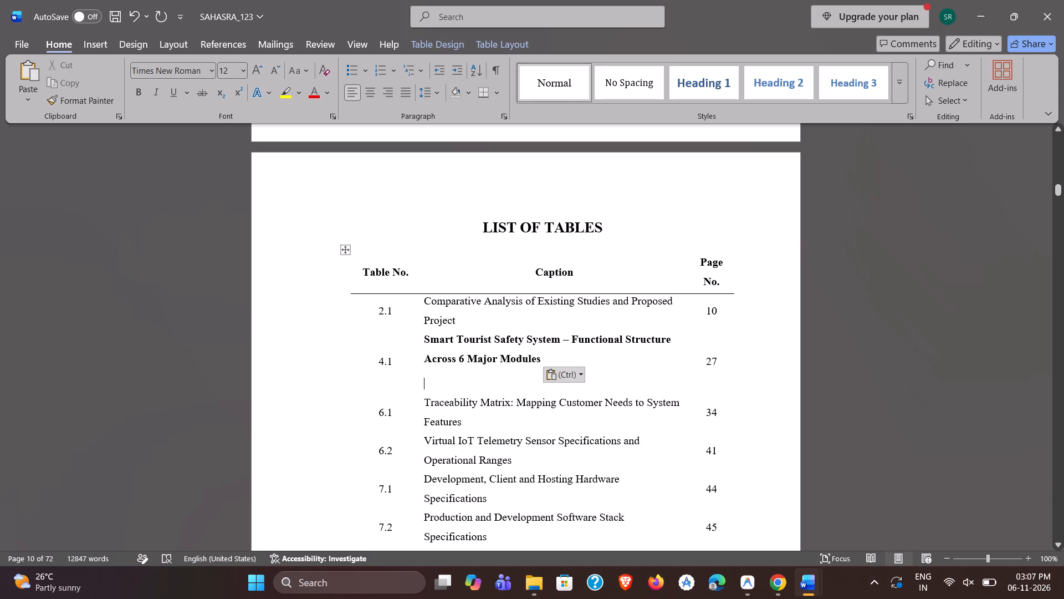
Remove the bold formatting from the pasted caption of entry 4.1 in the List of Tables.
left_click_drag(426, 338, 540, 356)
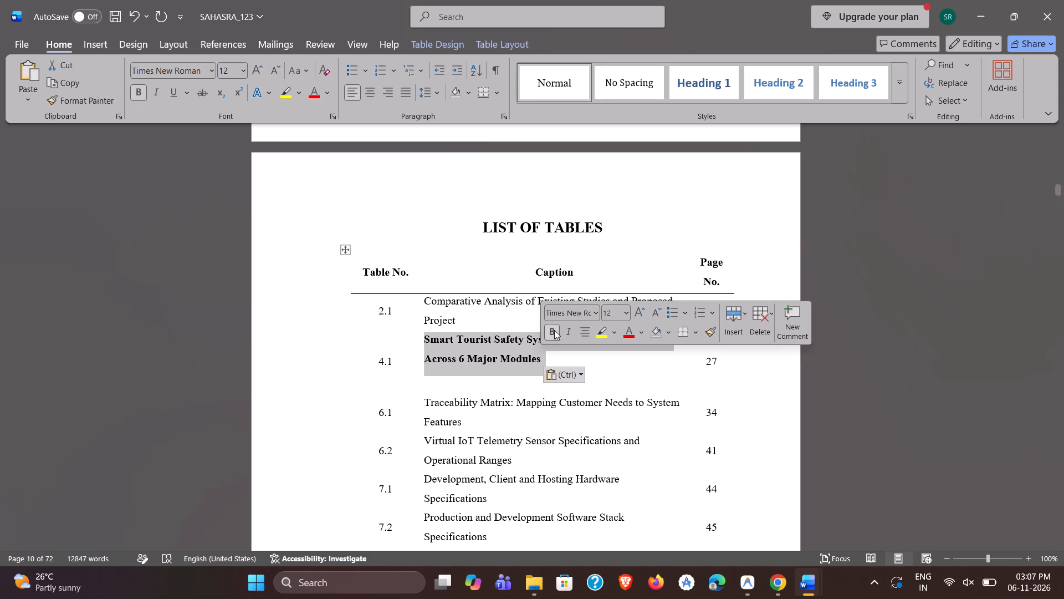
left_click(555, 328)
left_click(561, 349)
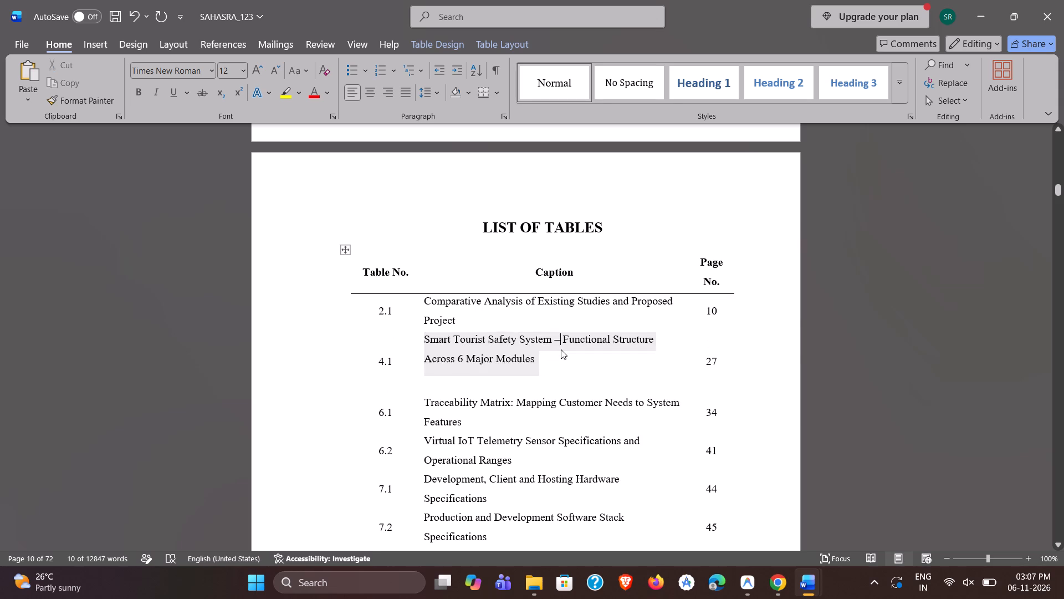
Set the page number of entry 4.1 in the List of Tables to 17.
left_click(718, 361)
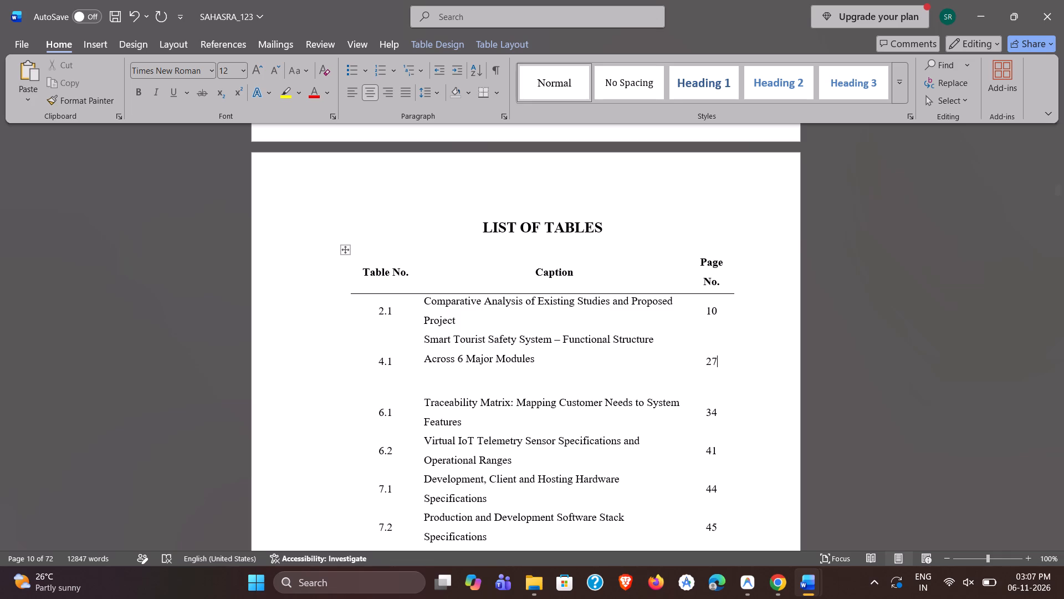
key("BackSpace")
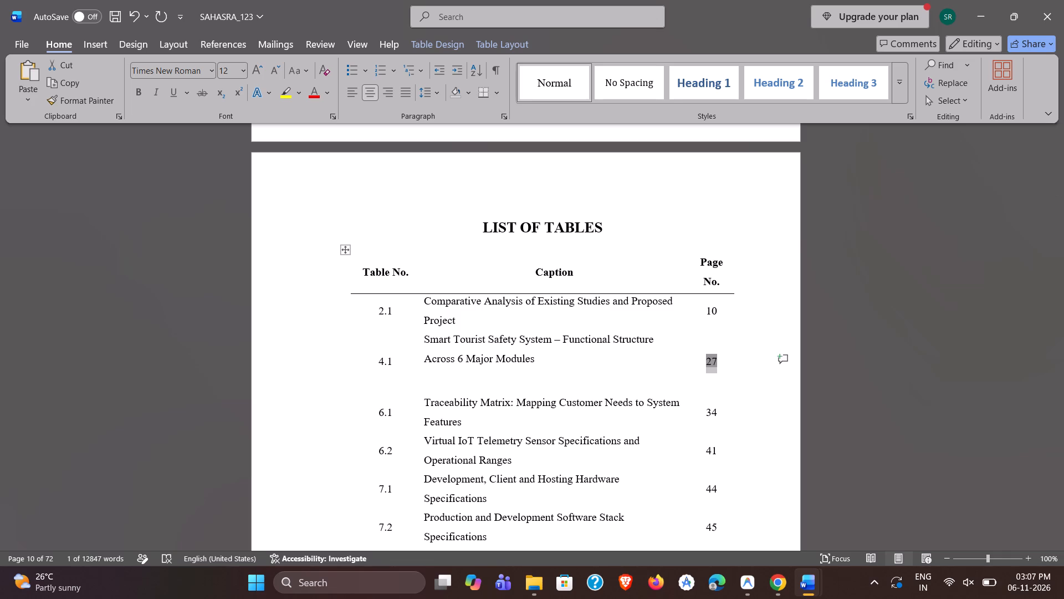
key("BackSpace")
key("1")
key("7")
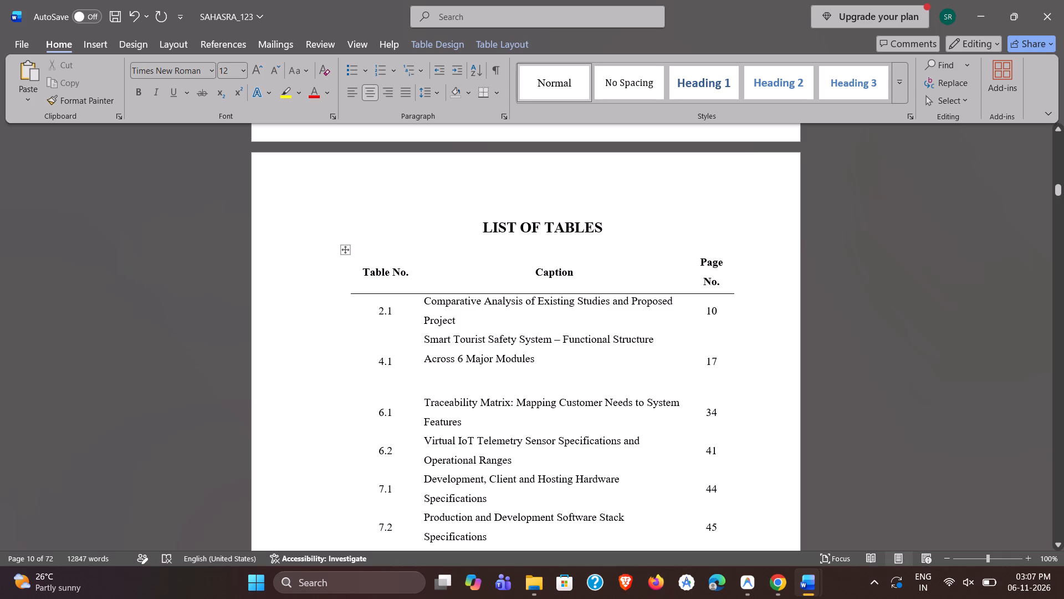
Set the page number of entry 6.1 in the List of Tables to 22.
scroll(544, 384, "down", 1)
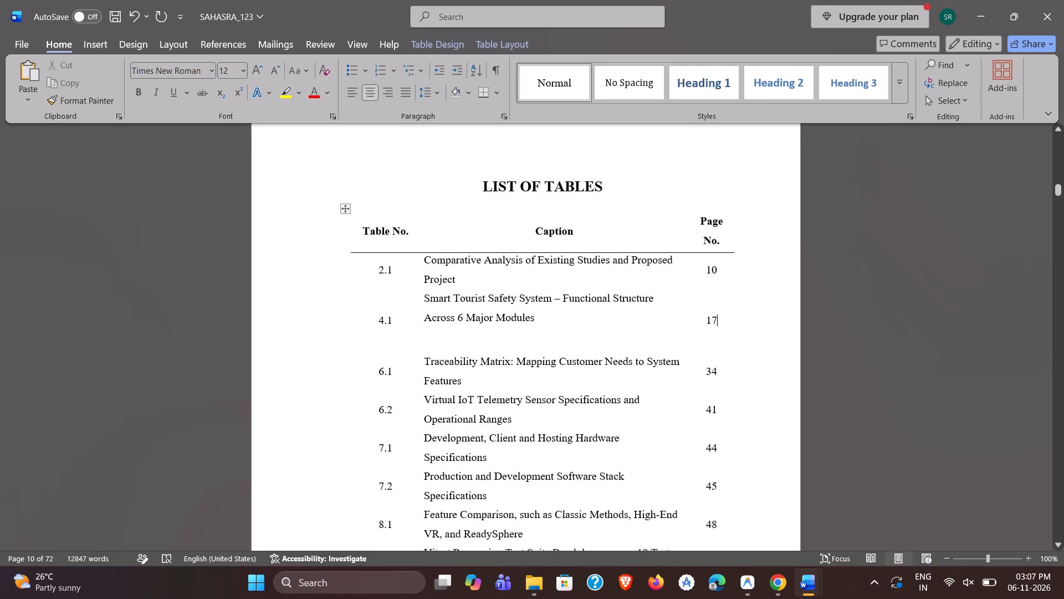
left_click(718, 370)
key("BackSpace")
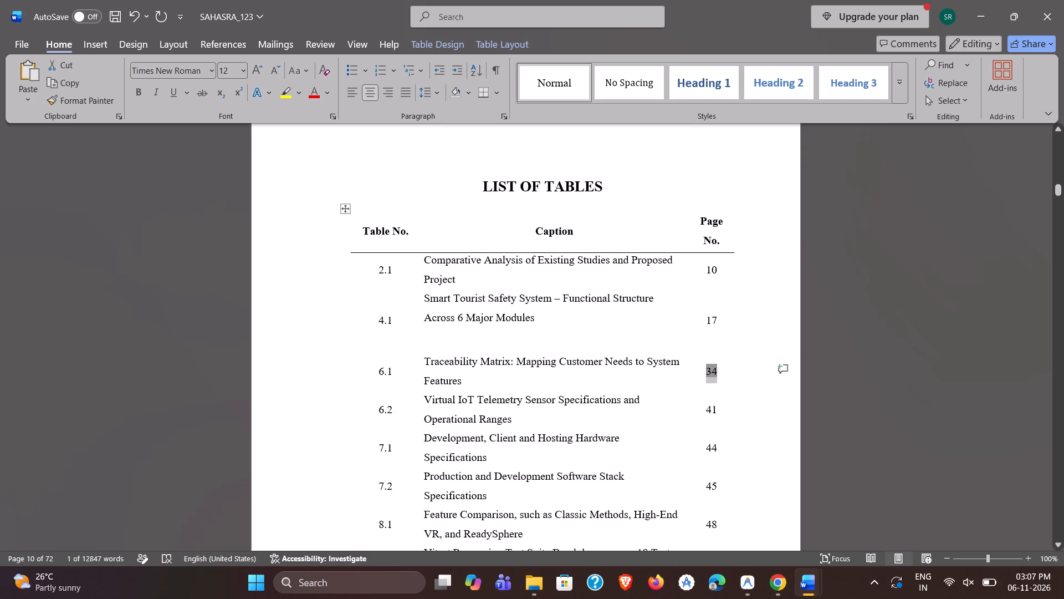
key("BackSpace")
type("22")
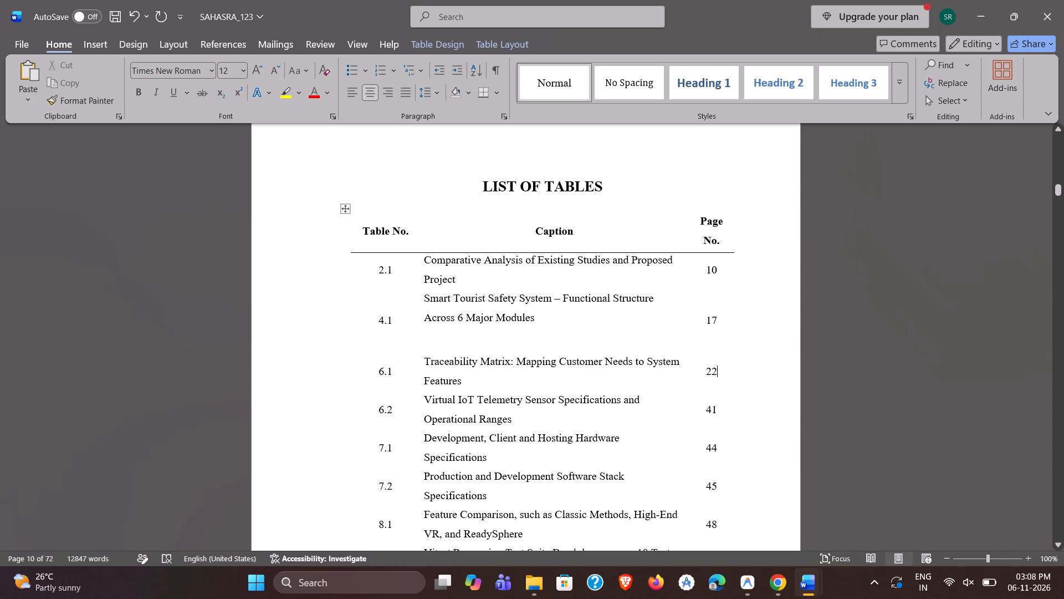
Insert a blank line before the caption of entry 4.1 in the List of Tables.
left_click(424, 296)
key("Return")
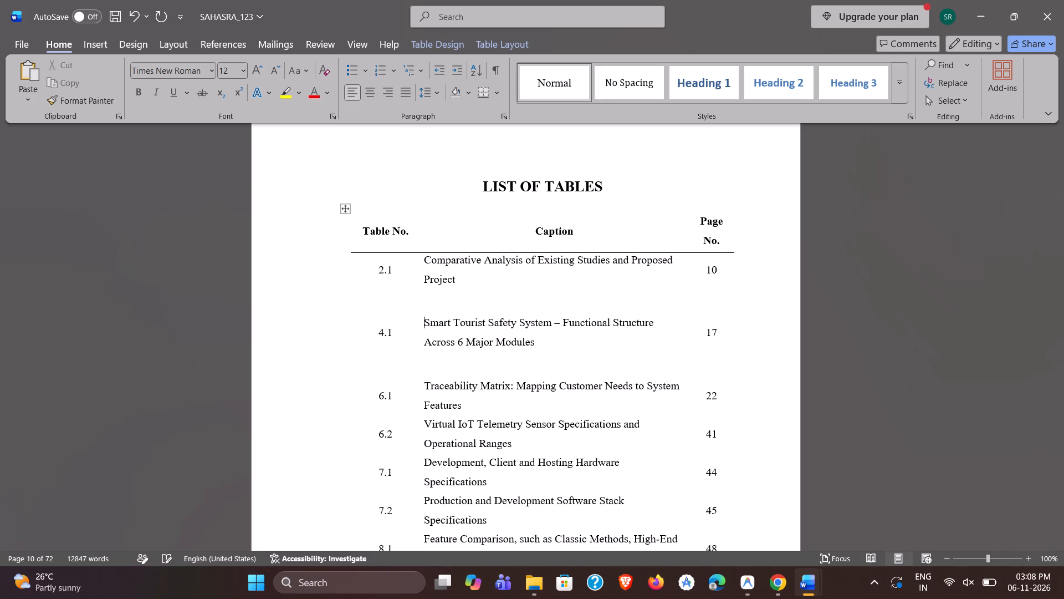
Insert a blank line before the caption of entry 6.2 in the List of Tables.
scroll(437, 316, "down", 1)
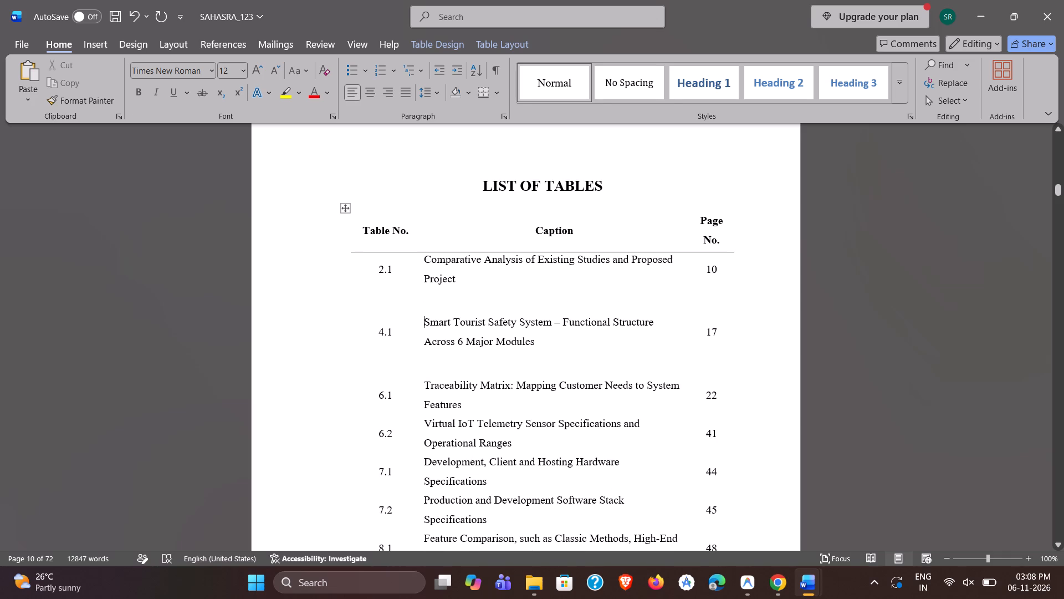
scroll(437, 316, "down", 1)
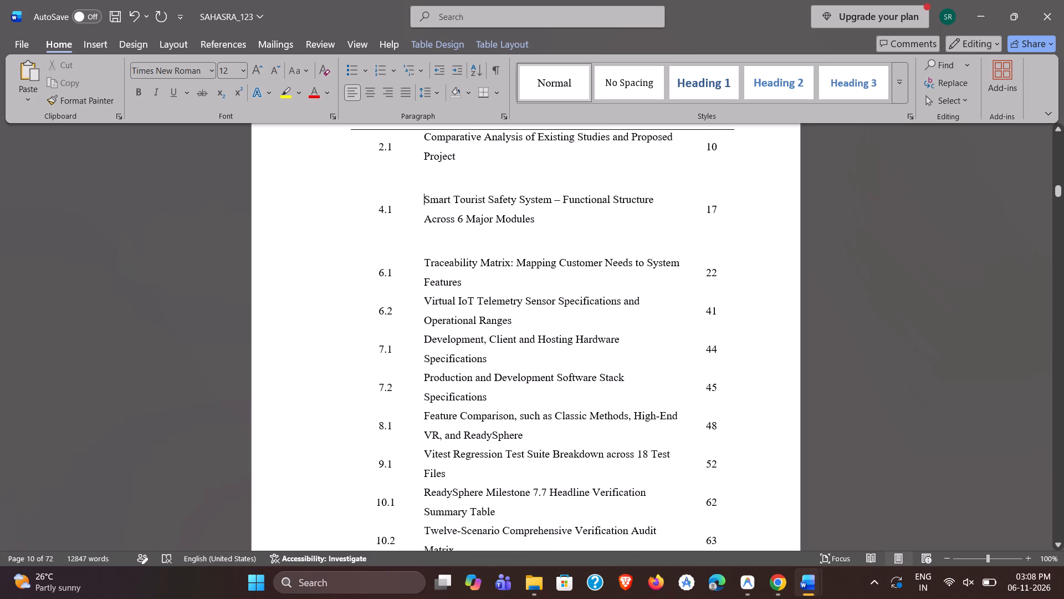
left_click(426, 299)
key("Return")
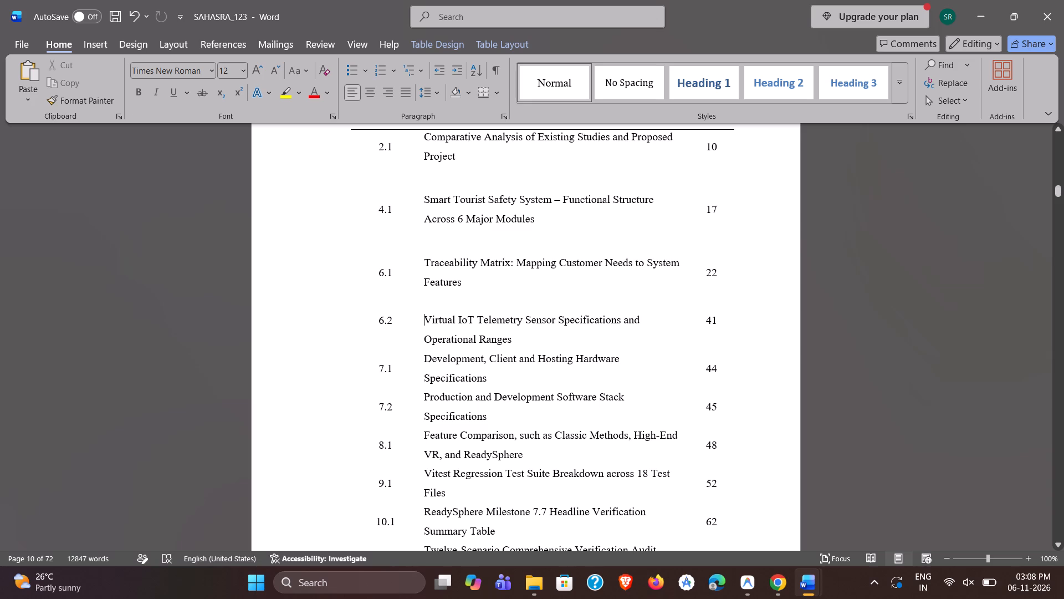
Delete the number and caption cells of entry 6.2 in the List of Tables, shifting cells left, and clear its remaining page number.
left_click_drag(424, 316, 514, 336)
left_click(514, 336)
left_click_drag(380, 321, 469, 331)
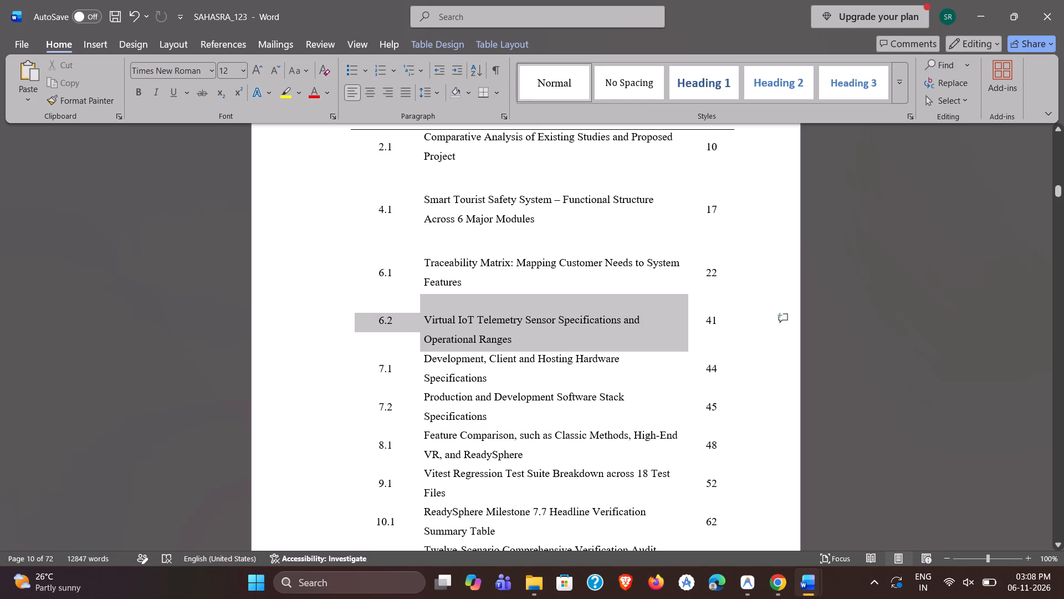
left_click_drag(469, 331, 493, 332)
key("BackSpace")
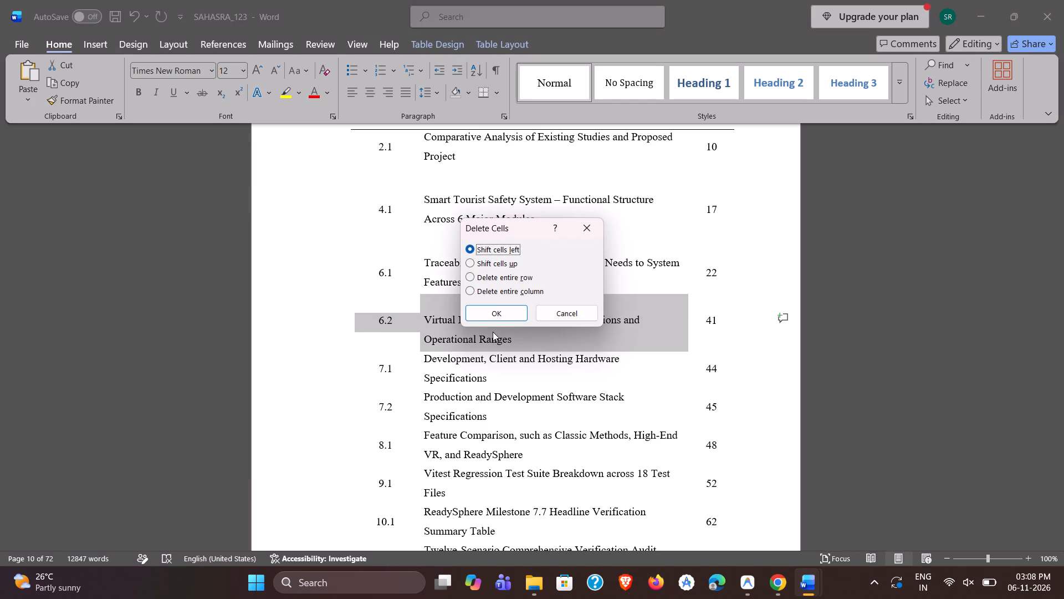
left_click(499, 311)
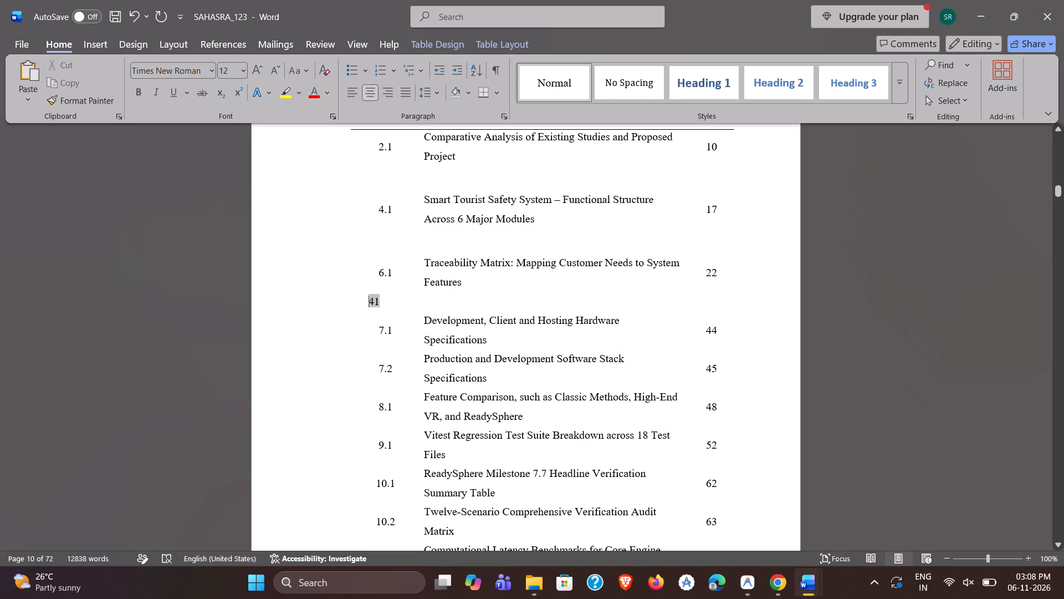
left_click(385, 297)
key("BackSpace")
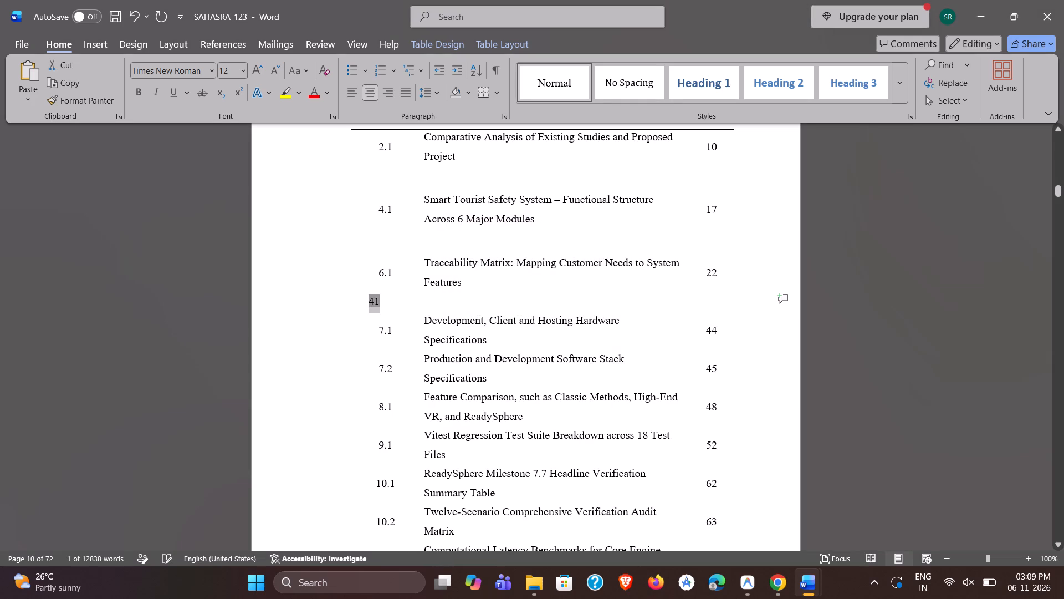
left_click(385, 297)
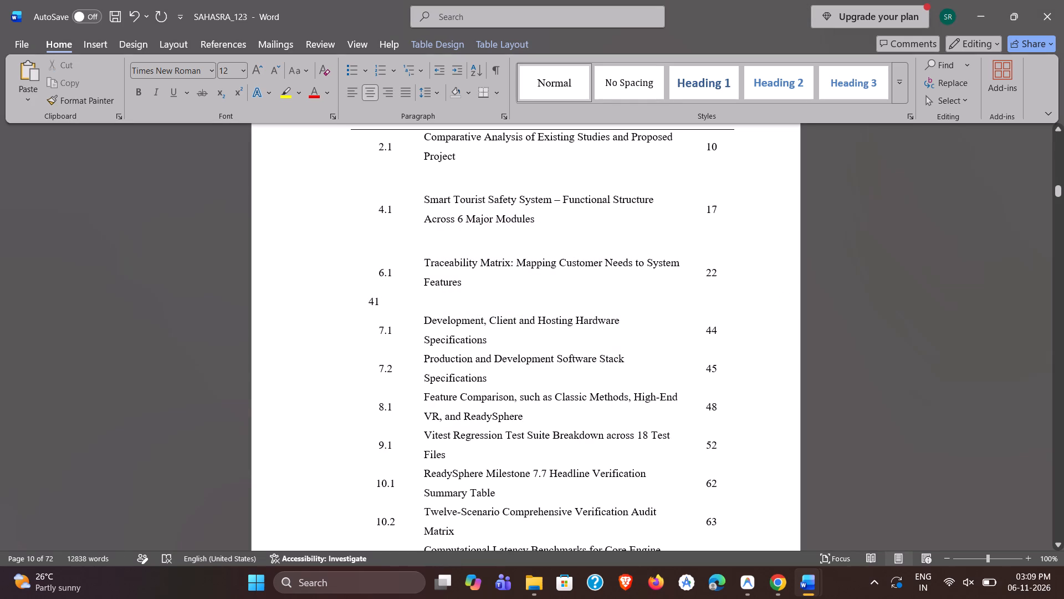
key("BackSpace")
key("BackSpace")
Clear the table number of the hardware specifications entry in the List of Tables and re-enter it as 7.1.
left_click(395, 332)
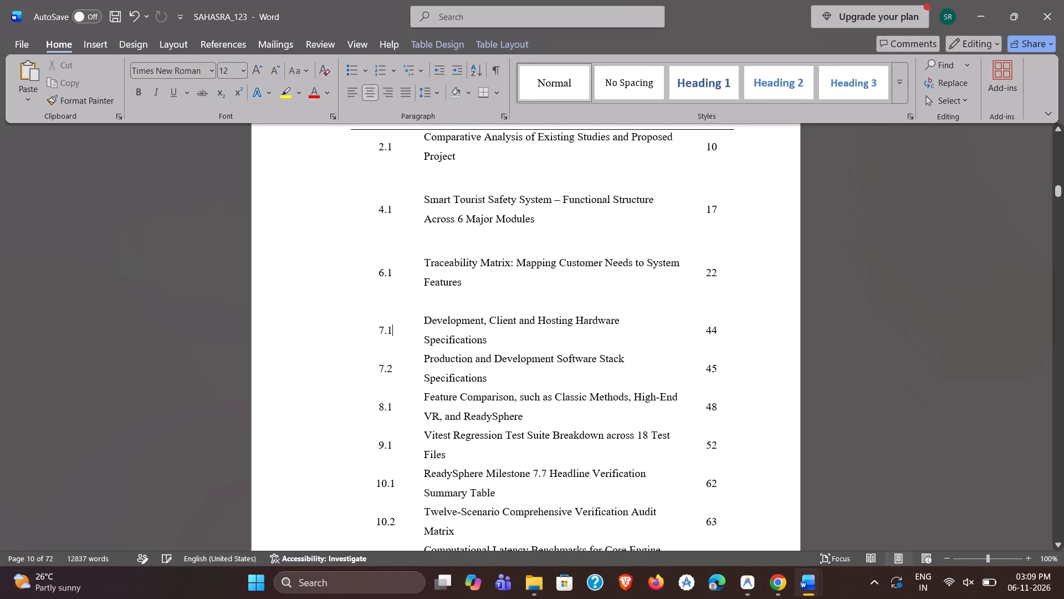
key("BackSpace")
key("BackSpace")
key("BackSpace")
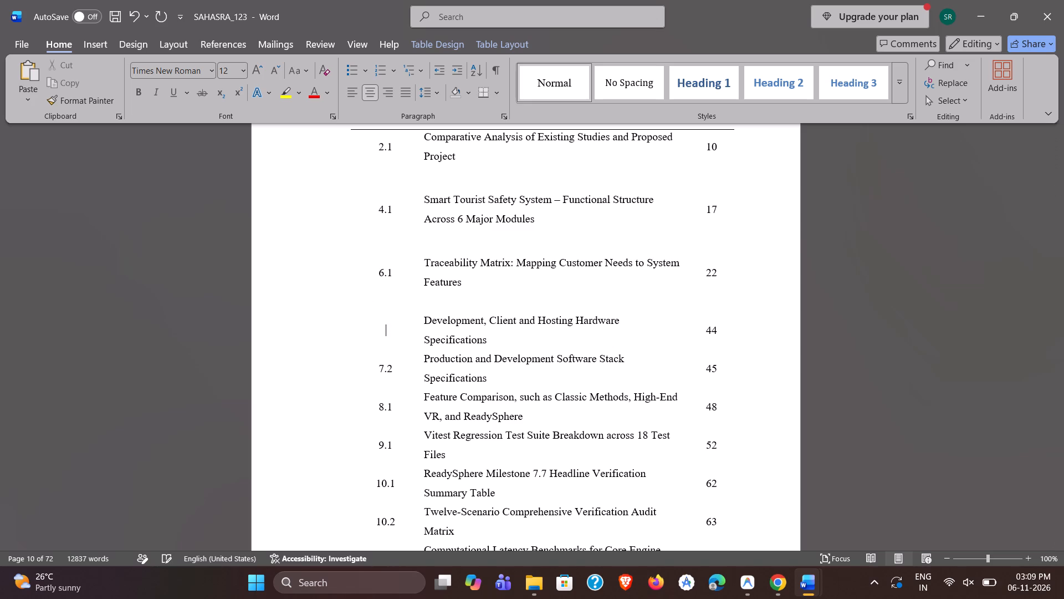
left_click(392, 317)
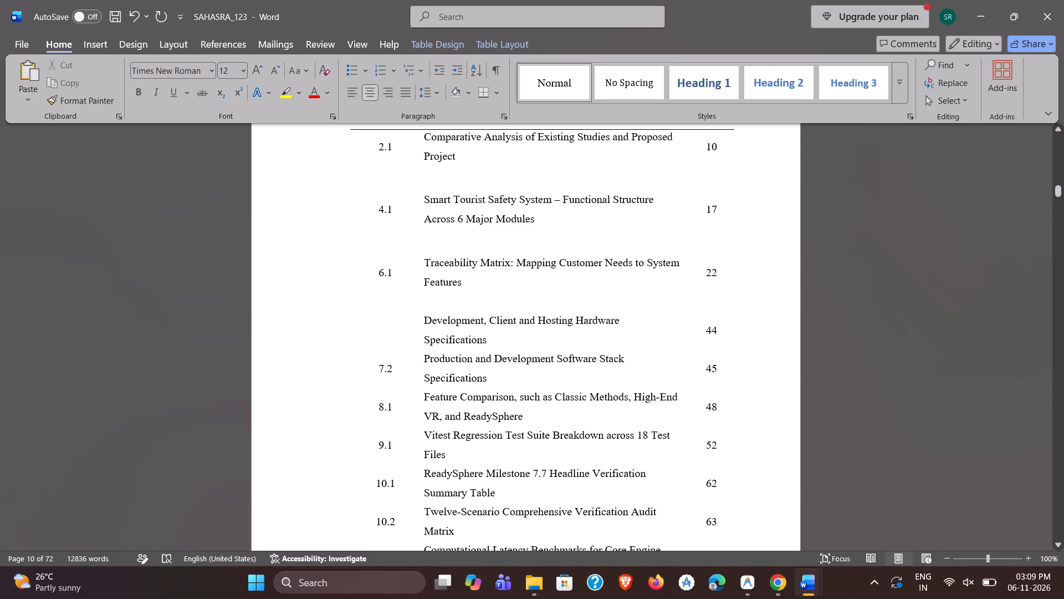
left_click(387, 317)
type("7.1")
Set the page number of entry 7.1 in the List of Tables to 27.
left_click(719, 329)
key("BackSpace")
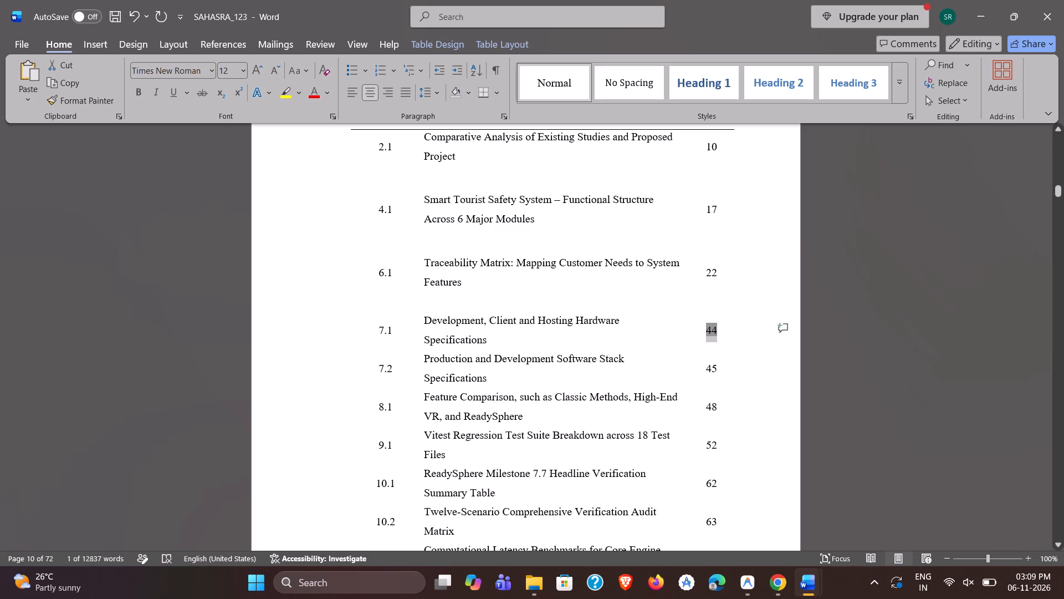
key("BackSpace")
type("27")
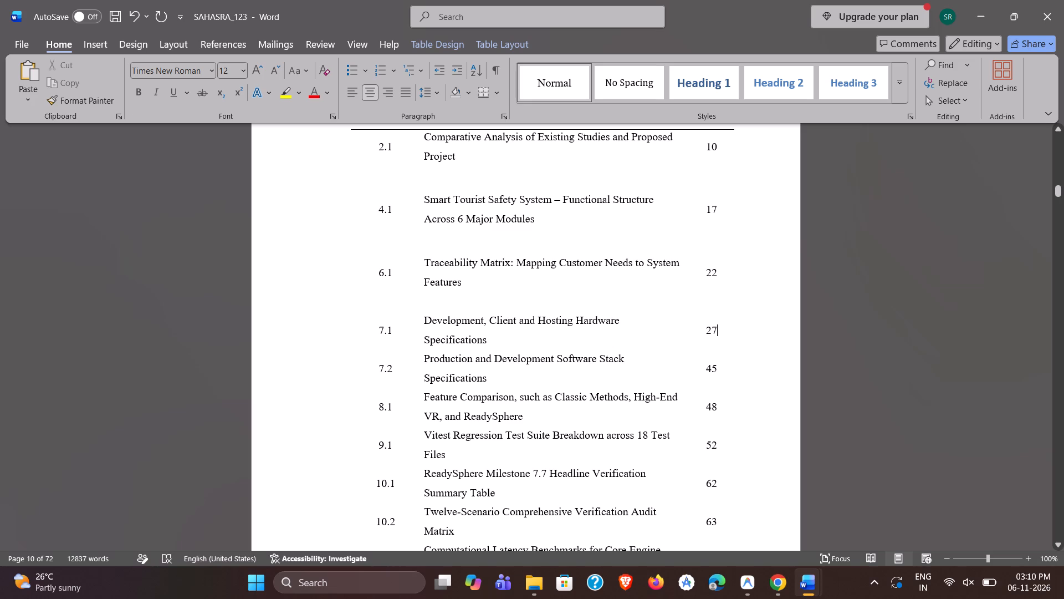
Set the page number of entry 7.2 in the List of Tables to 28.
left_click(722, 366)
key("BackSpace")
key("BackSpace")
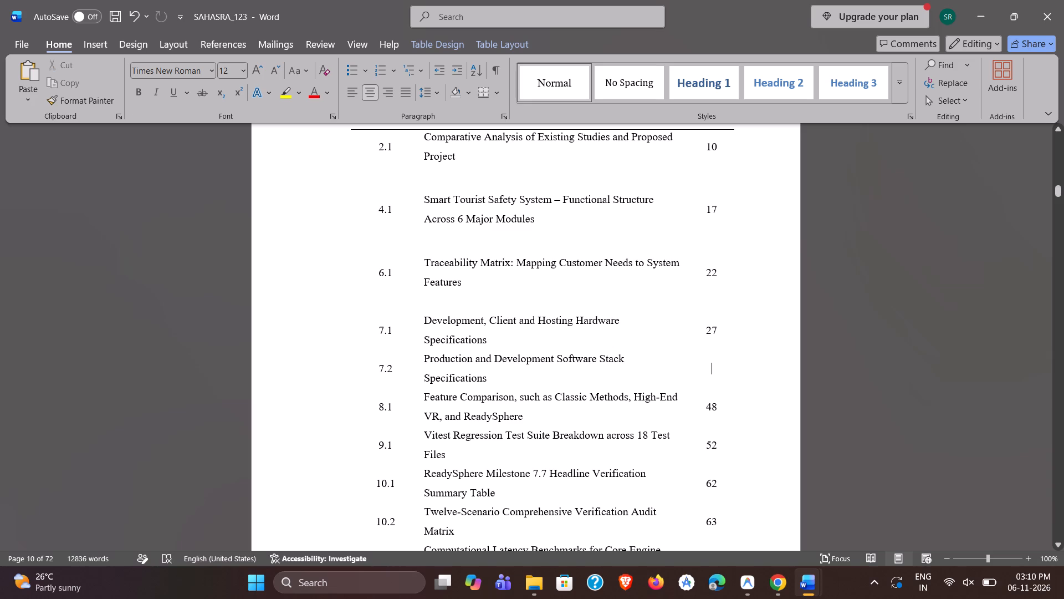
type("28")
Look through the report's chapters after Table 7.2 for the next captioned table to match against the List of Tables.
scroll(532, 376, "down", 1)
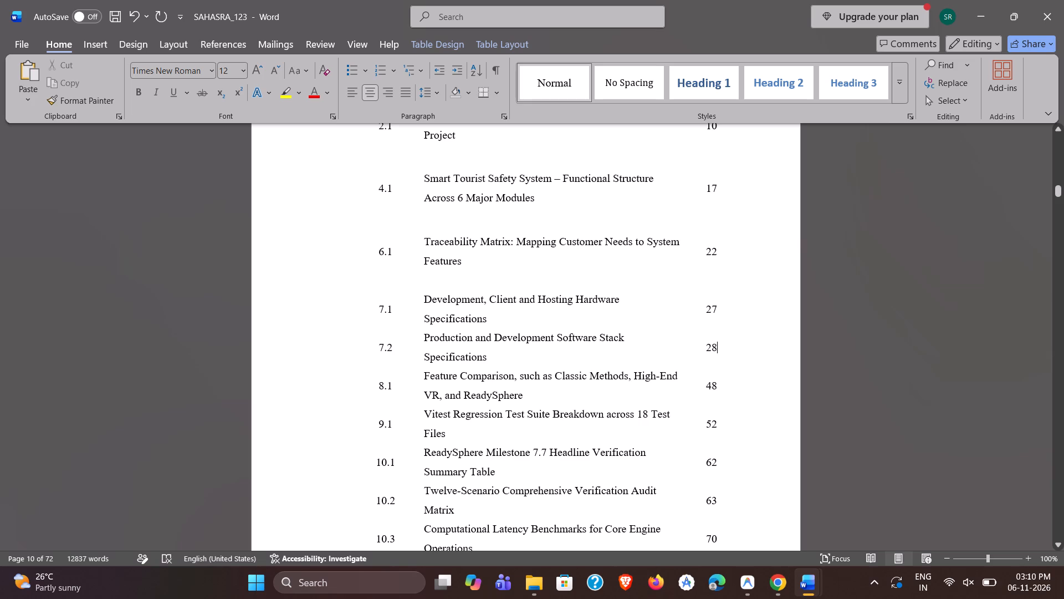
left_click(424, 335)
scroll(467, 363, "down", 1)
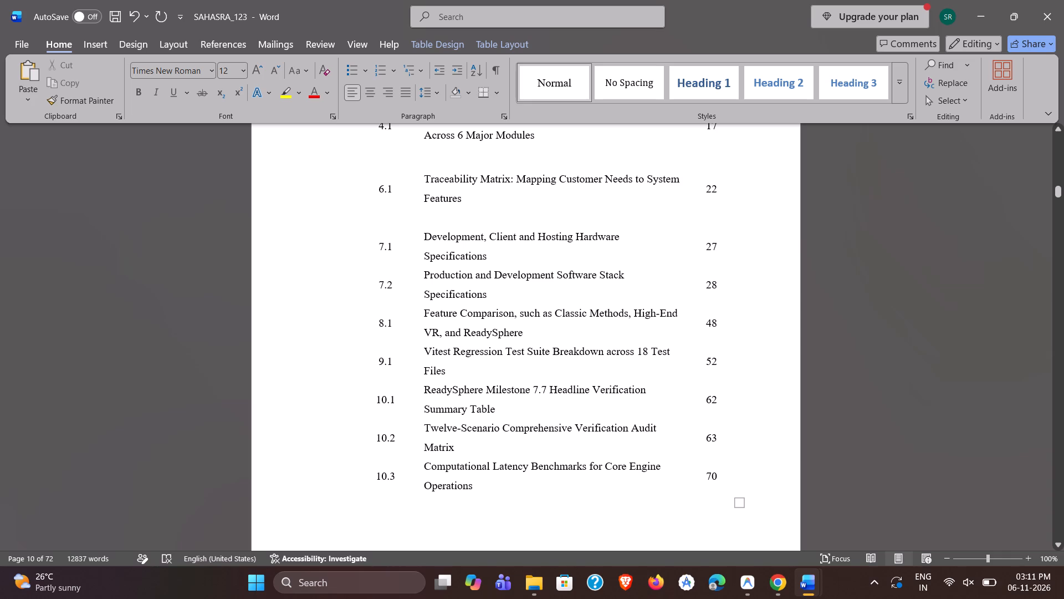
scroll(606, 399, "down", 6)
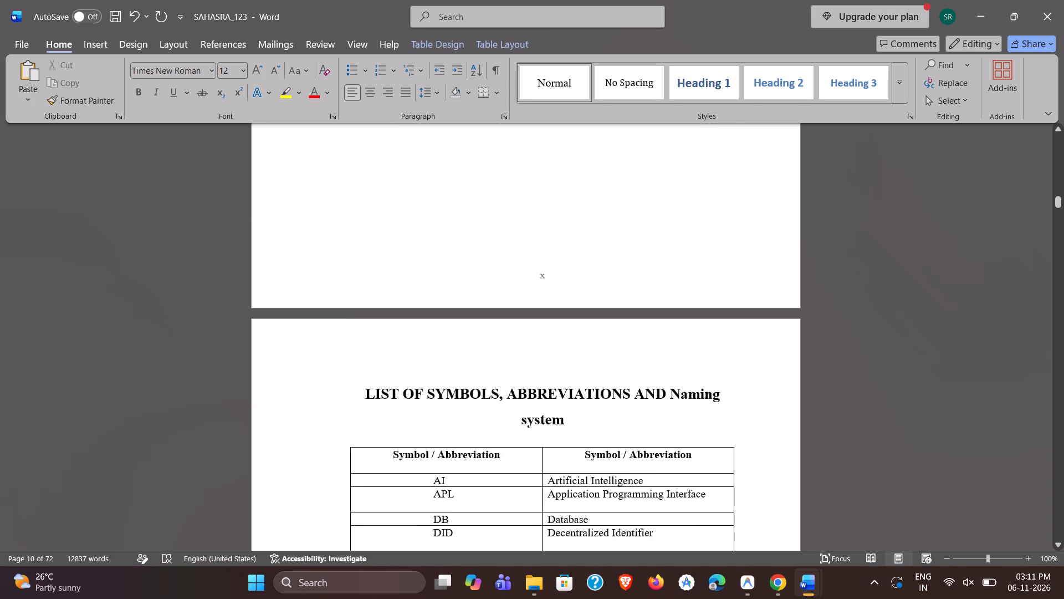
scroll(606, 399, "down", 20)
scroll(606, 399, "down", 2)
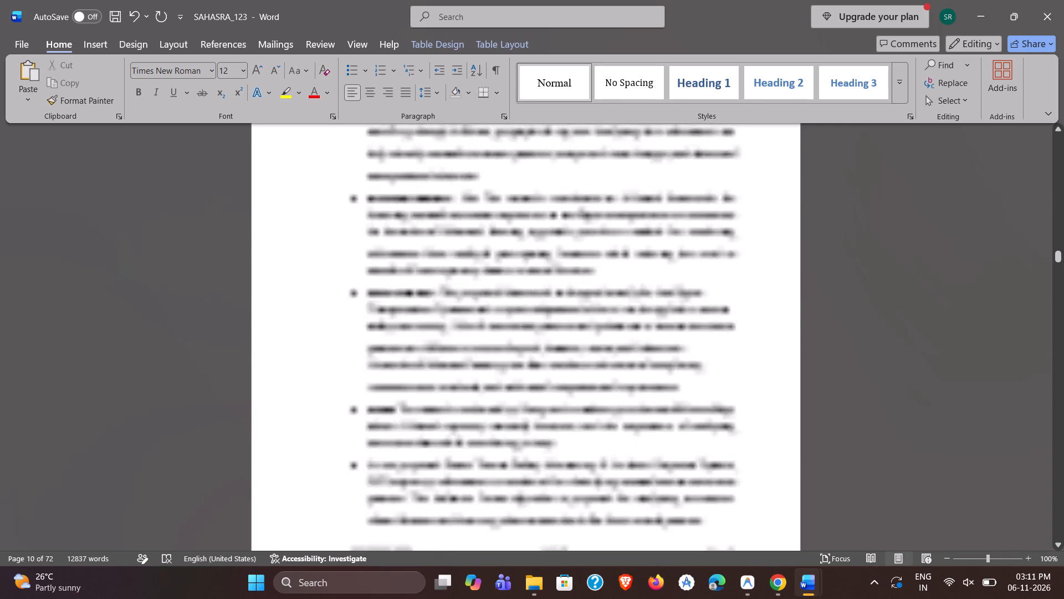
scroll(606, 399, "down", 11)
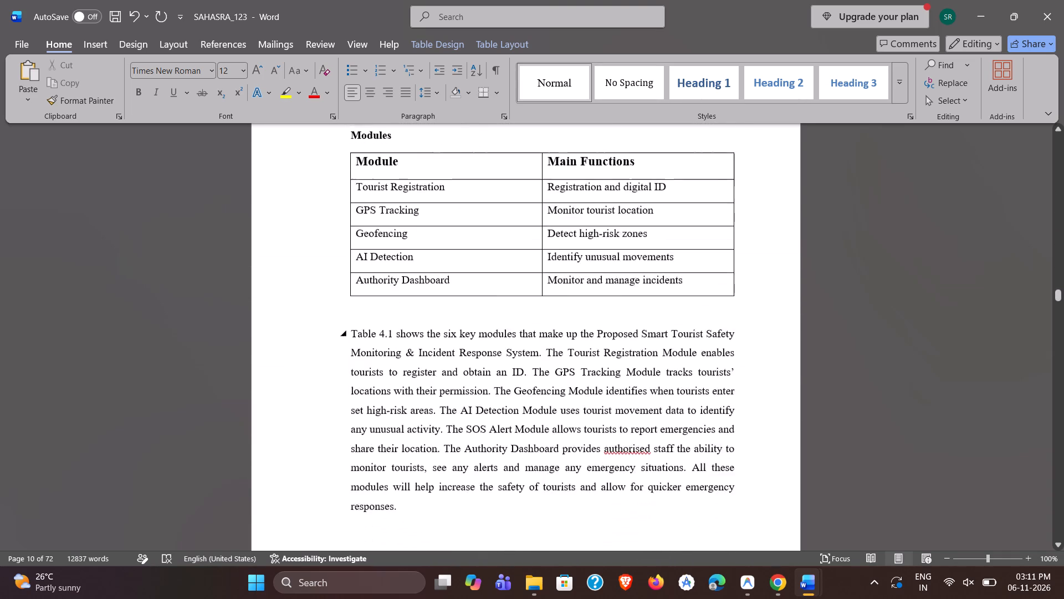
scroll(606, 399, "down", 4)
scroll(606, 399, "down", 20)
scroll(606, 399, "down", 20)
scroll(606, 399, "down", 17)
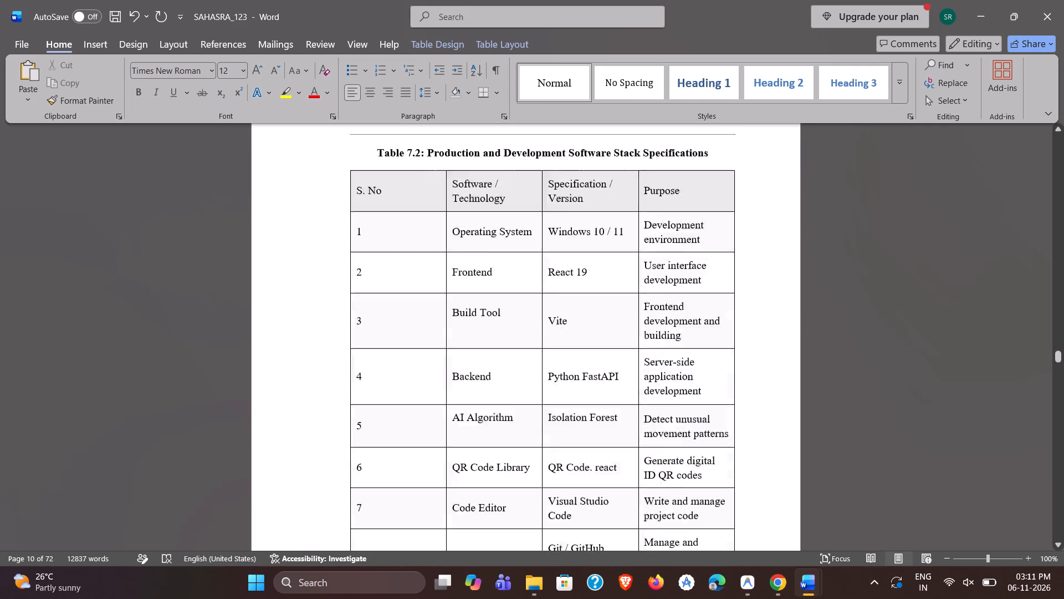
scroll(606, 399, "down", 20)
scroll(606, 399, "down", 10)
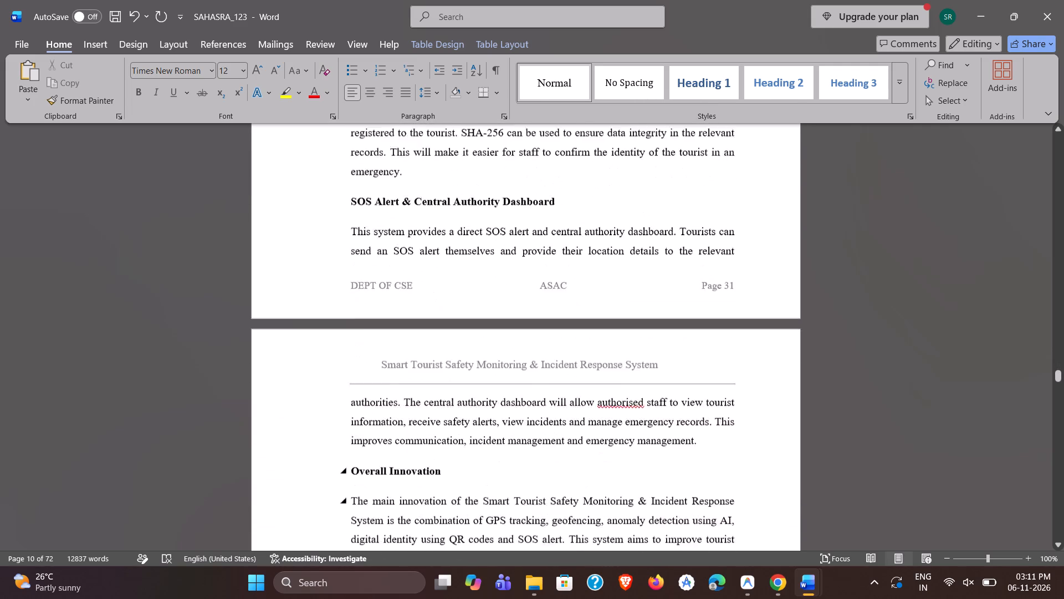
scroll(606, 399, "down", 8)
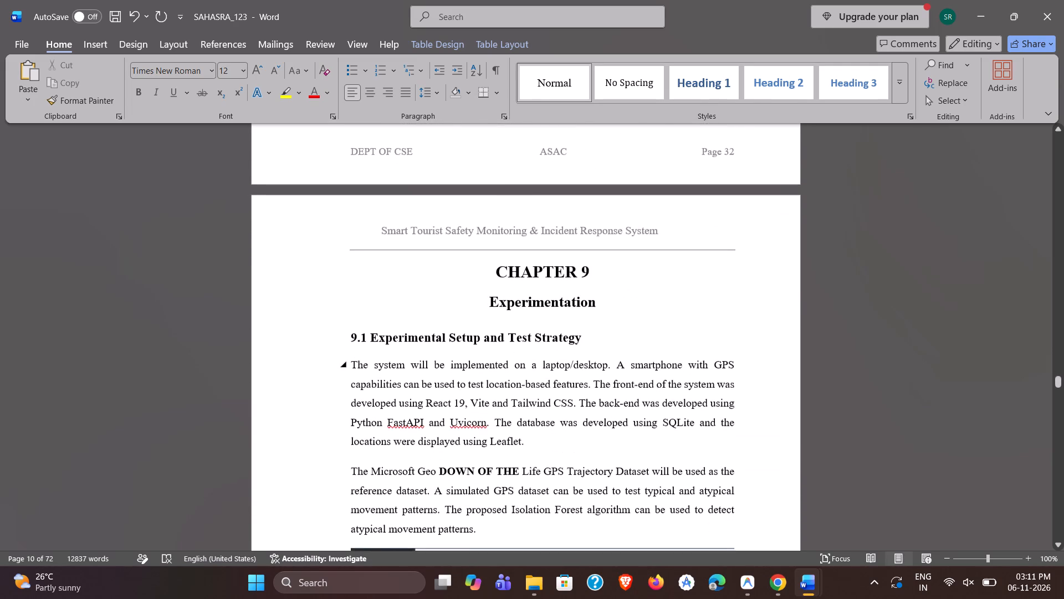
scroll(606, 399, "down", 6)
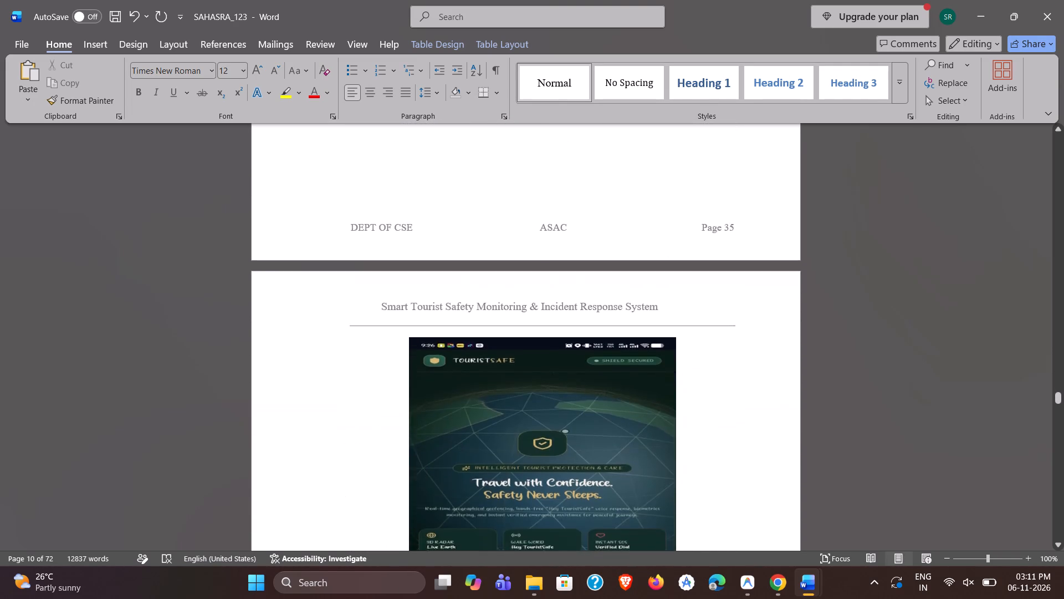
scroll(606, 399, "down", 7)
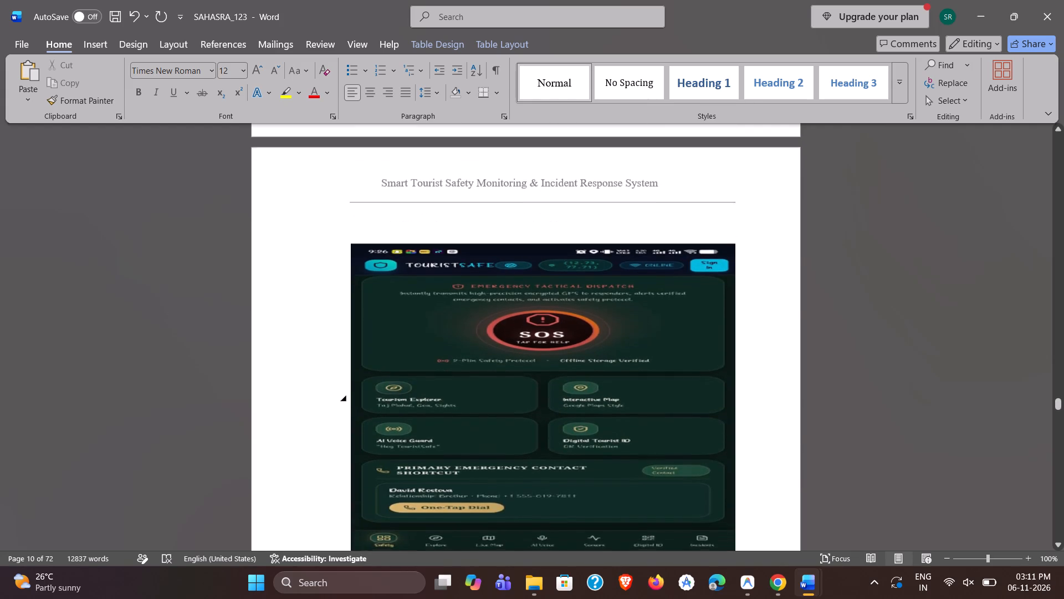
scroll(606, 399, "down", 6)
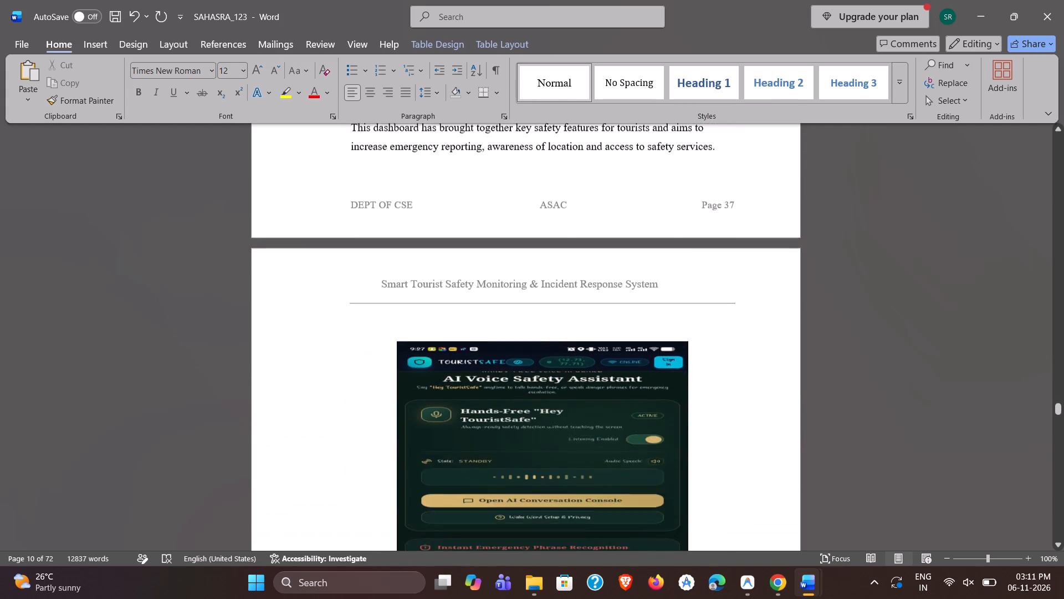
scroll(606, 399, "down", 5)
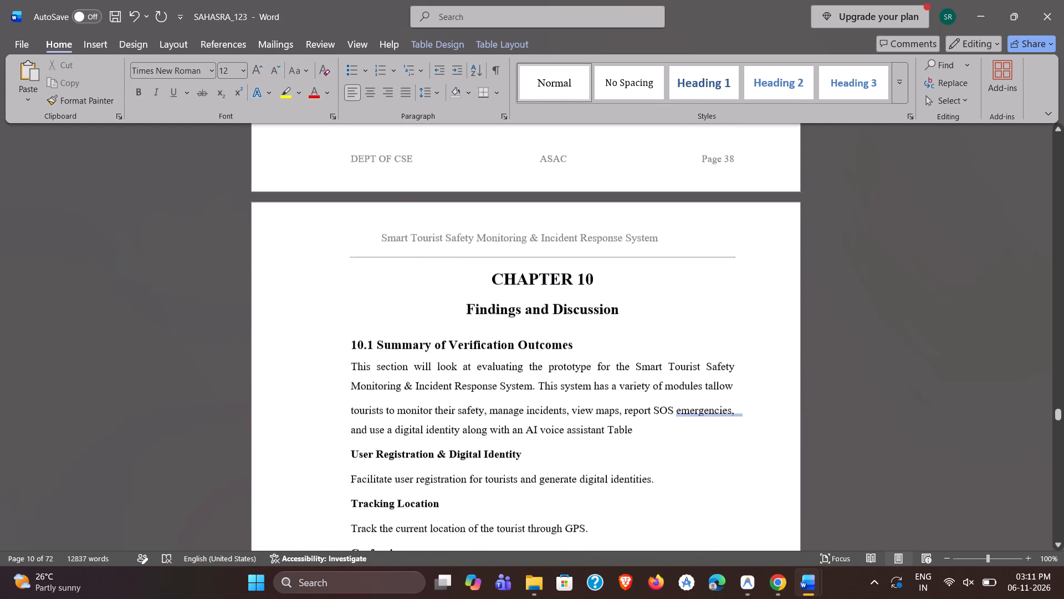
scroll(606, 399, "down", 5)
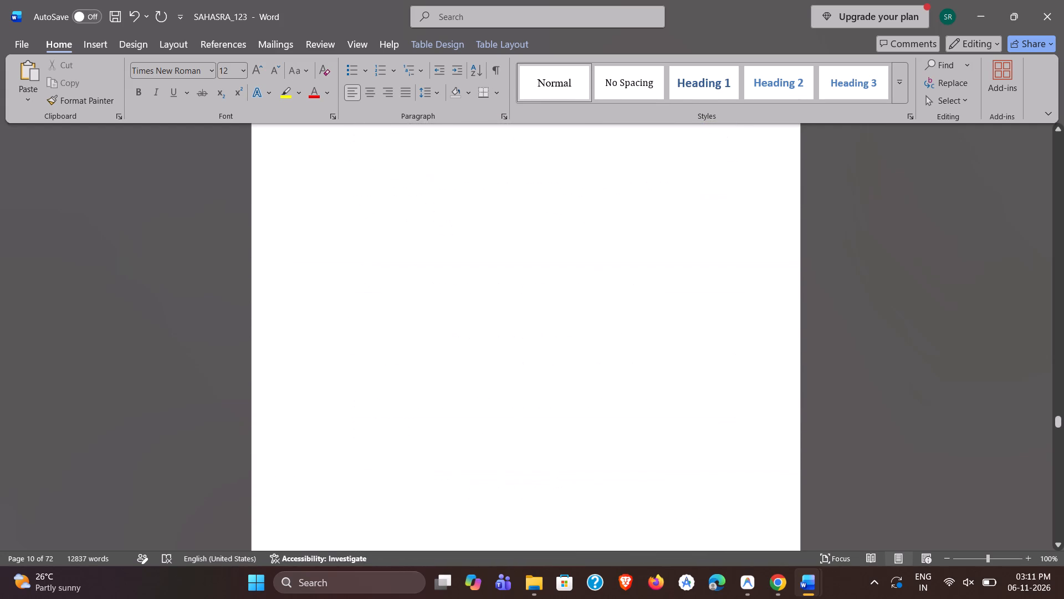
scroll(606, 399, "down", 2)
Copy the caption text "Smart Tourist Safety System – Prototype Verification Summary" of Table 10.1 in Chapter 10.
right_click(606, 399)
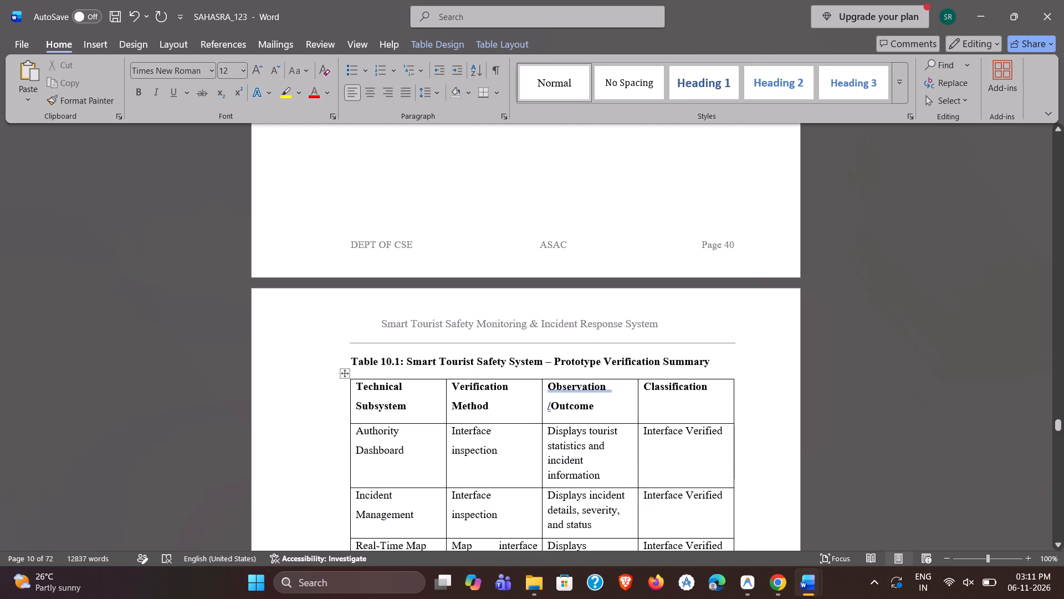
double_click(764, 512)
left_click_drag(716, 360, 659, 361)
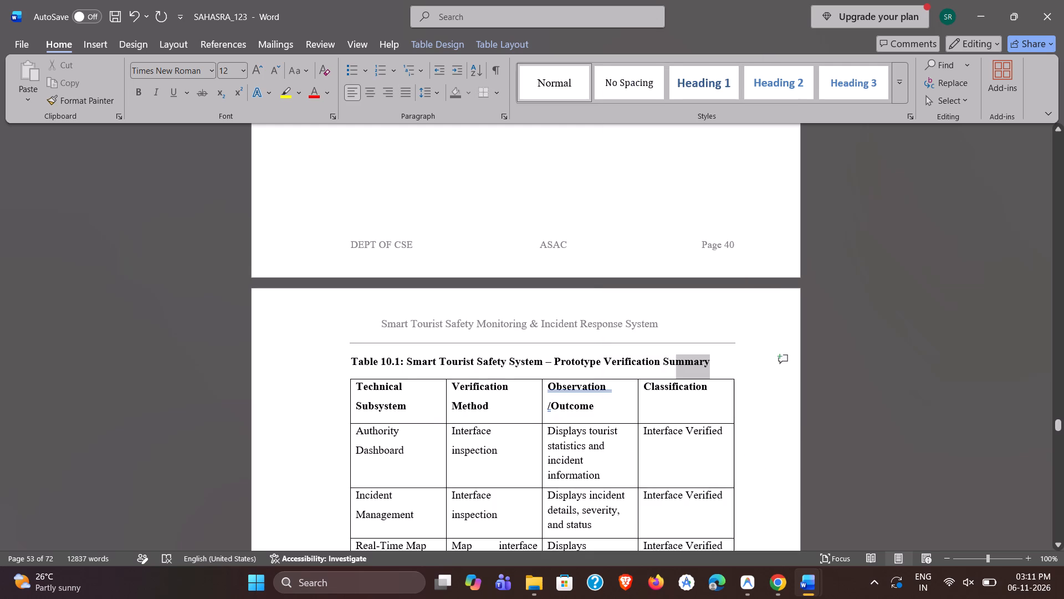
left_click_drag(659, 361, 422, 362)
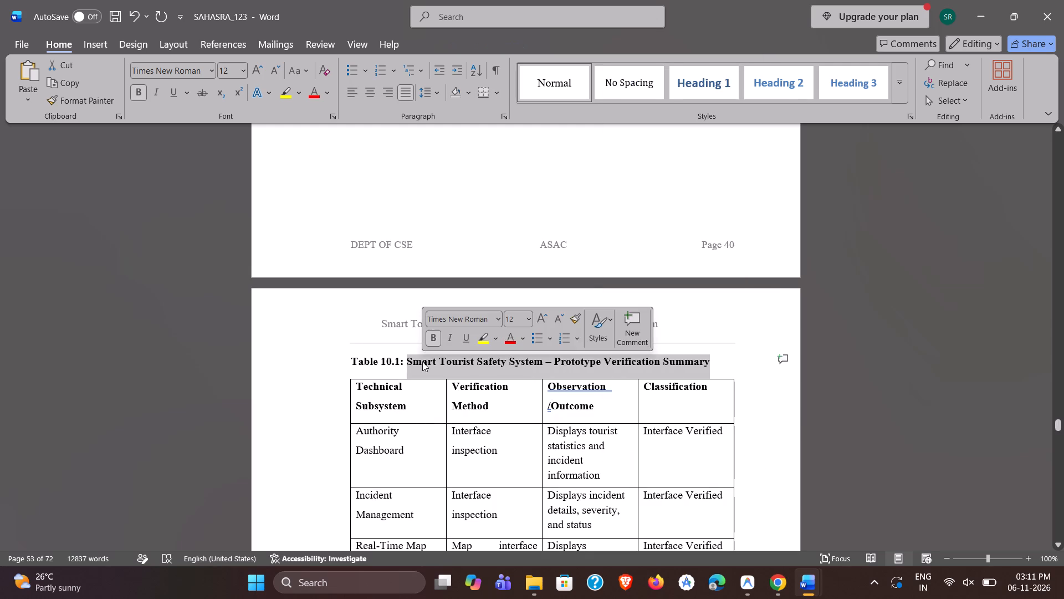
key("ctrl+c")
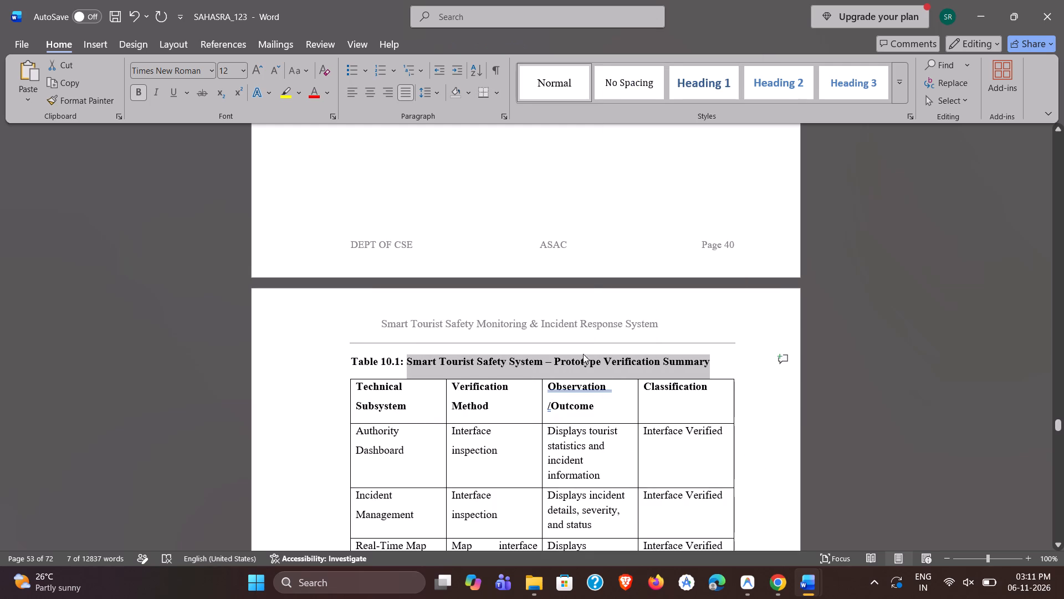
left_click(730, 359)
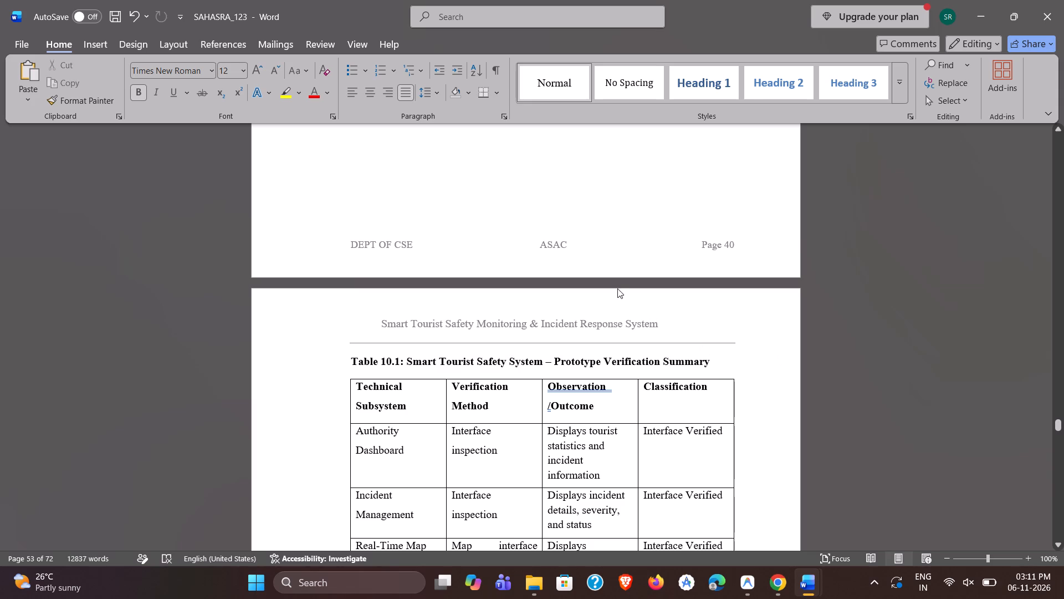
Replace the caption of entry 8.1 in the List of Tables with the copied "Smart Tourist Safety System – Prototype Verification Summary".
scroll(617, 288, "up", 9)
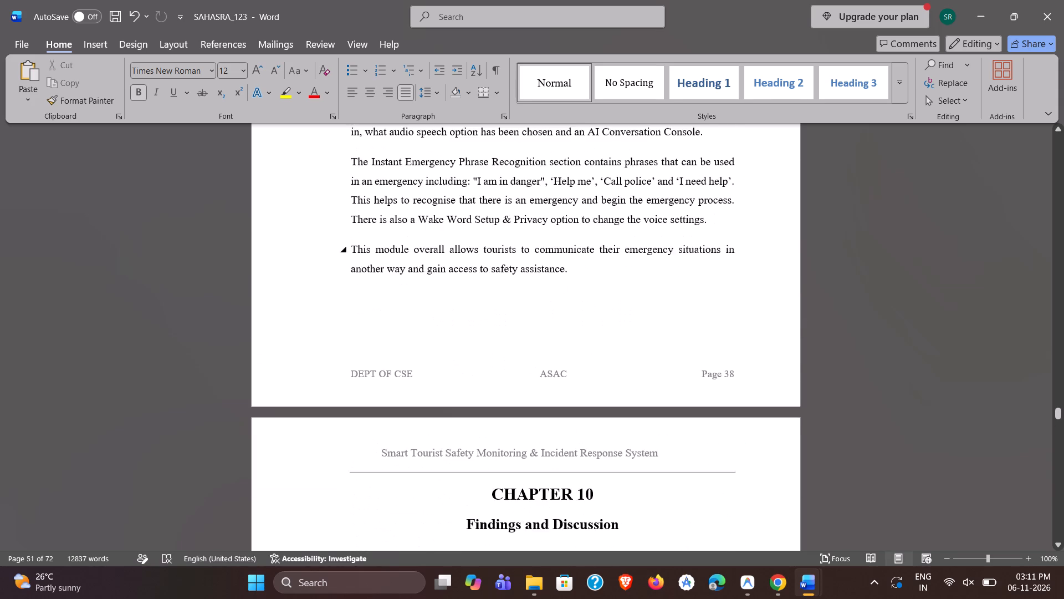
scroll(617, 288, "up", 19)
scroll(617, 288, "up", 5)
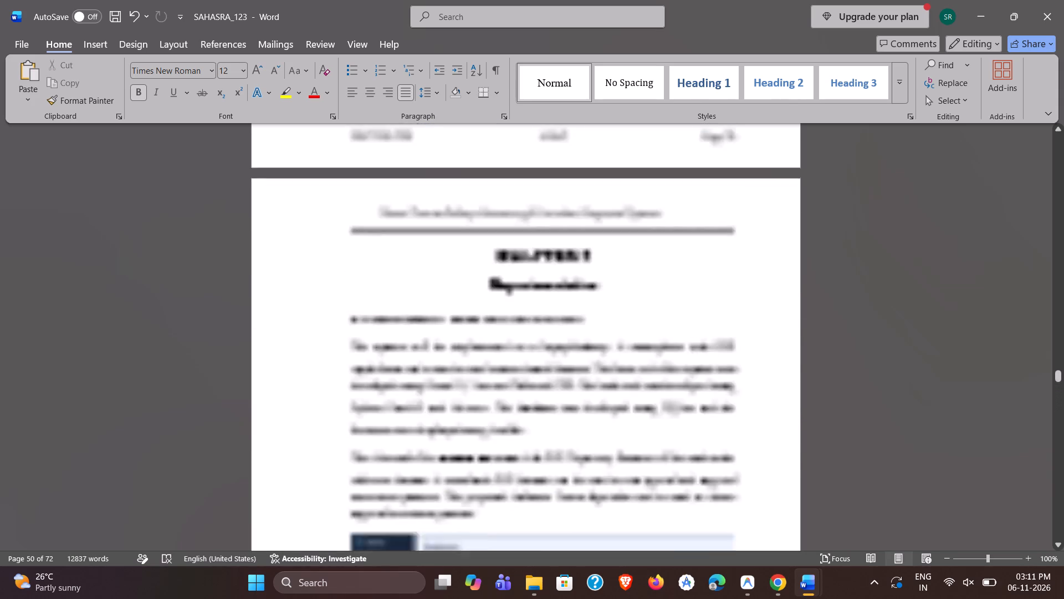
scroll(617, 288, "up", 20)
scroll(617, 288, "up", 6)
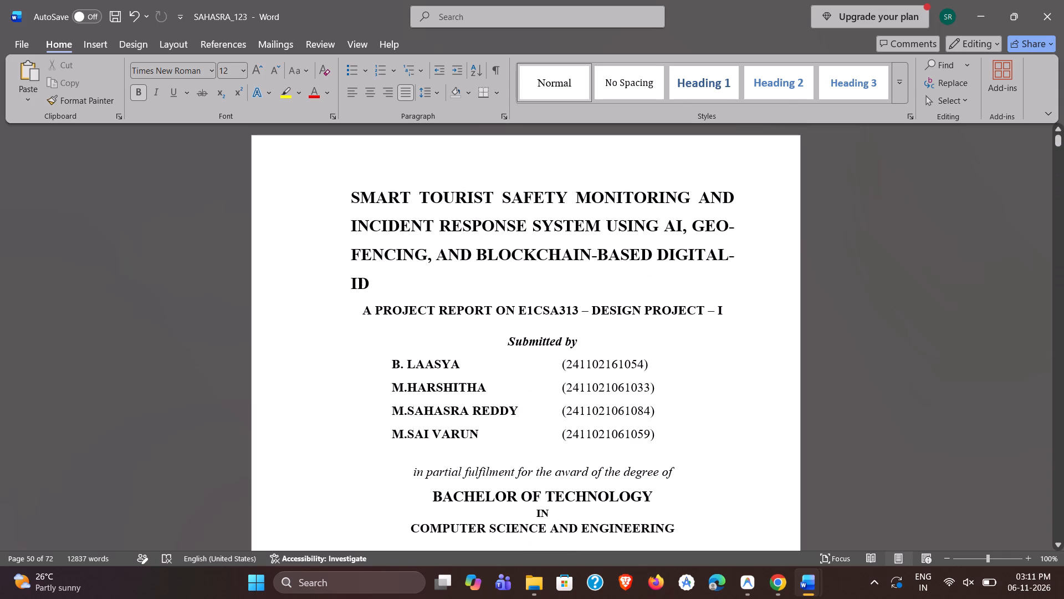
scroll(617, 288, "down", 10)
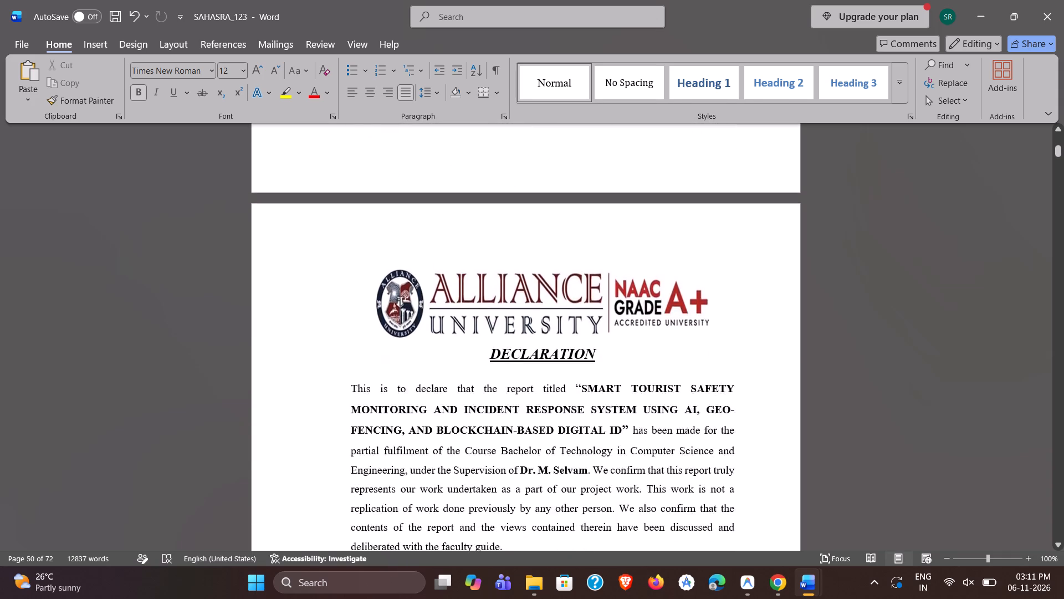
scroll(617, 288, "down", 10)
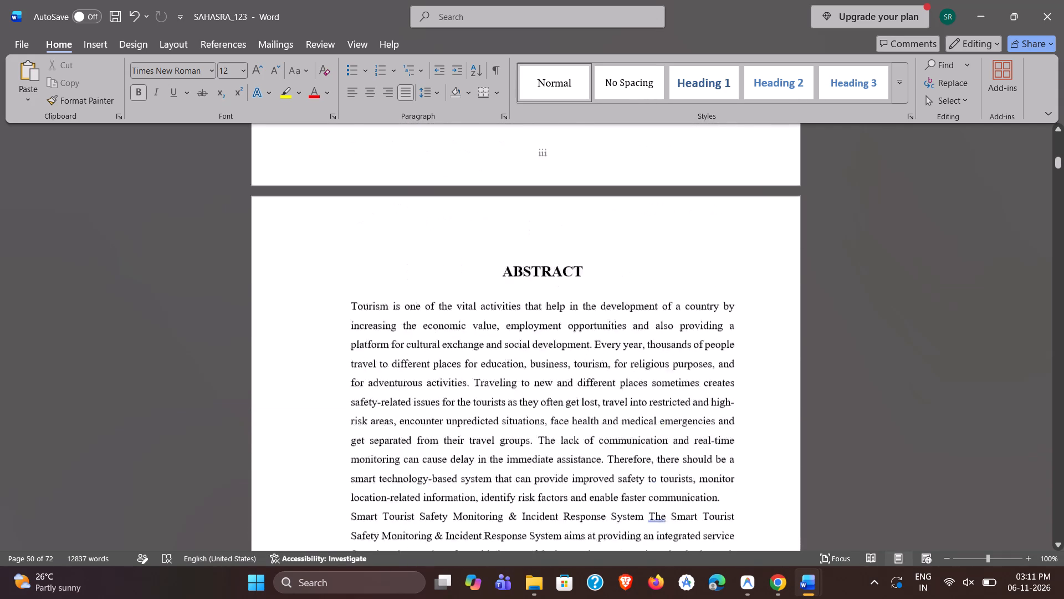
scroll(617, 288, "down", 5)
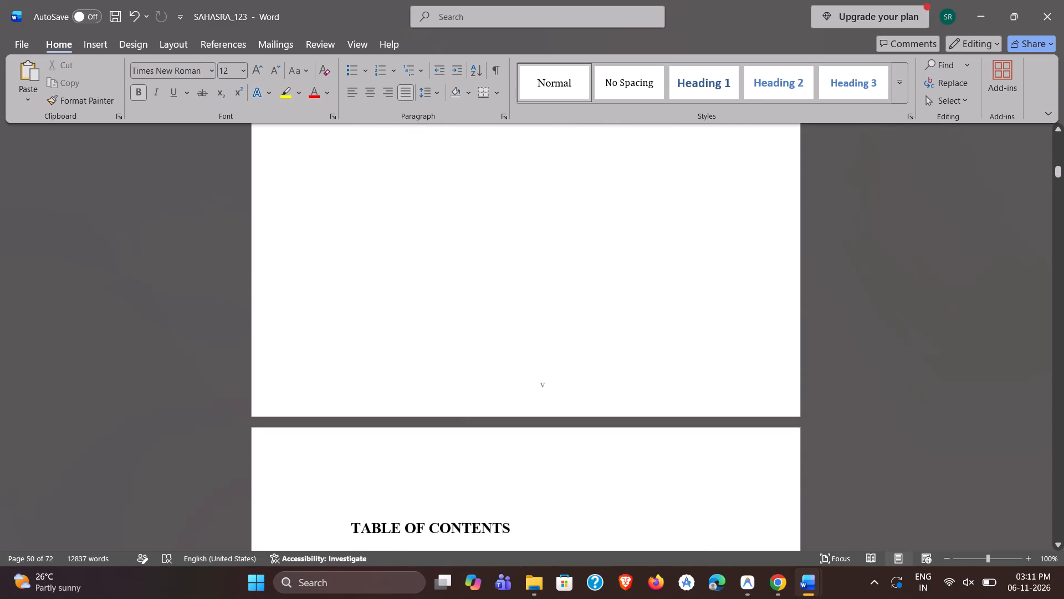
scroll(617, 288, "down", 5)
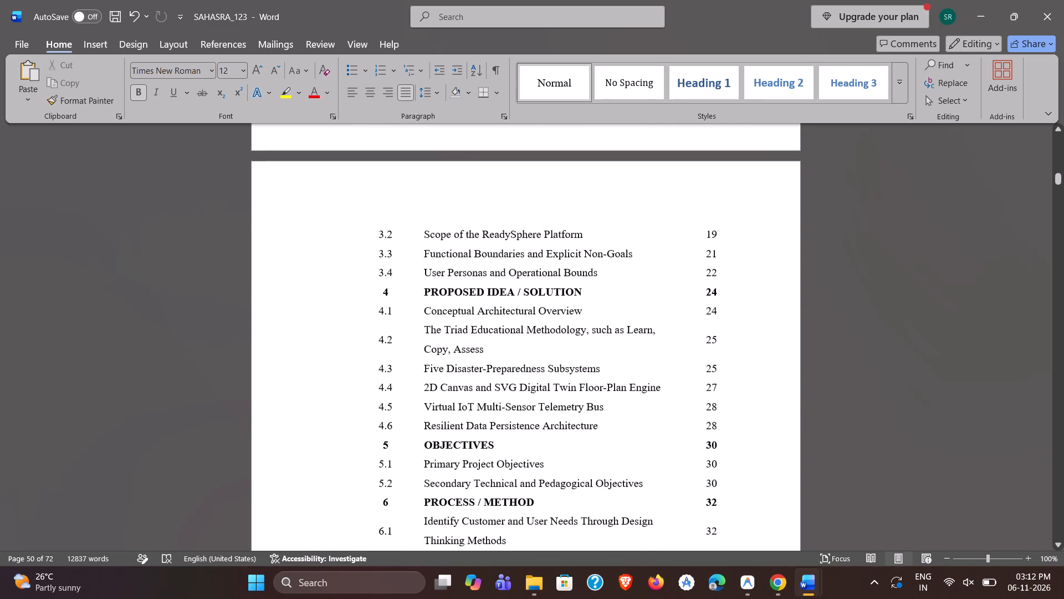
scroll(617, 288, "down", 5)
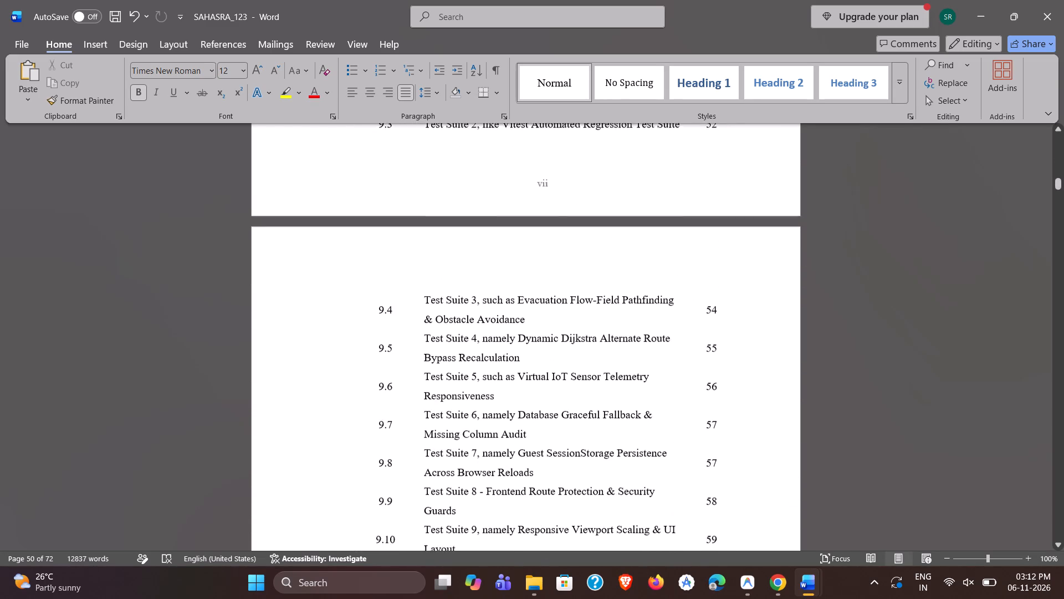
scroll(617, 288, "down", 4)
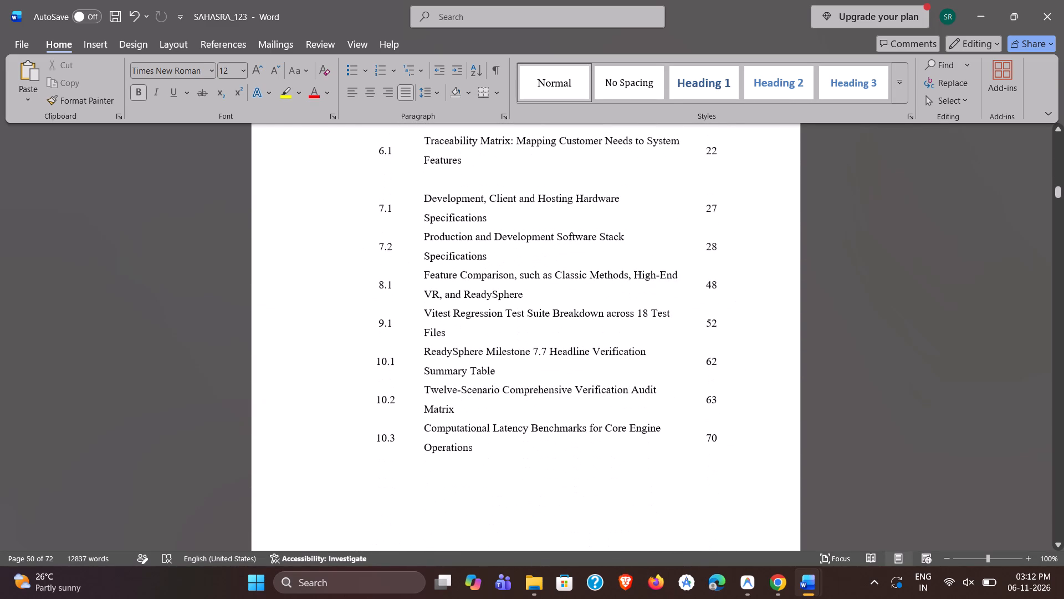
scroll(617, 288, "up", 3)
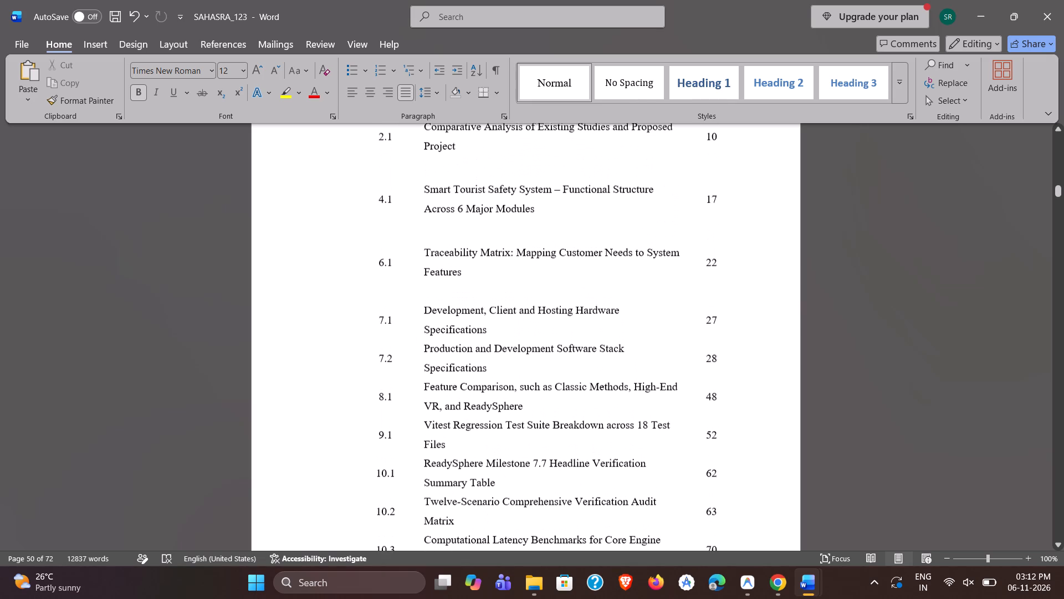
scroll(617, 288, "up", 1)
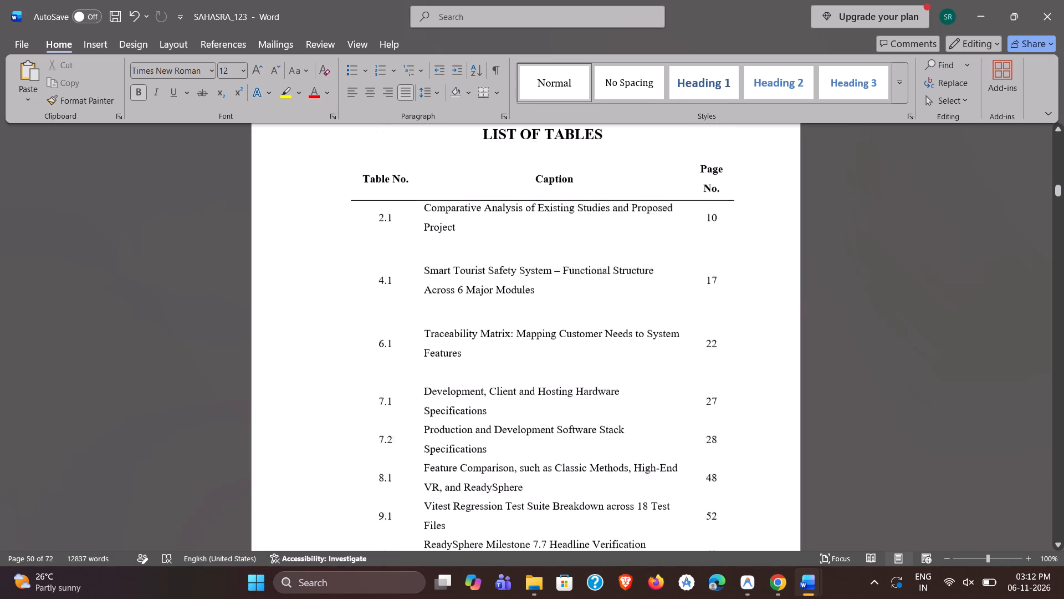
scroll(617, 288, "down", 1)
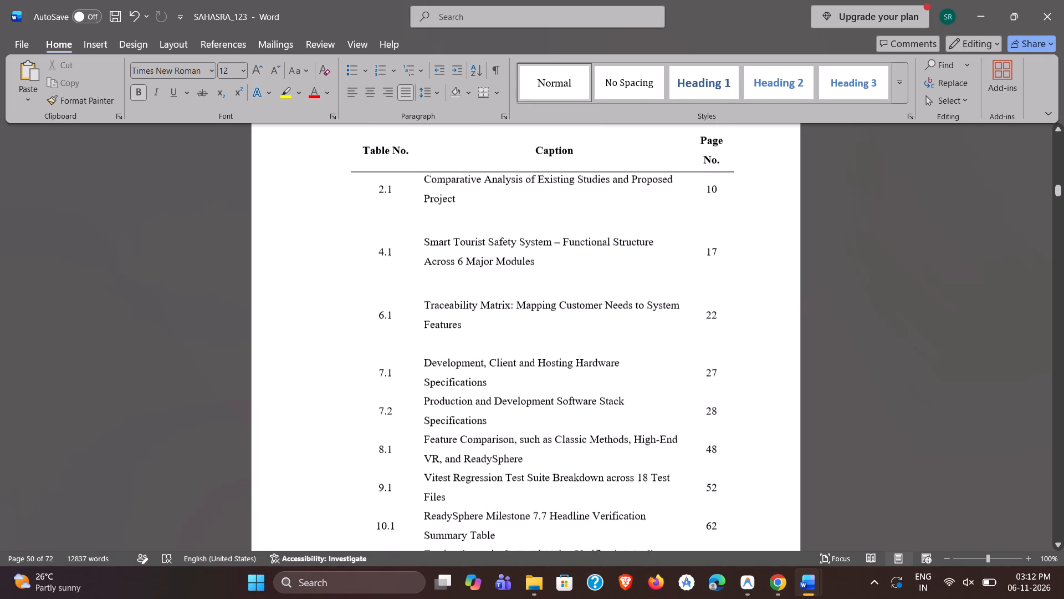
scroll(617, 288, "down", 1)
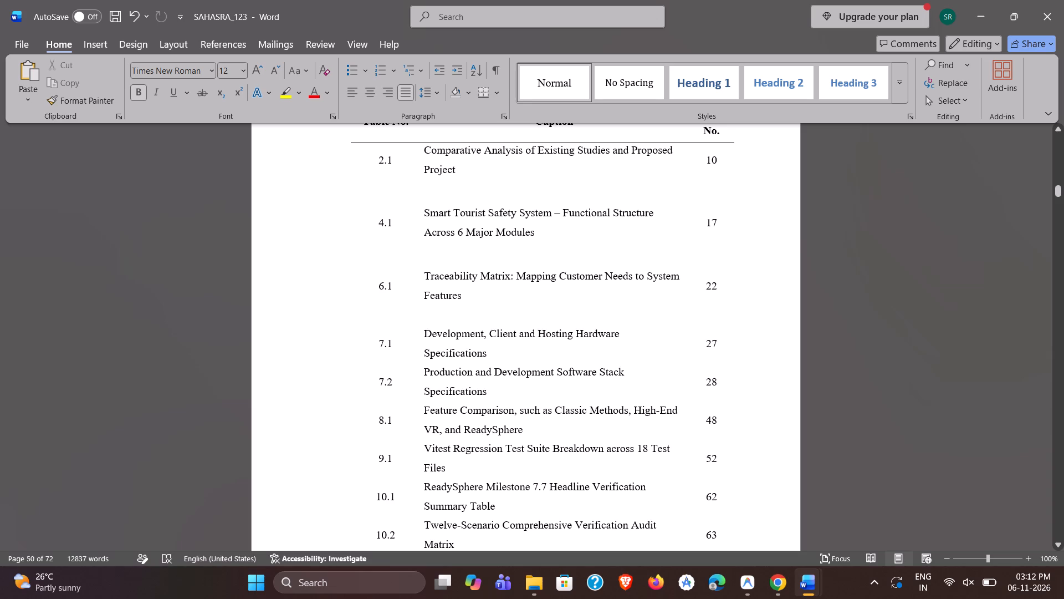
left_click_drag(425, 408, 520, 430)
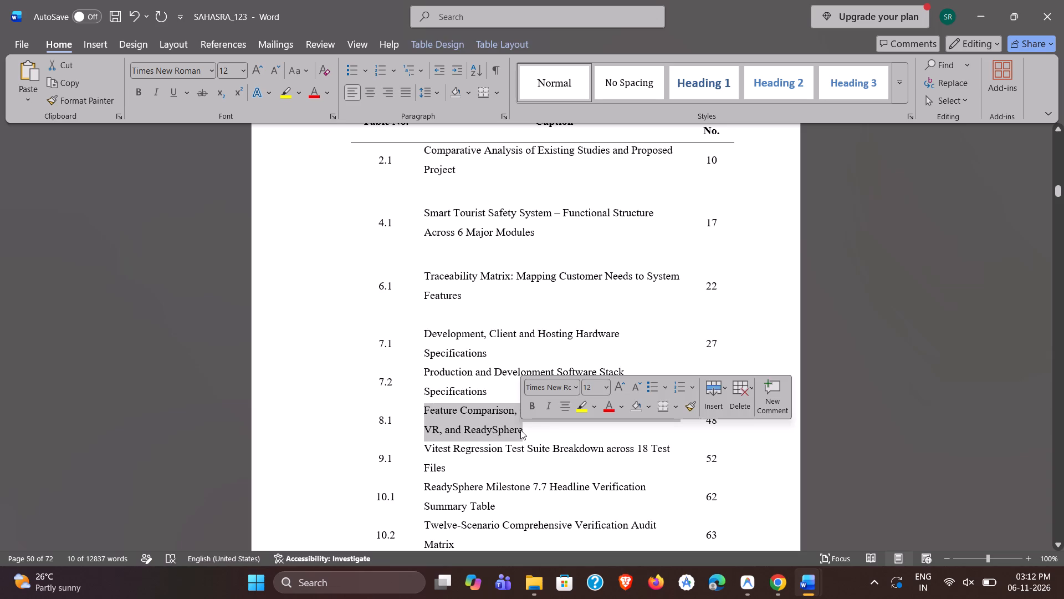
key("BackSpace")
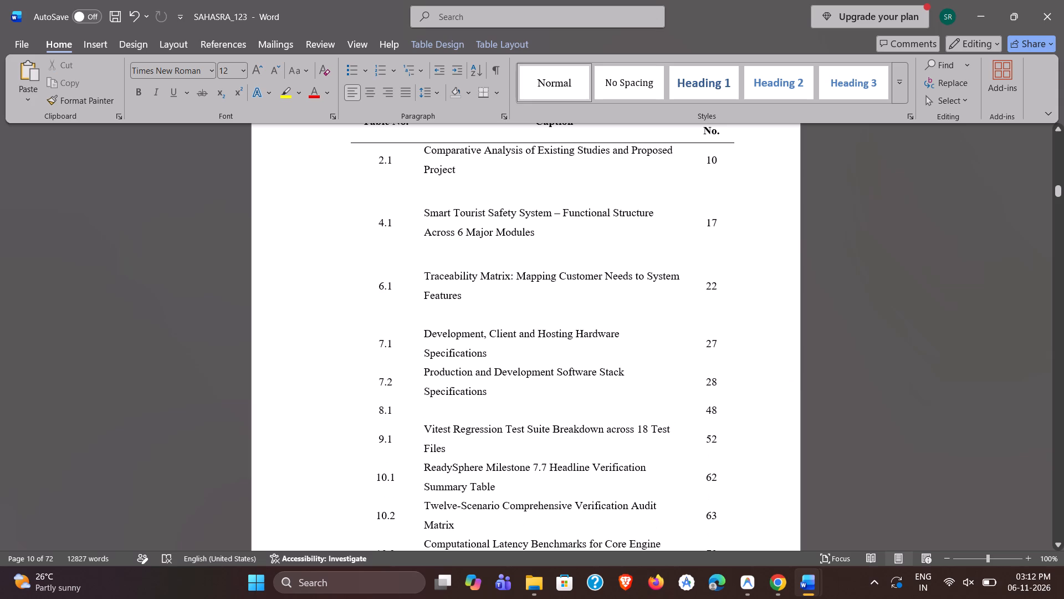
key("ctrl+v")
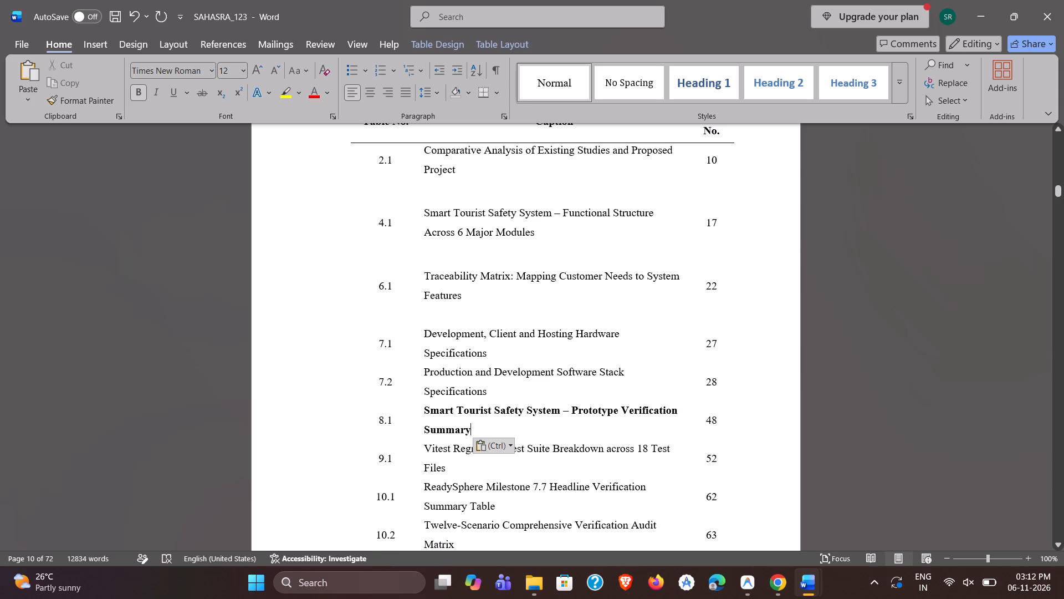
Remove the bold formatting from the pasted "Smart Tourist Safety System – Prototype Verification Summary" caption in the List of Tables.
left_click_drag(425, 410, 444, 425)
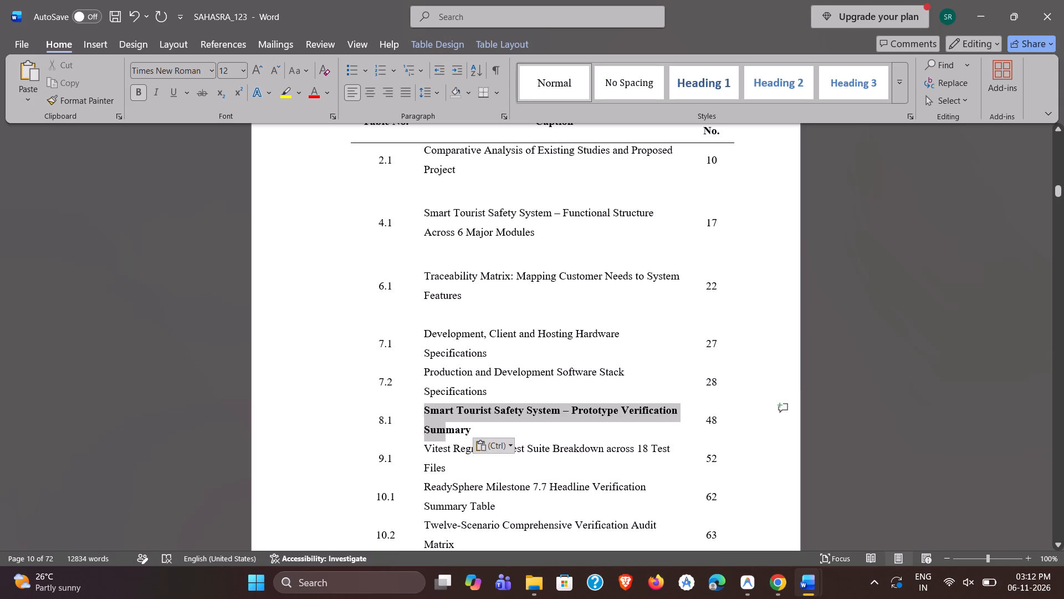
left_click_drag(444, 425, 471, 432)
left_click(480, 404)
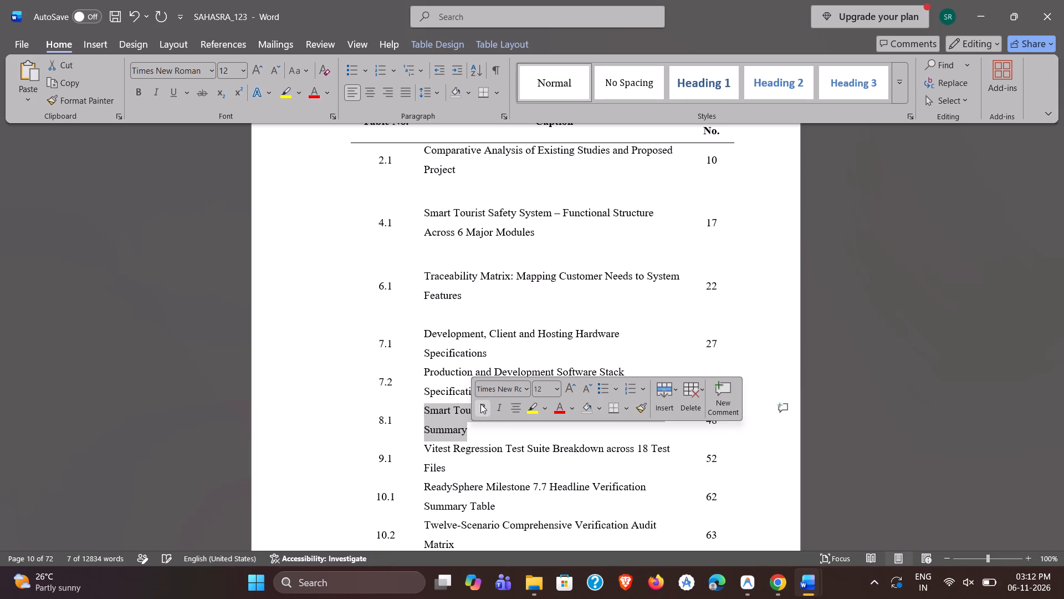
Change the table number of the Prototype Verification Summary entry to 10.1.
left_click(395, 418)
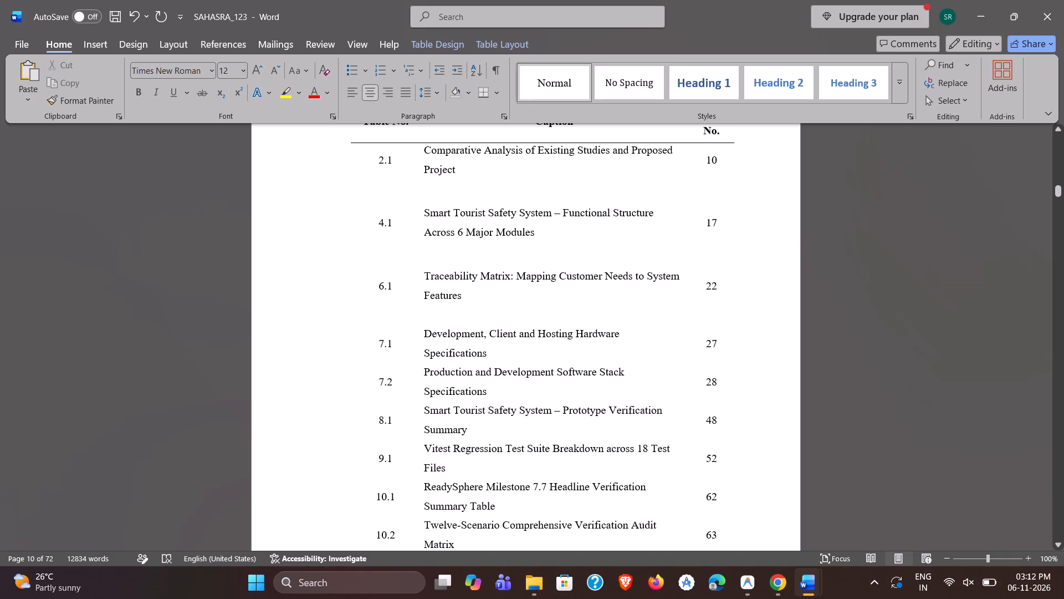
key("BackSpace")
key("BackSpace")
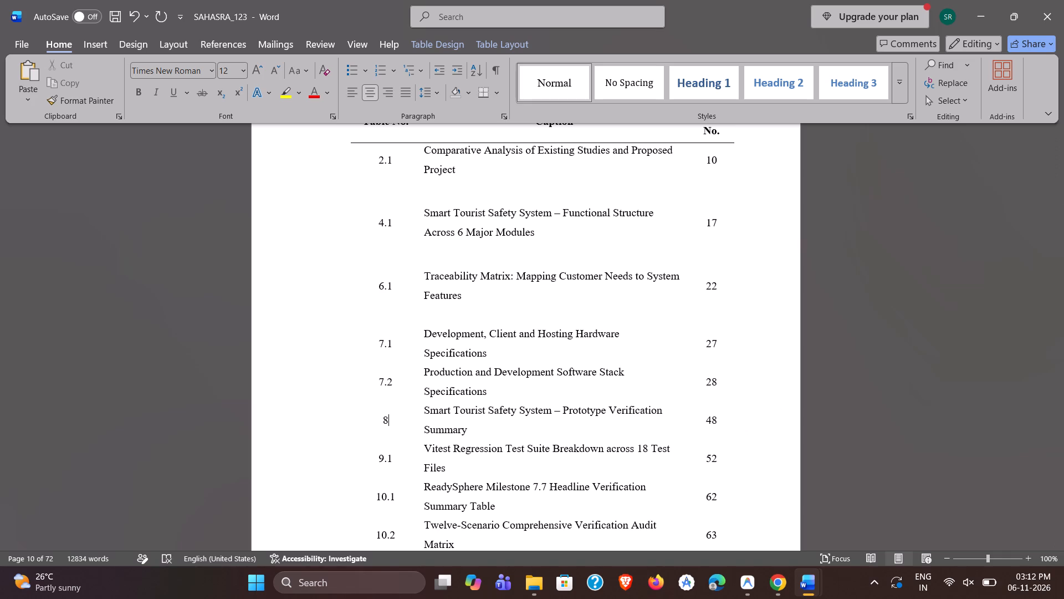
key("BackSpace")
type("10.1")
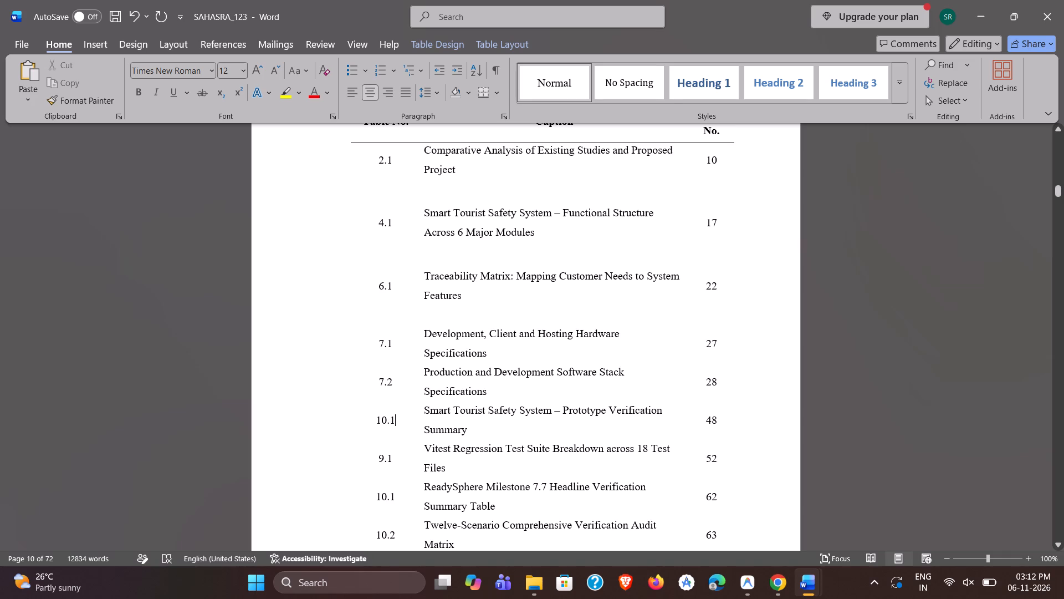
Delete the caption cells of the last four List of Tables entries, from 9.1 to 10.3, shifting the remaining cells left.
scroll(488, 432, "down", 2)
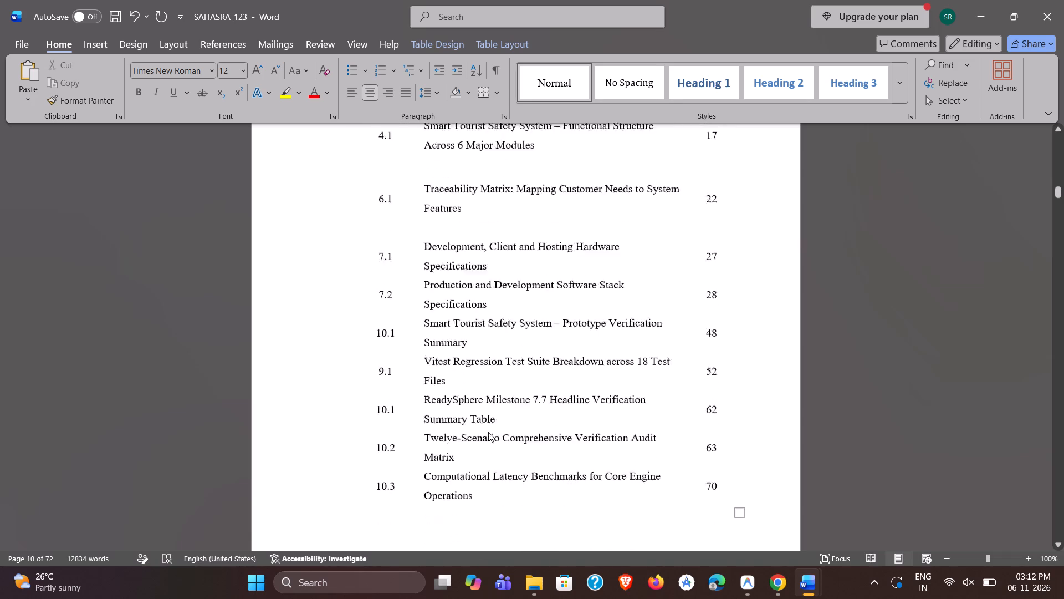
scroll(488, 432, "down", 1)
scroll(488, 432, "up", 2)
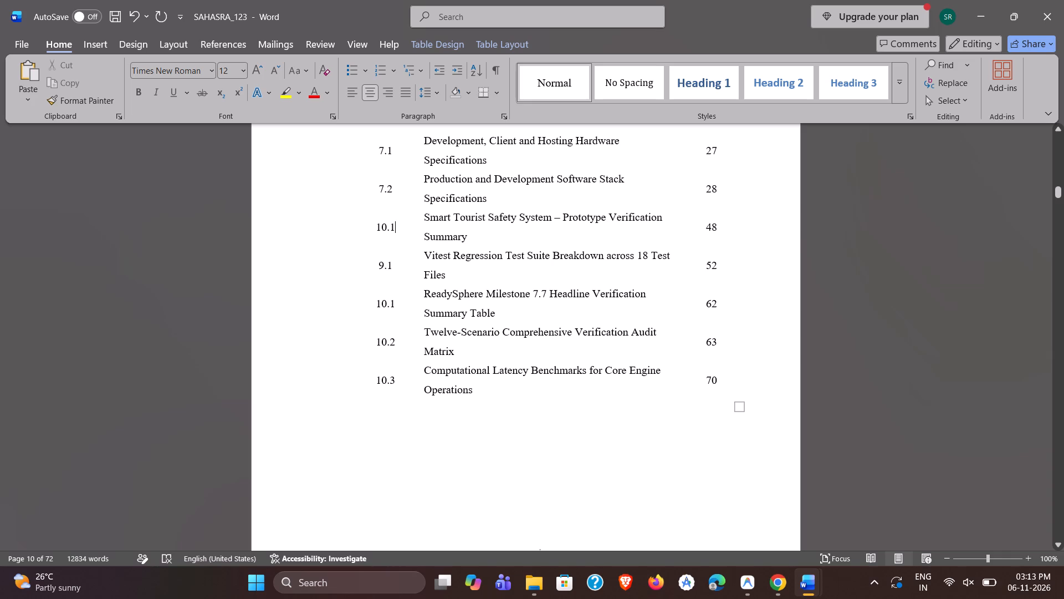
left_click_drag(427, 253, 469, 386)
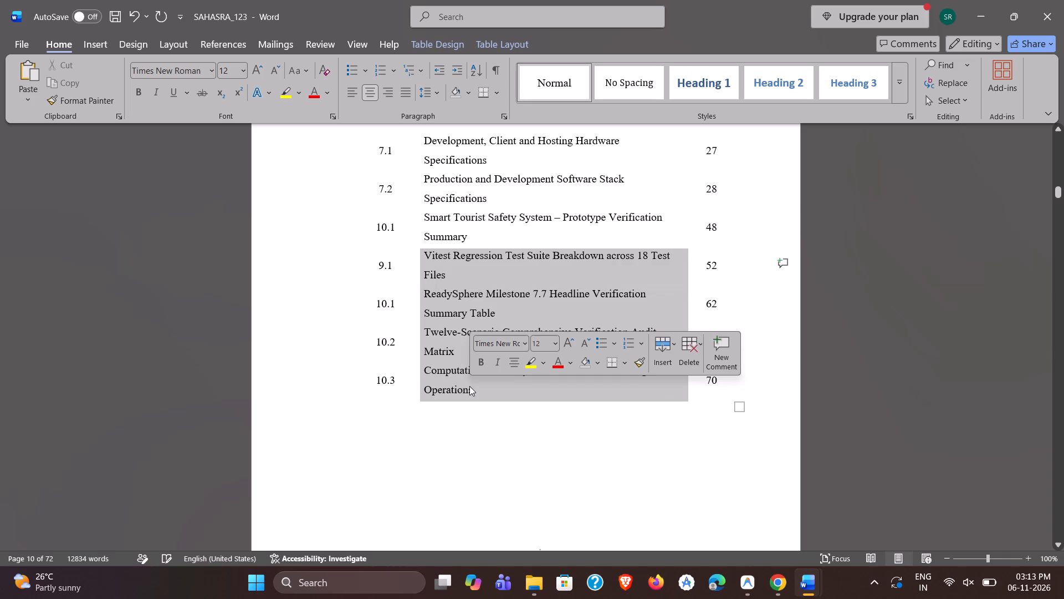
key("BackSpace")
left_click(500, 311)
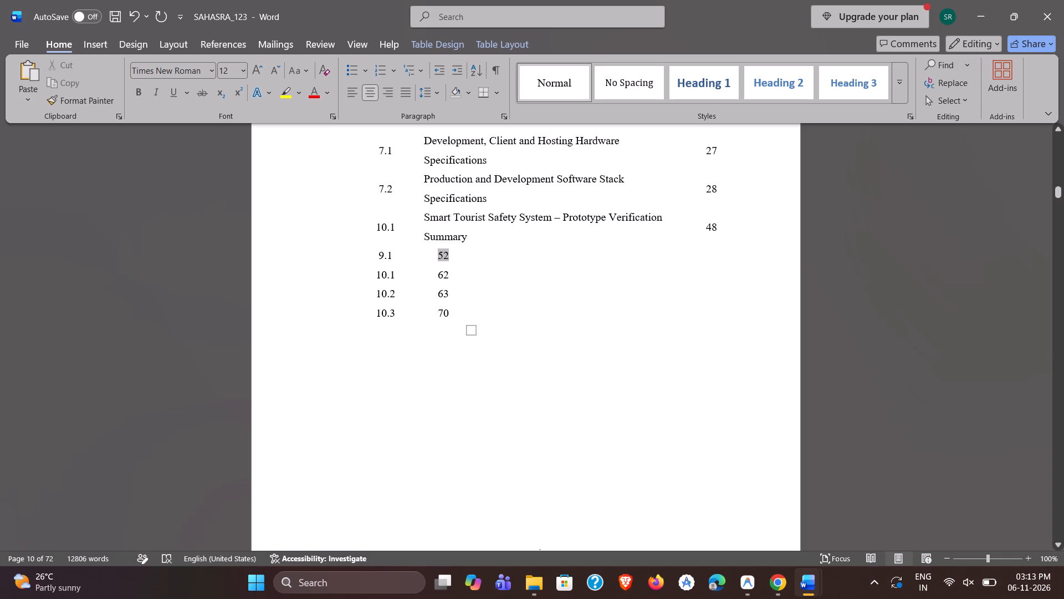
Clear the leftover page numbers 52, 62, 63 and 70 from the last four rows of the List of Tables.
left_click_drag(376, 247, 458, 317)
left_click(458, 317)
left_click(449, 257)
key("BackSpace")
key("BackSpace")
key("BackSpace")
key("BackSpace")
key("BackSpace")
key("BackSpace")
key("BackSpace")
key("BackSpace")
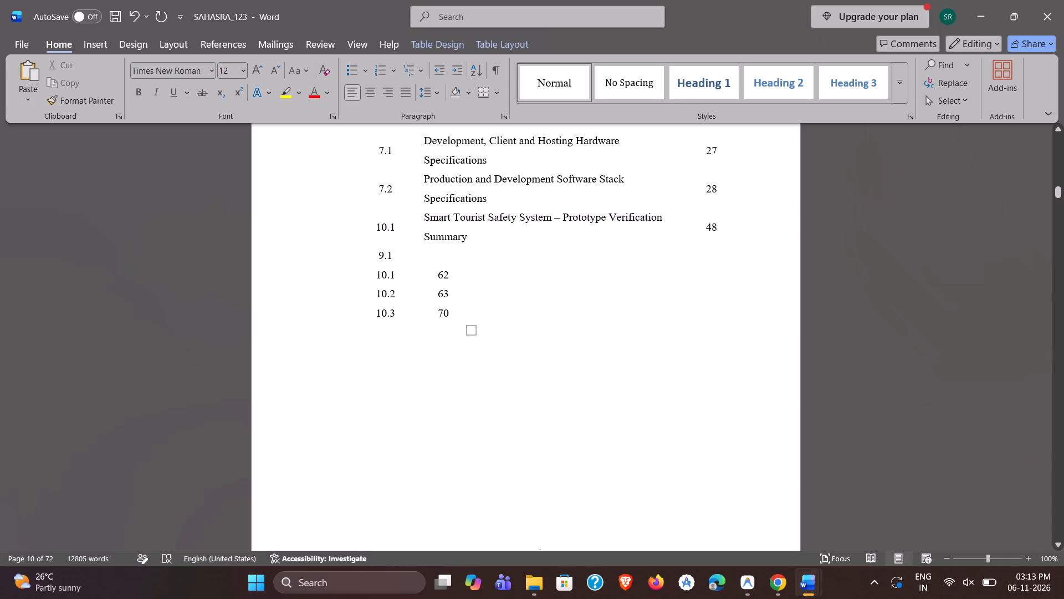
left_click(453, 273)
key("BackSpace")
key("BackSpace")
left_click(450, 299)
key("BackSpace")
key("BackSpace")
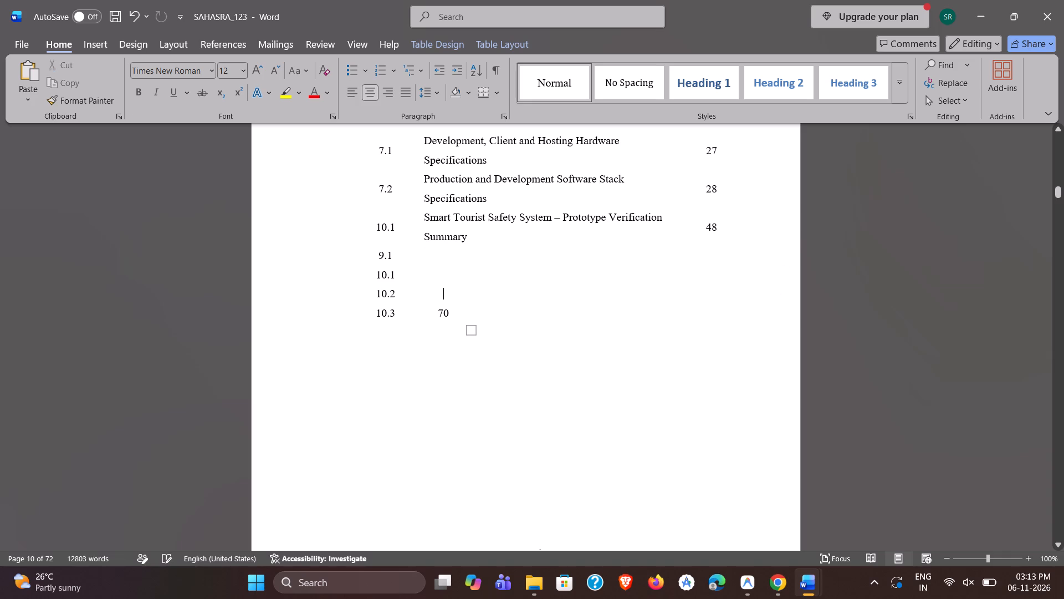
left_click(452, 313)
key("BackSpace")
key("BackSpace")
Clear the leftover table numbers 9.1, 10.1, 10.2 and 10.3 from the last four caption-less rows of the List of Tables.
left_click(398, 255)
key("BackSpace")
key("BackSpace")
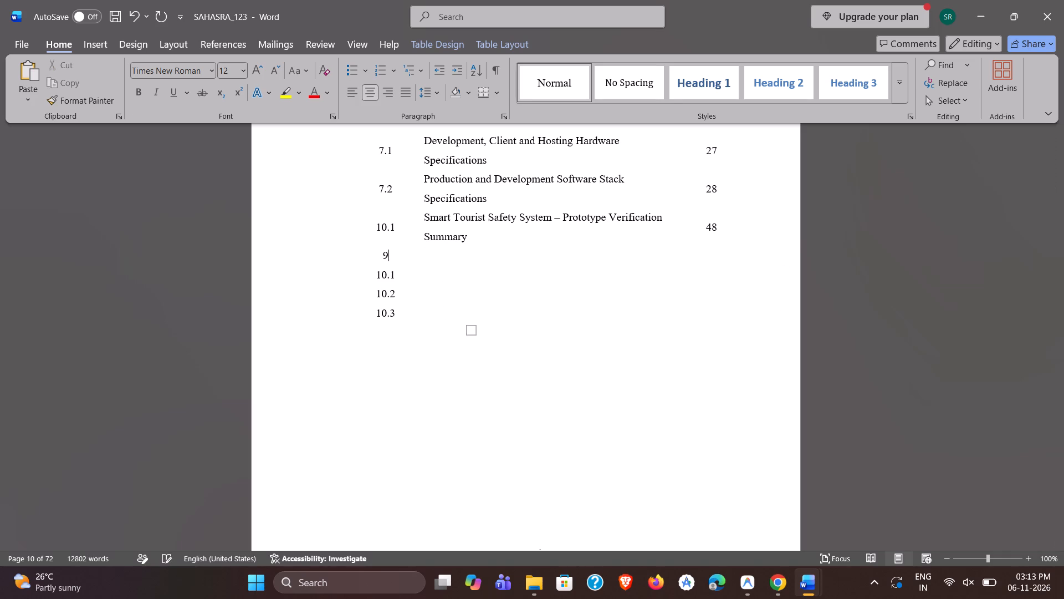
key("BackSpace")
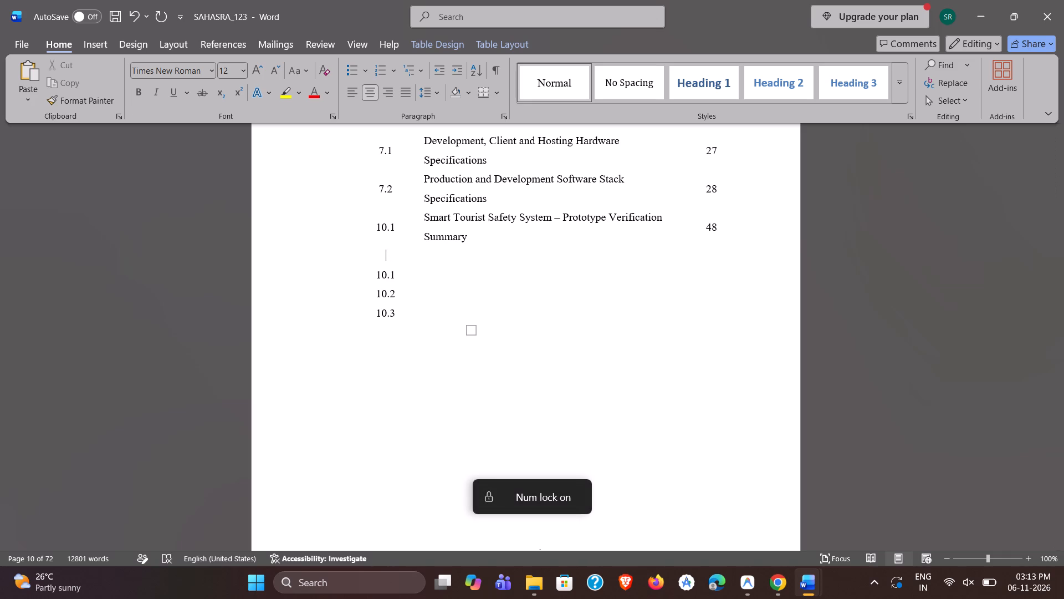
left_click(398, 276)
key("BackSpace")
key("BackSpace")
key("BackSpace")
key("BackSpace")
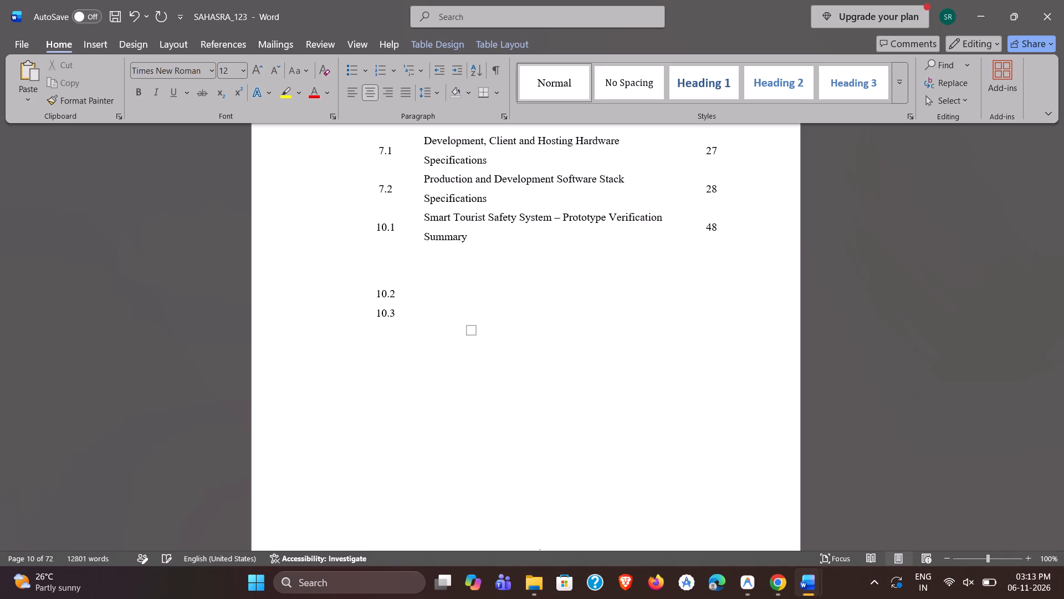
left_click(396, 291)
key("BackSpace")
key("BackSpace")
key("BackSpace")
key("BackSpace")
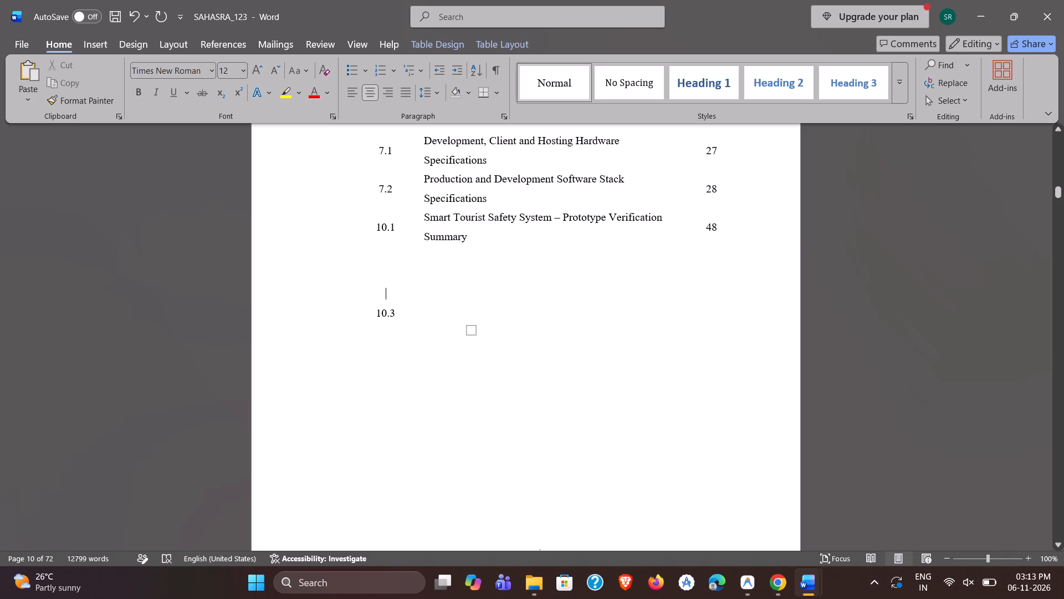
left_click(397, 314)
key("BackSpace")
key("BackSpace")
key("BackSpace")
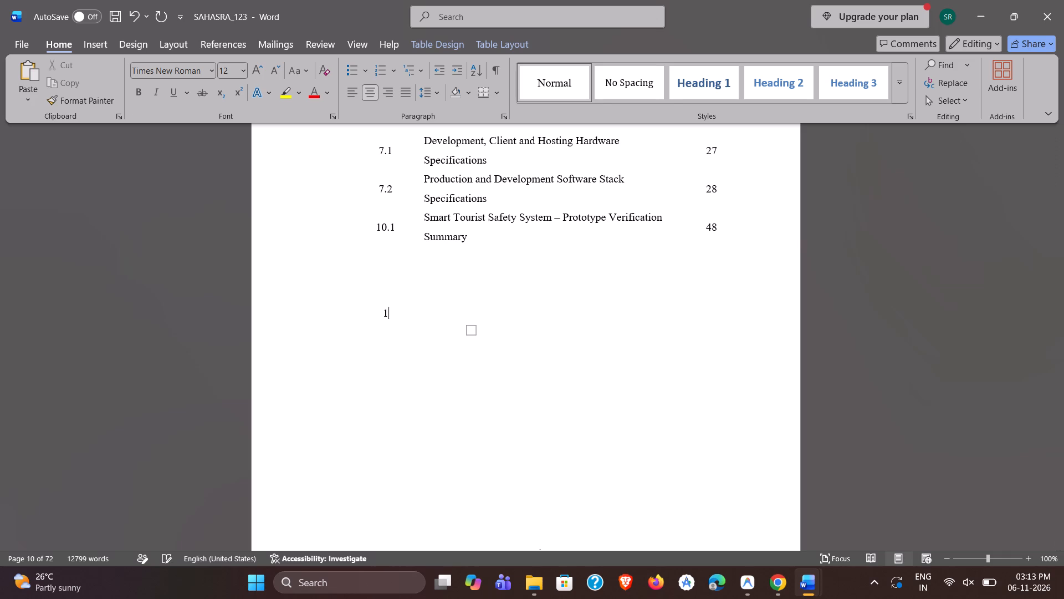
key("BackSpace")
Add a blank line below the captions of entries 7.1 and 7.2 in the List of Tables to space out the rows.
scroll(544, 283, "up", 2)
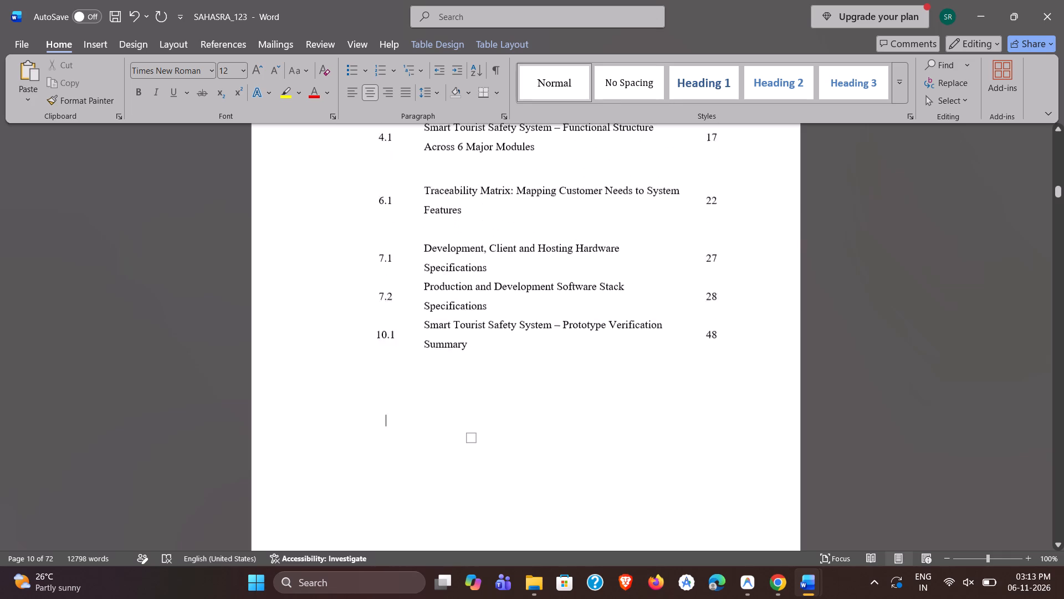
scroll(544, 283, "up", 1)
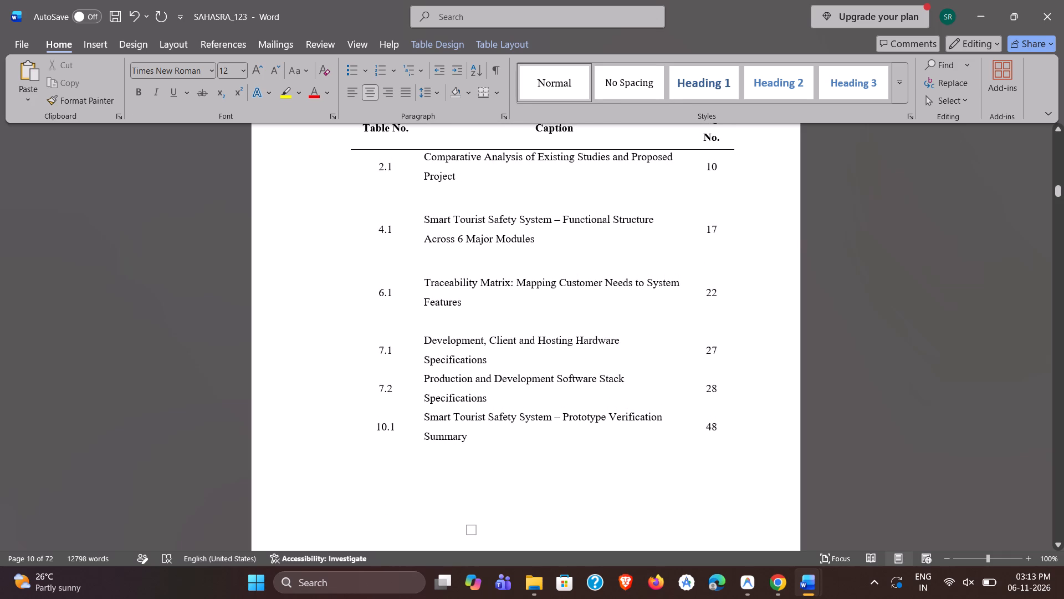
left_click(494, 399)
left_click(488, 359)
key("Return")
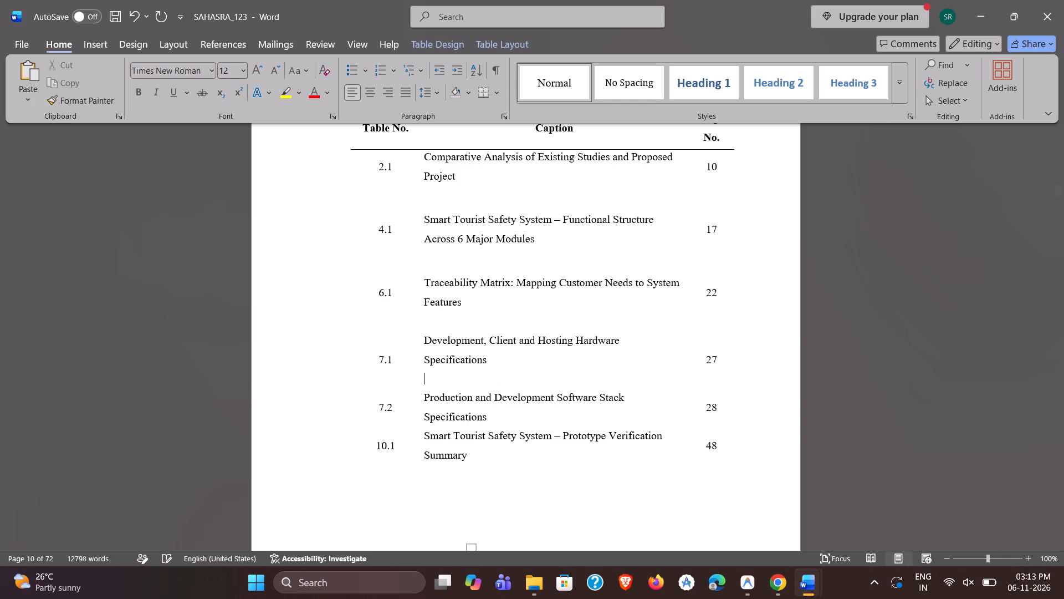
left_click(494, 417)
key("Return")
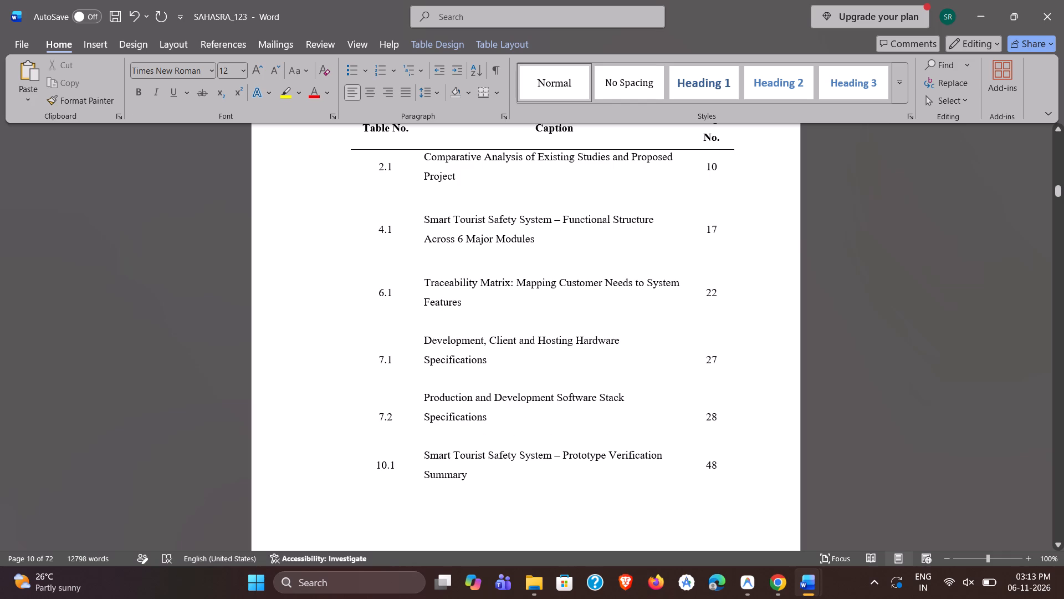
Examine the figure numbers, captions and page numbers on the List of Figures page.
scroll(520, 419, "down", 2)
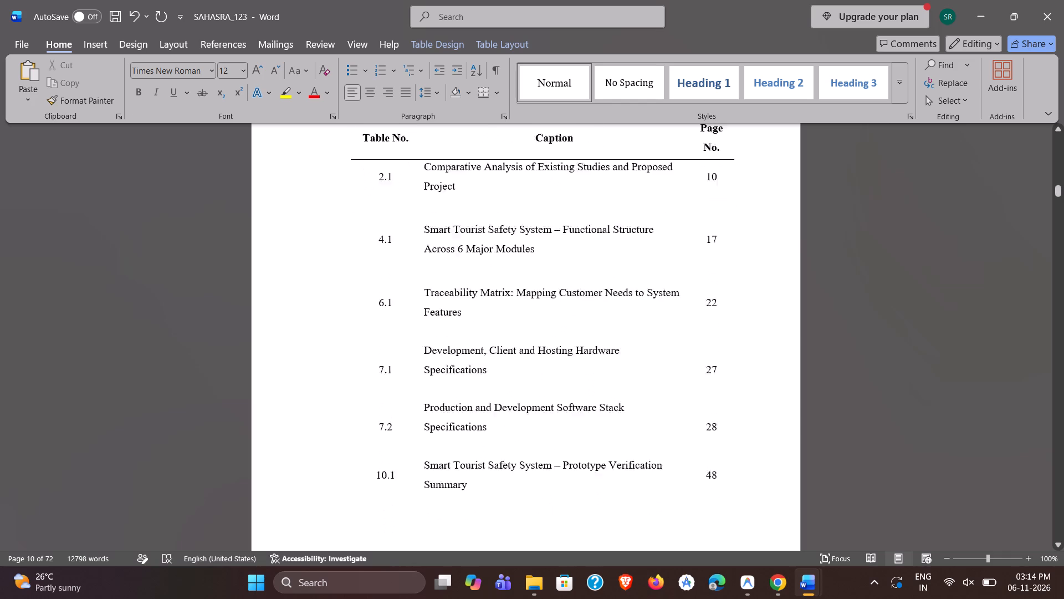
scroll(520, 419, "down", 3)
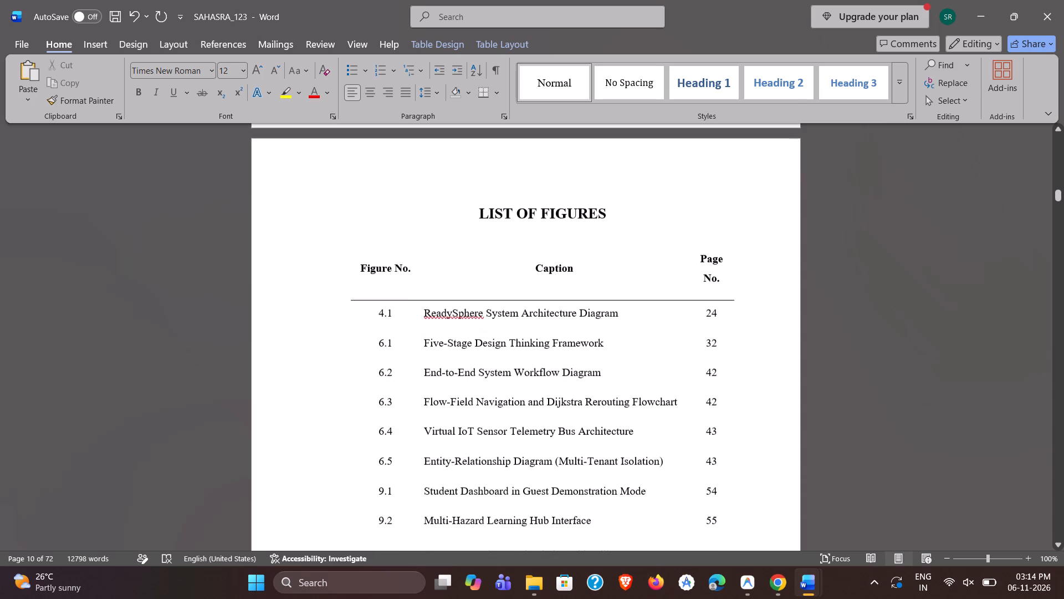
scroll(520, 419, "down", 1)
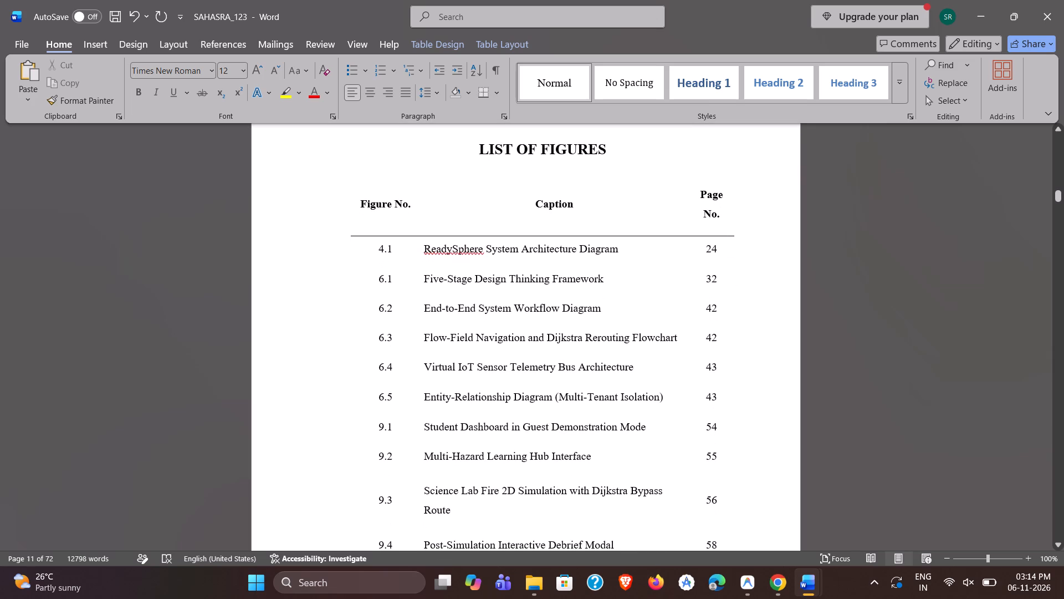
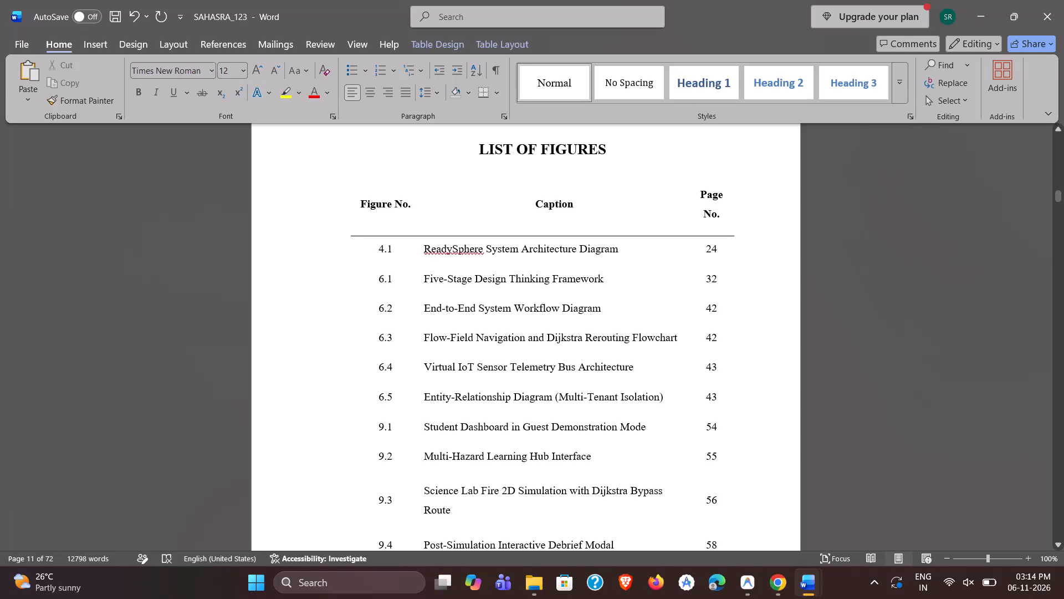
Examine the remaining List of Figures entries down to figure 9.6, checking their captions and page numbers.
scroll(505, 439, "down", 2)
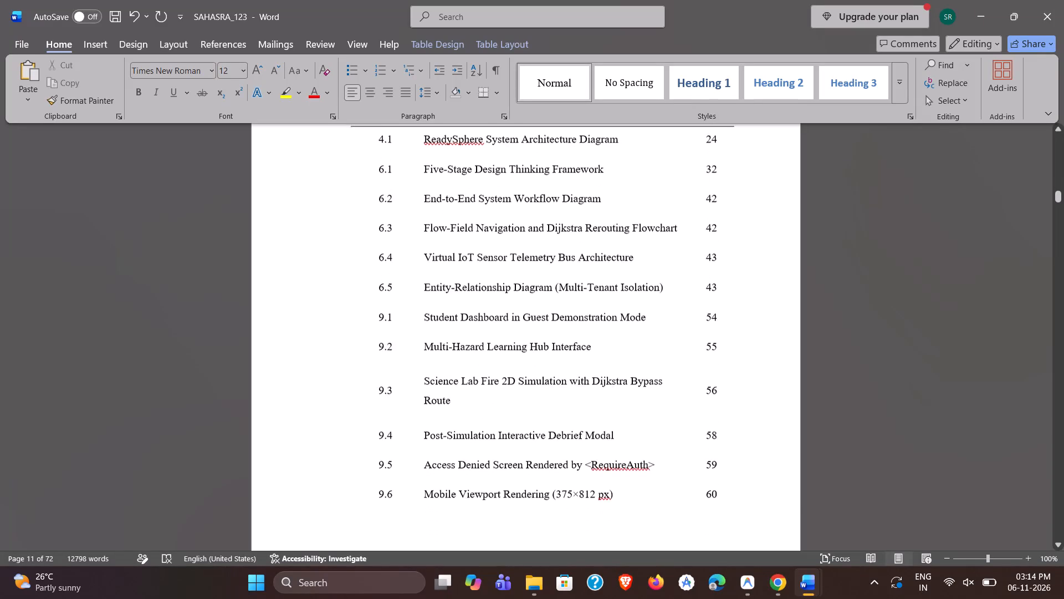
scroll(505, 439, "down", 1)
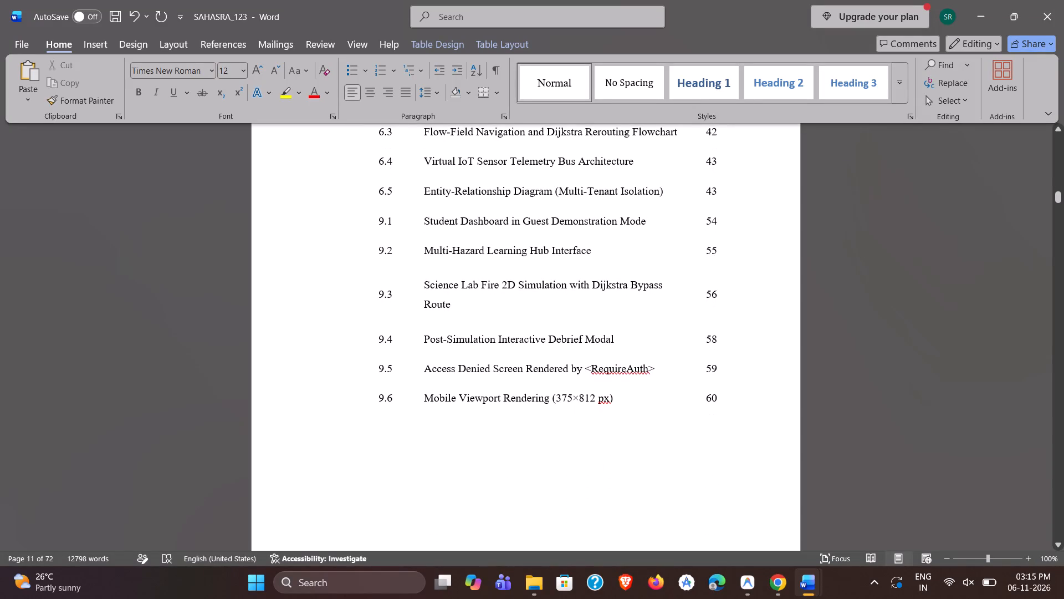
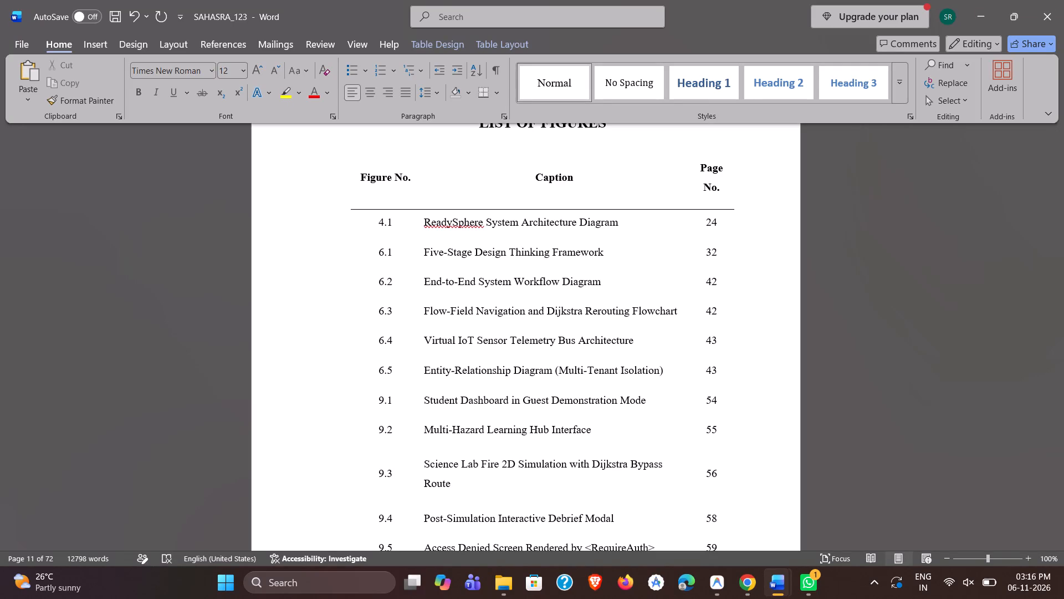
Change the figure number of the ReadySphere System Architecture Diagram entry in the List of Figures to 4.2.
left_click(393, 224)
key("BackSpace")
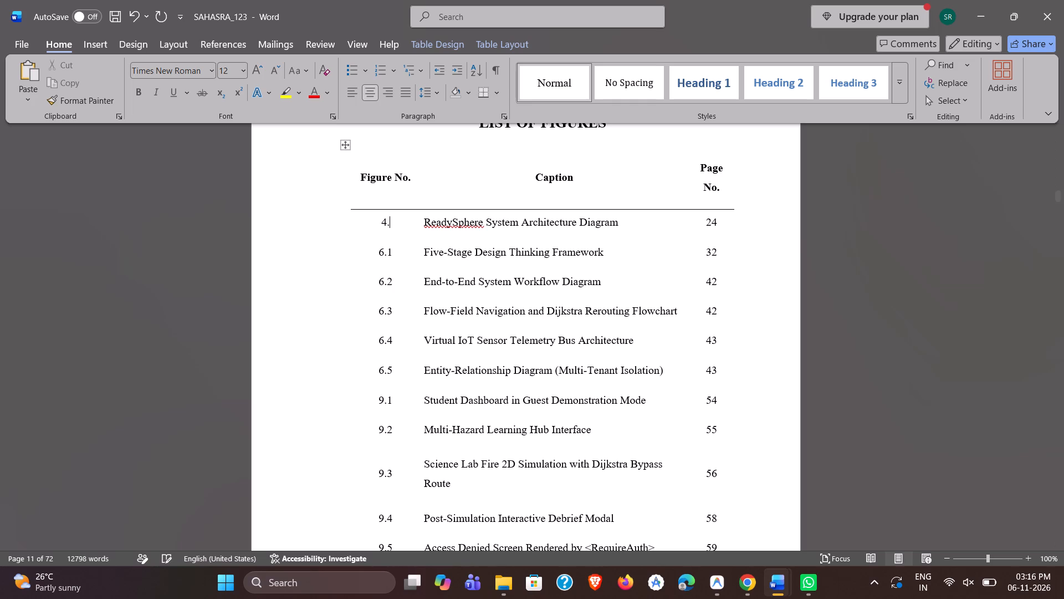
key("Down")
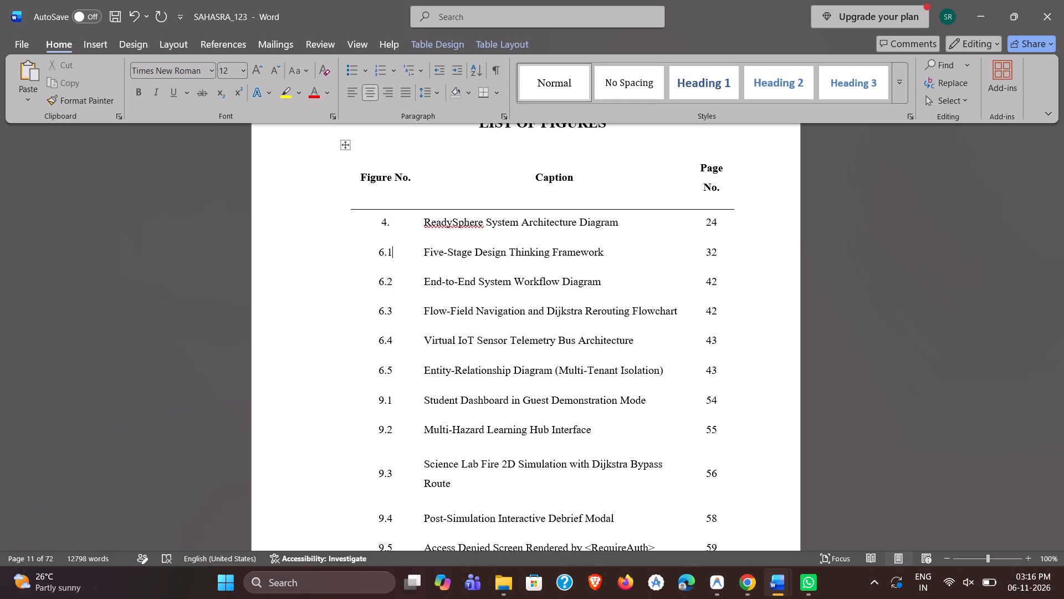
left_click(392, 230)
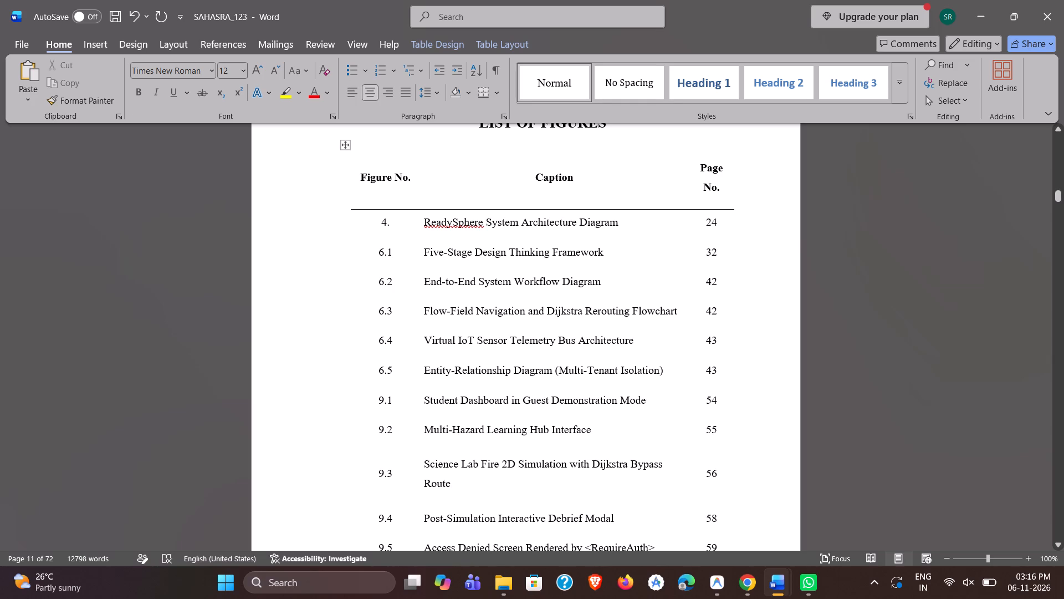
key("Down")
key("BackSpace")
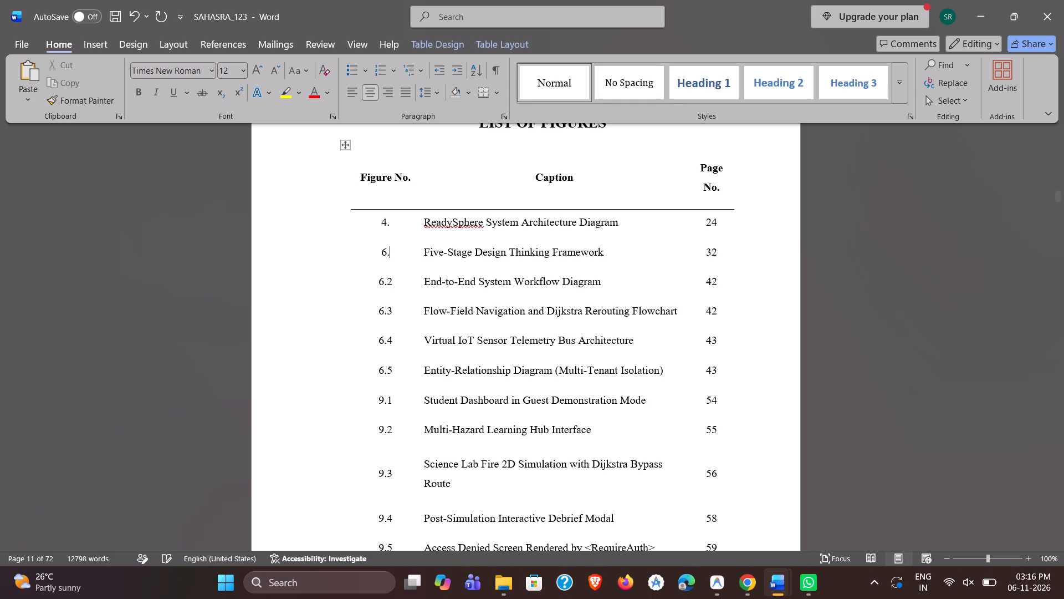
key("ctrl+z")
left_click(393, 213)
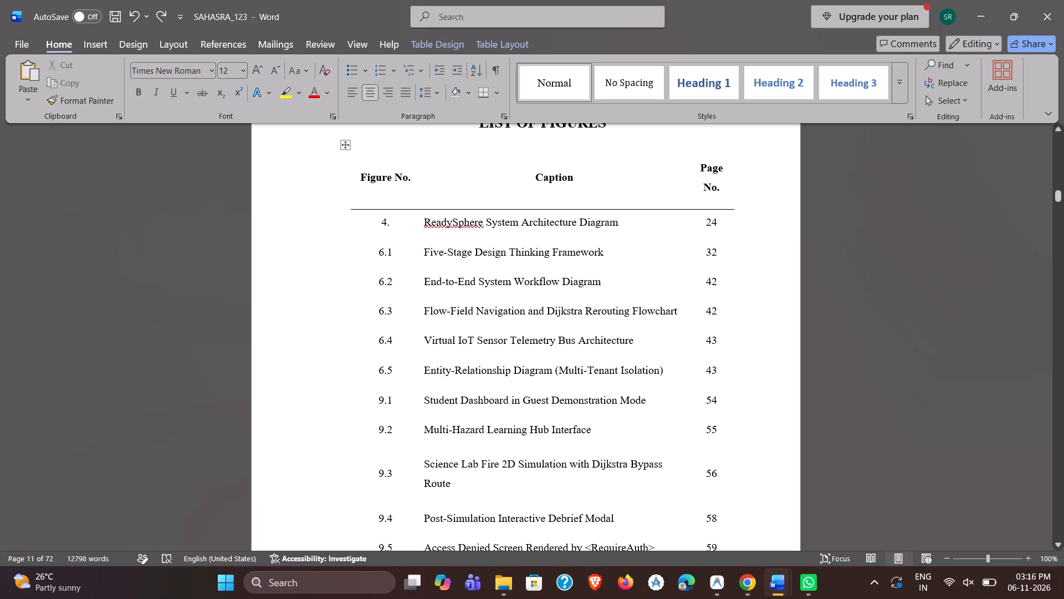
key("2")
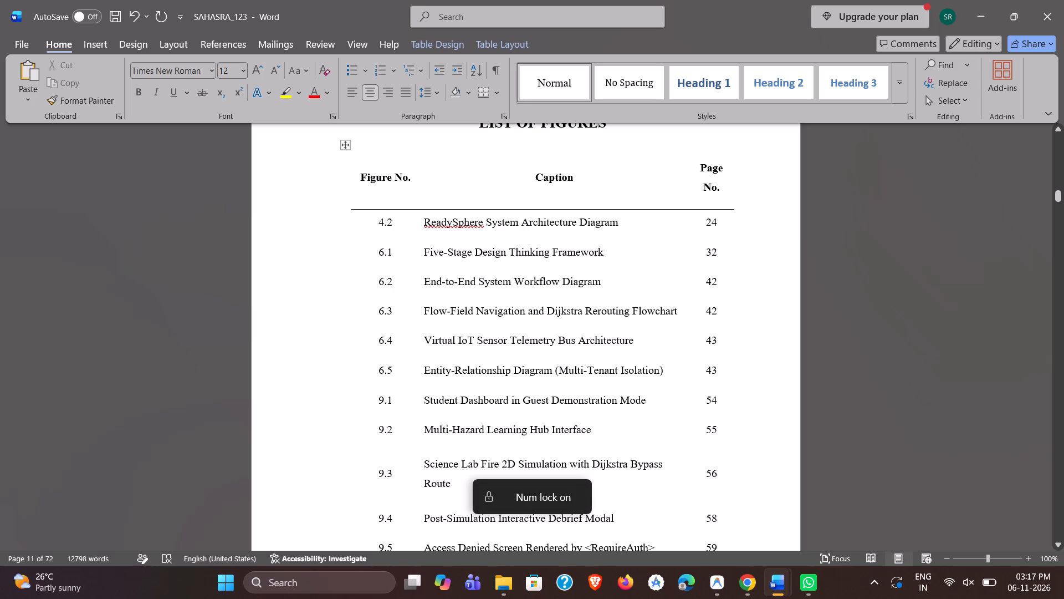
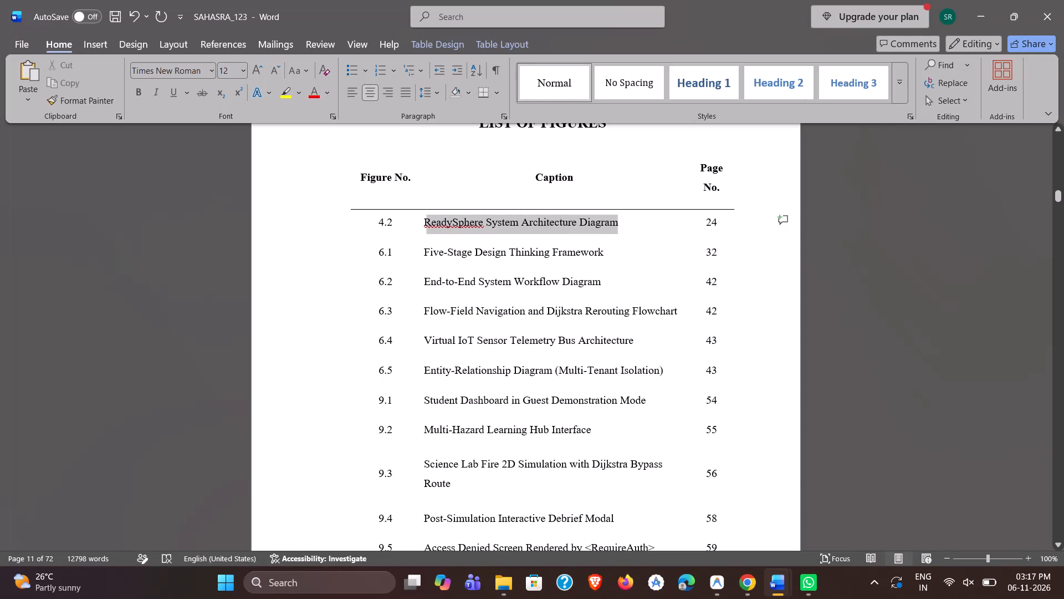
Replace the figure 4.2 entry's caption with "System Architecture of the Proposed Smart Tourist Safety Monitoring & Incident Response System" and set its page number to 15.
key("ctrl+v")
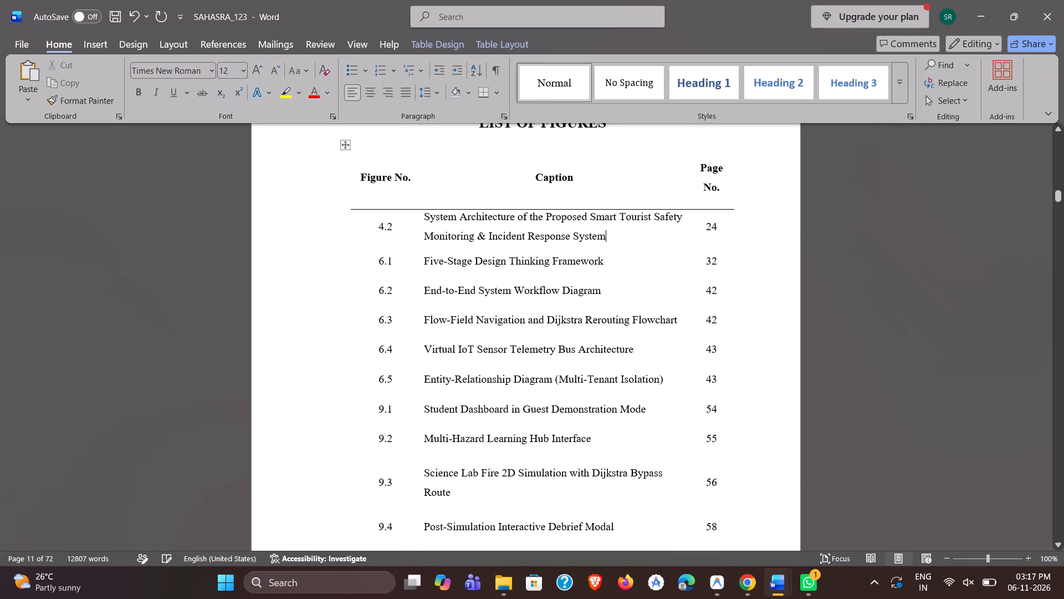
left_click(719, 228)
key("BackSpace")
key("BackSpace")
type("15")
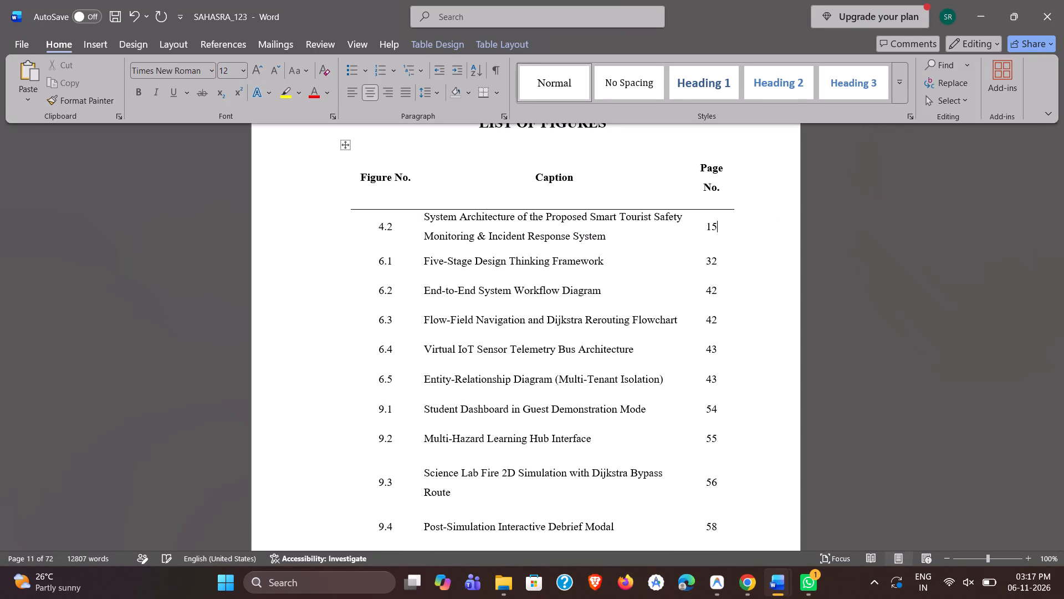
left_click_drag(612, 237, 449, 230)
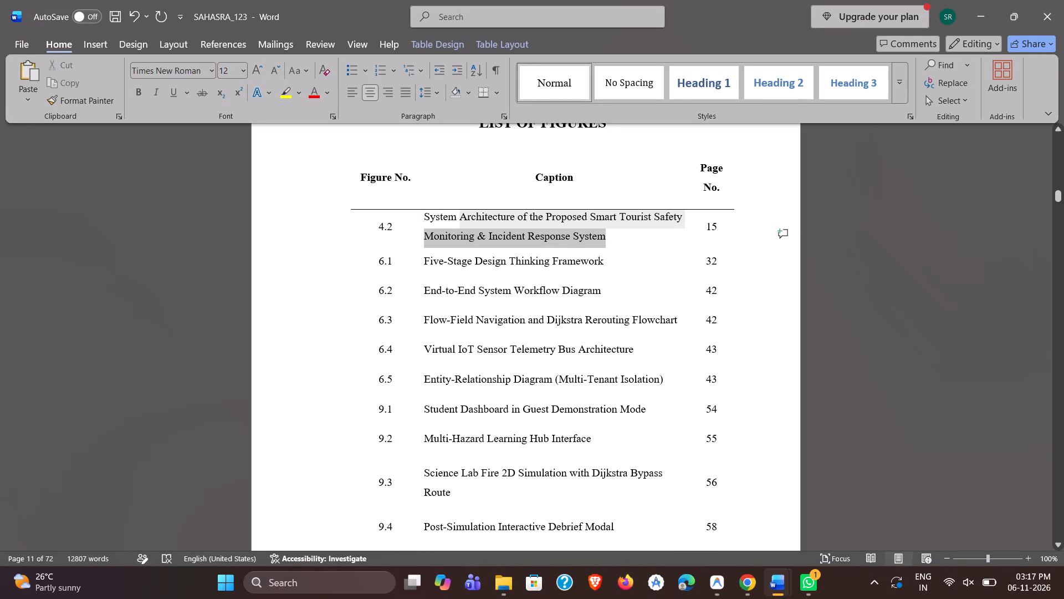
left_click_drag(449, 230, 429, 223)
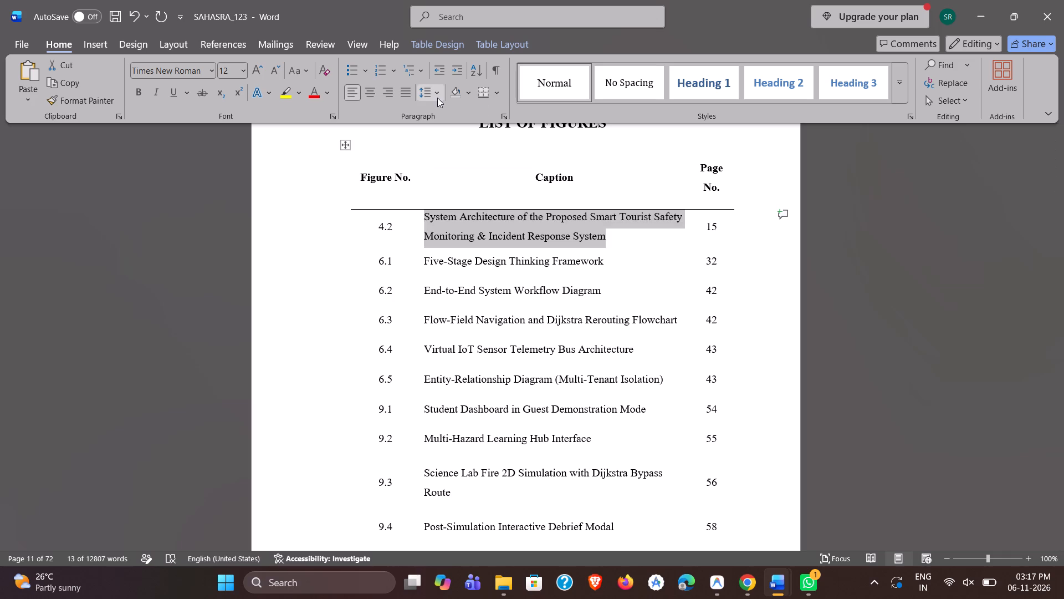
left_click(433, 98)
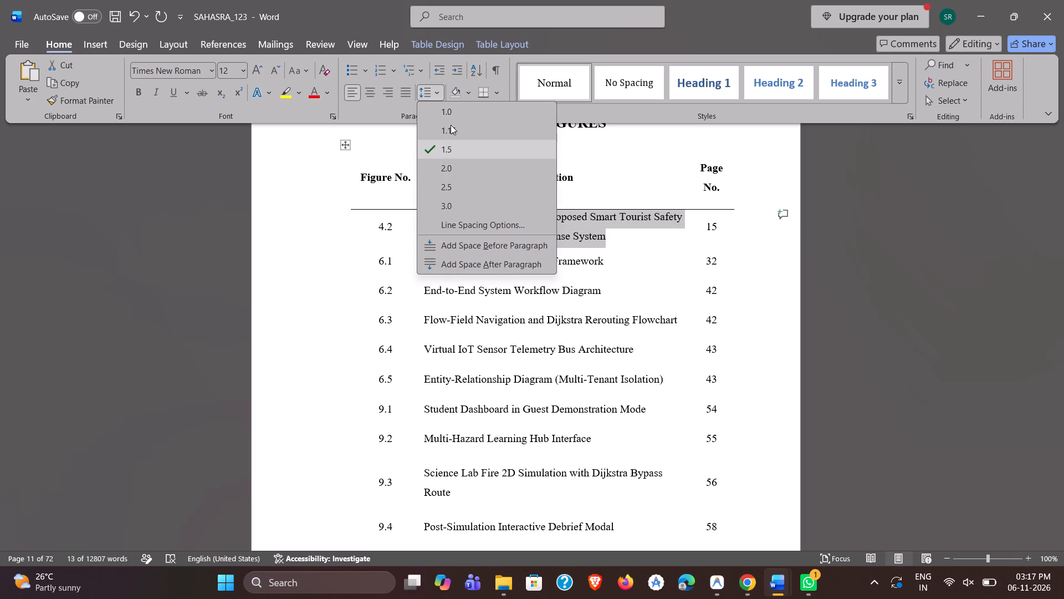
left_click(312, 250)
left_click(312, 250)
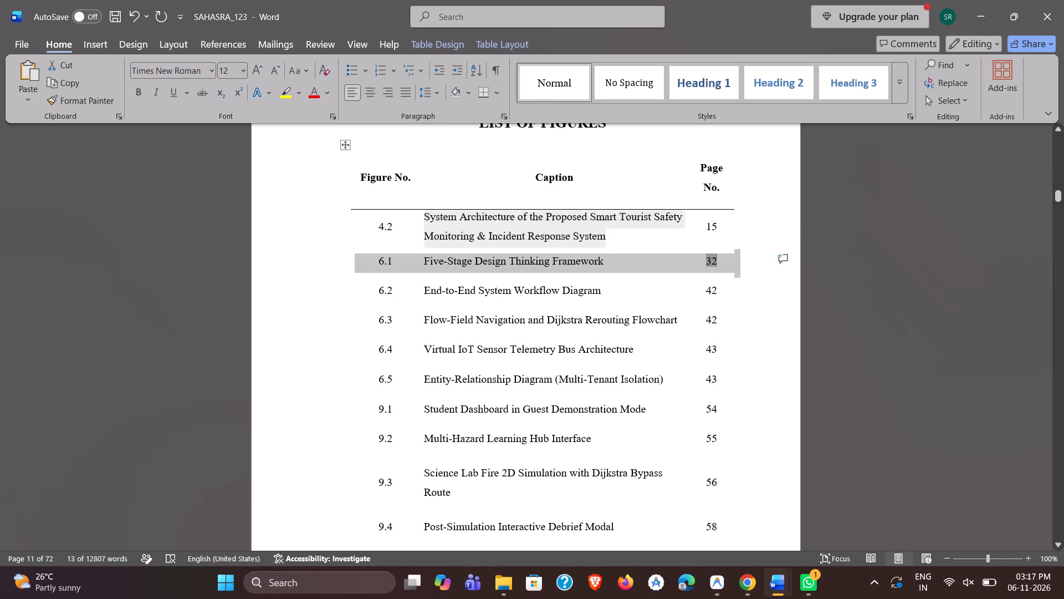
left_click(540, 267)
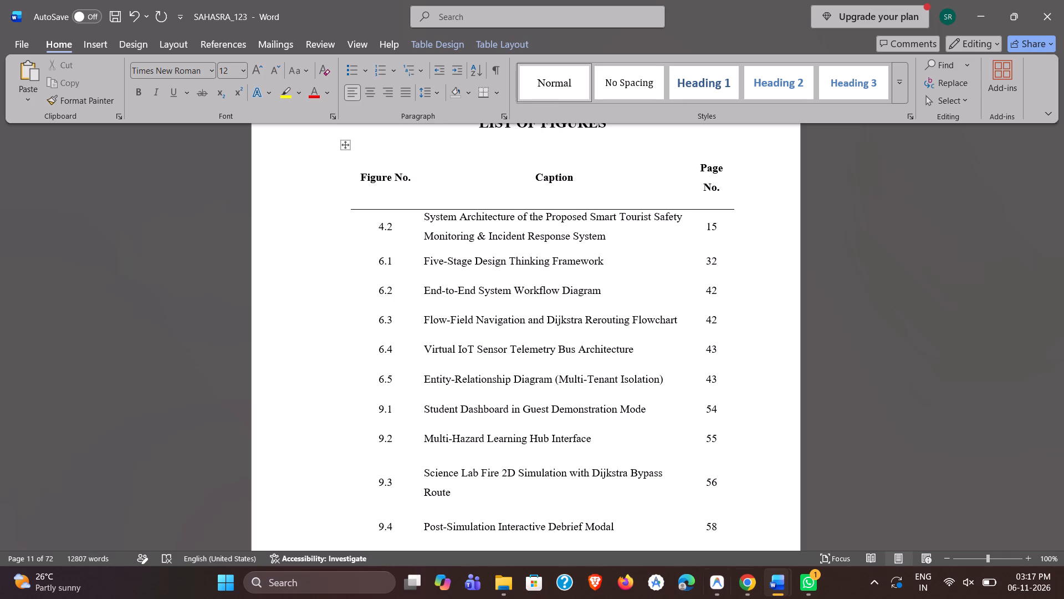
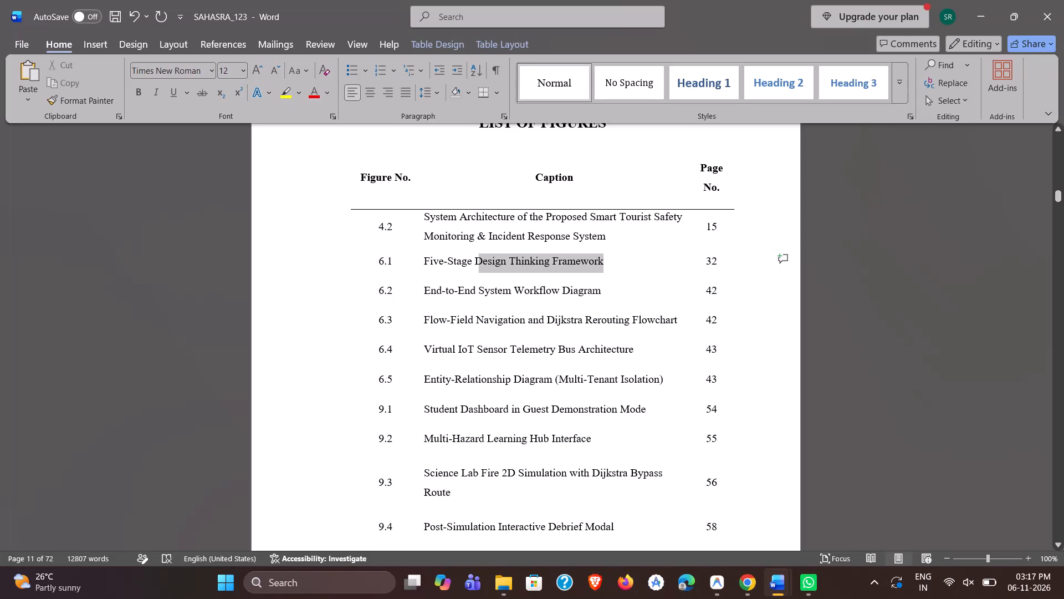
Replace the figure 6.1 entry's caption with "Identify Customer and User is needing Through Design Thinking Methods", without the leading figure number.
key("ctrl+v")
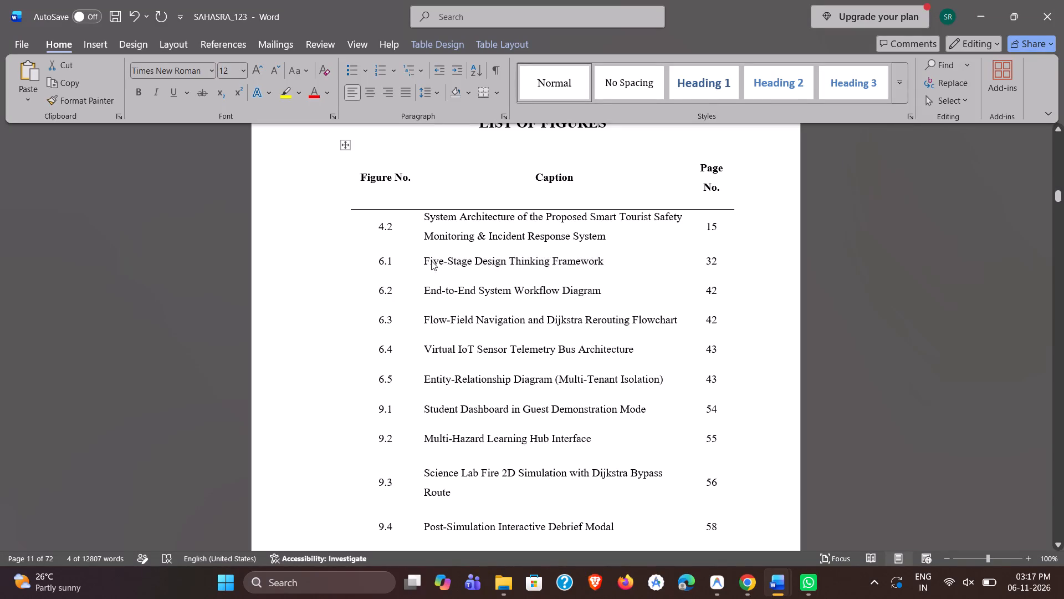
left_click(441, 253)
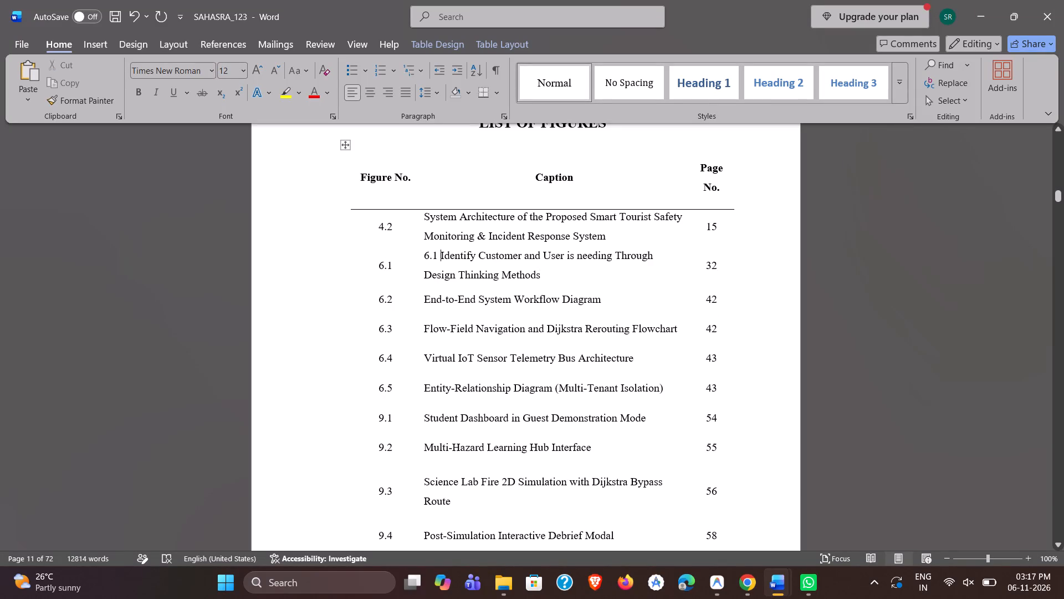
key("BackSpace")
key("BackSpace")
key("BackSpace")
key("BackSpace")
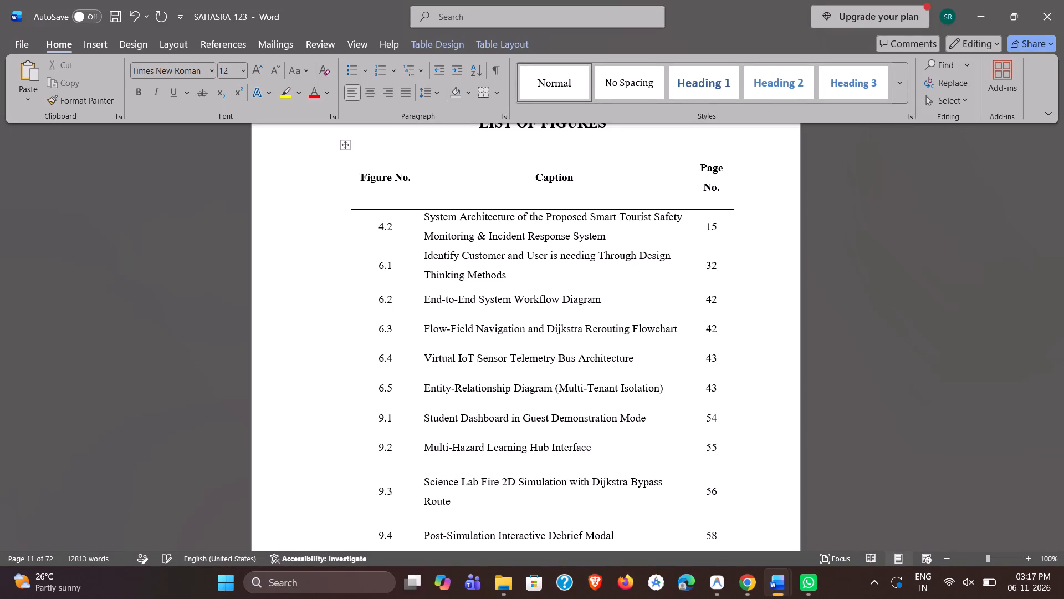
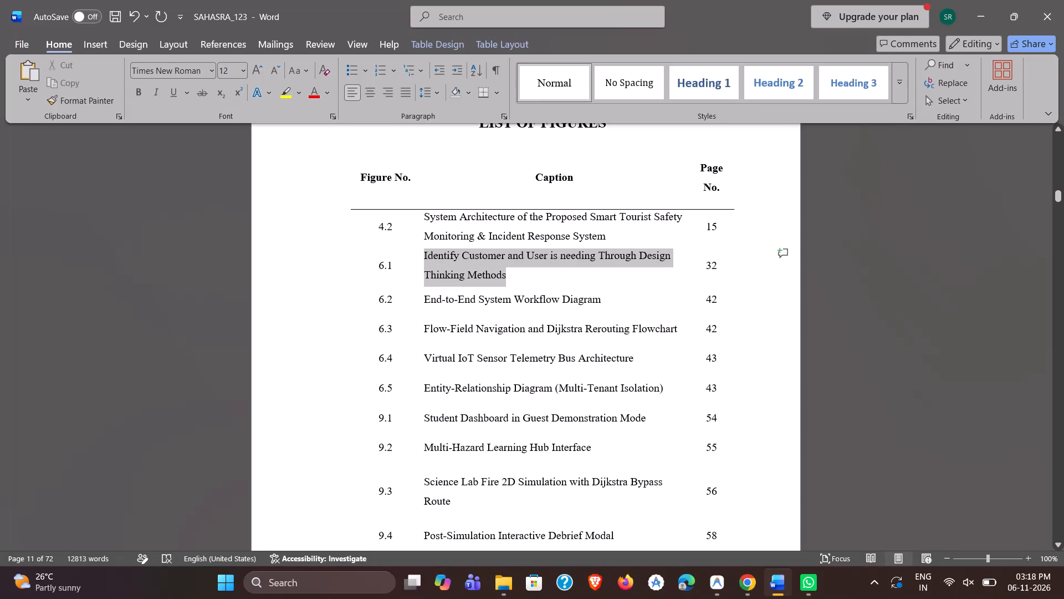
Replace the figure 6.1 entry's caption with "I Design Thinking Process for Smart Tourist Safety Monitoring & Incident Response System" and set its page number to 20.
key("ctrl+v")
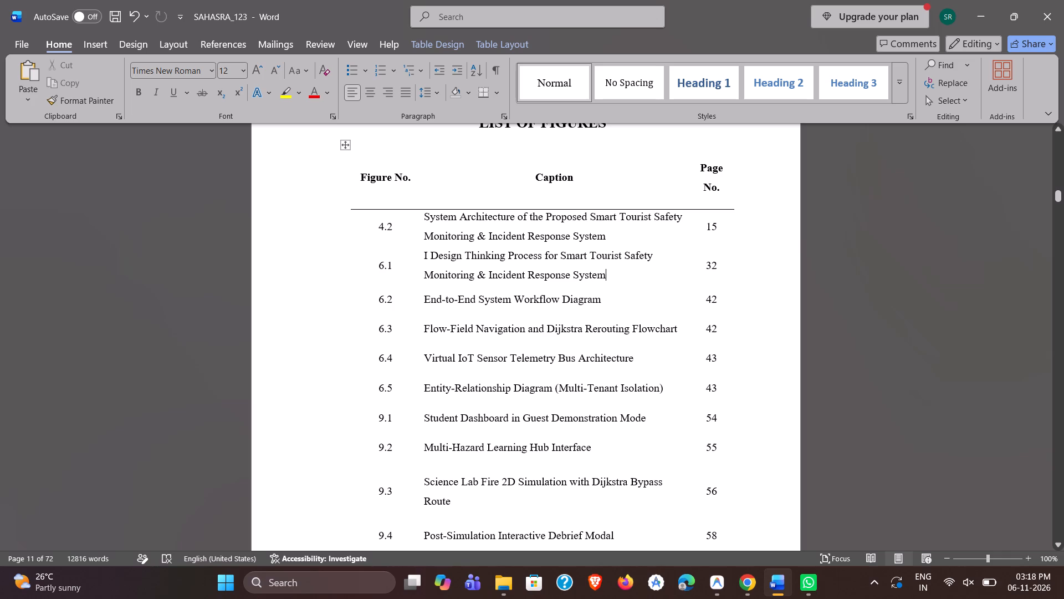
left_click(719, 265)
key("BackSpace")
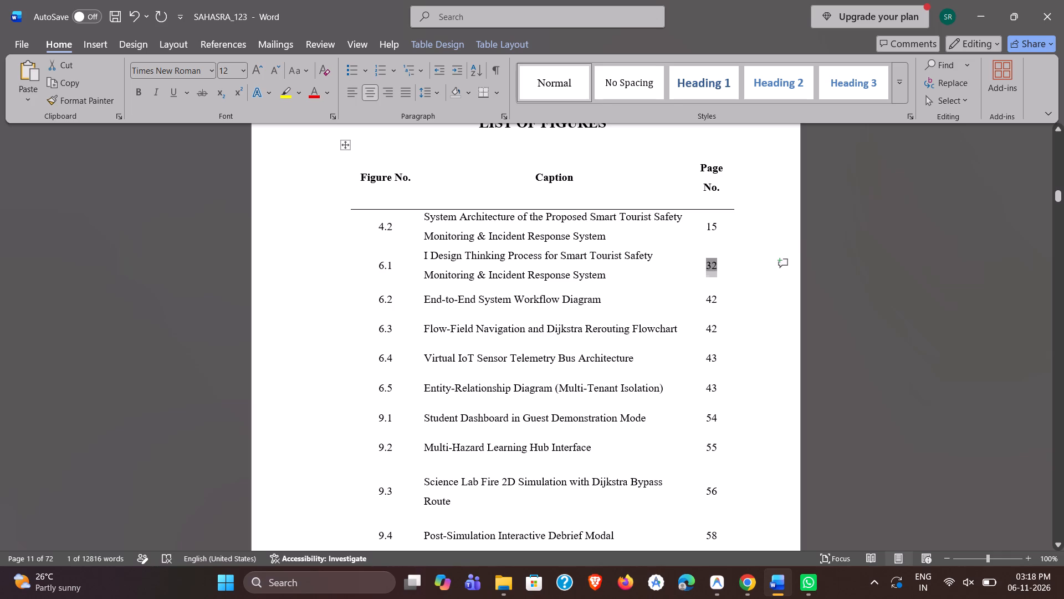
key("BackSpace")
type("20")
left_click(719, 265)
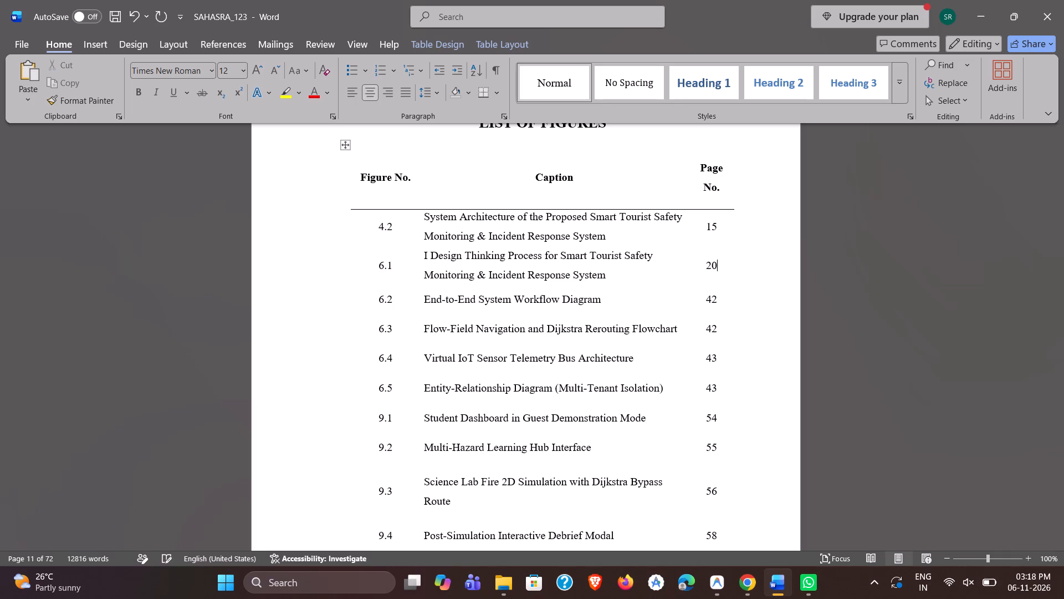
Place the text cursor before the stray "I" at the start of the figure 6.1 entry's caption.
left_click(623, 237)
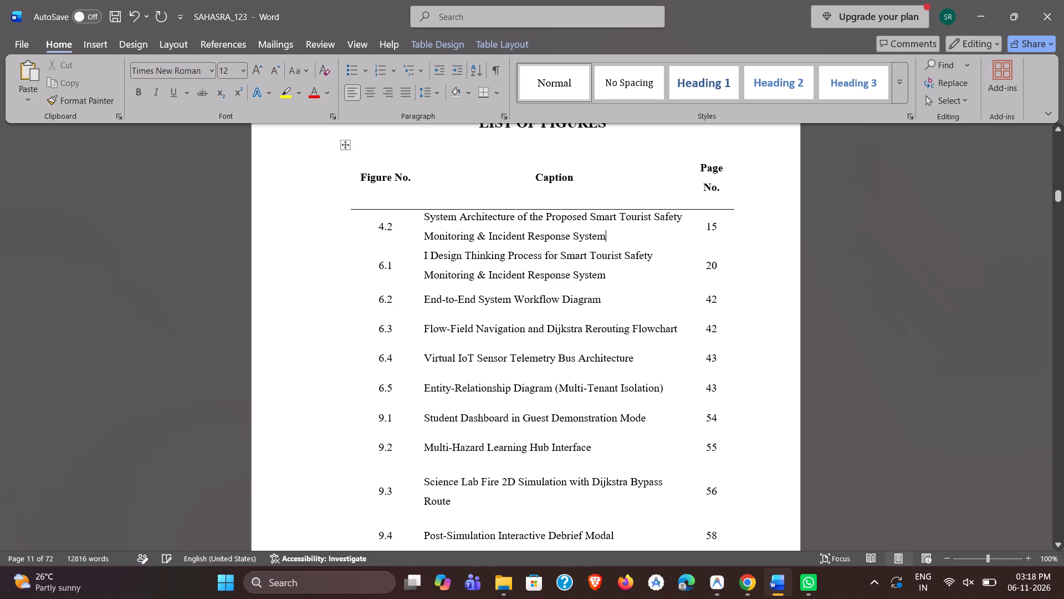
left_click(419, 255)
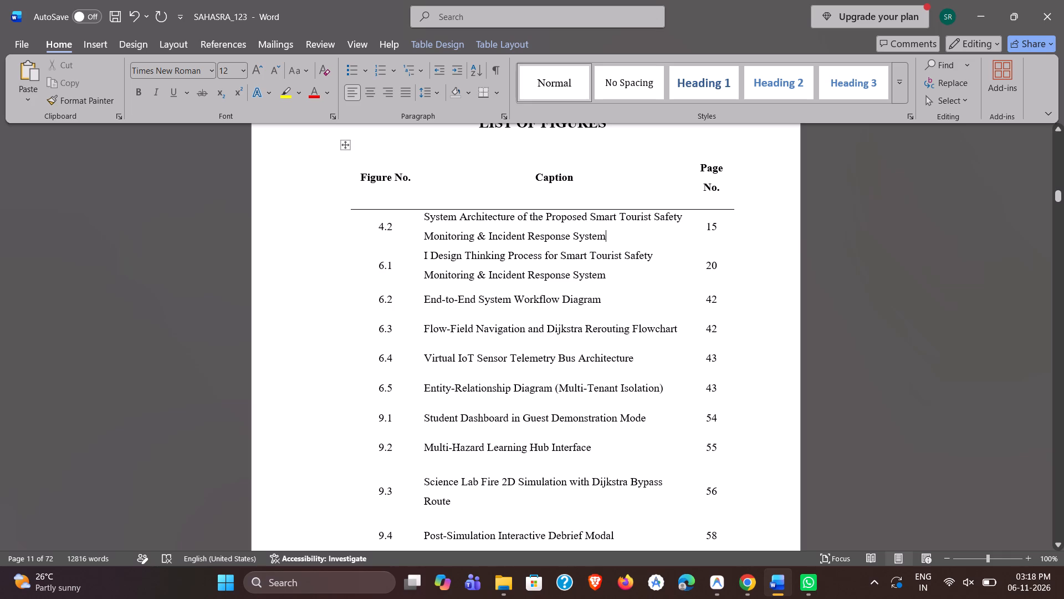
left_click(426, 255)
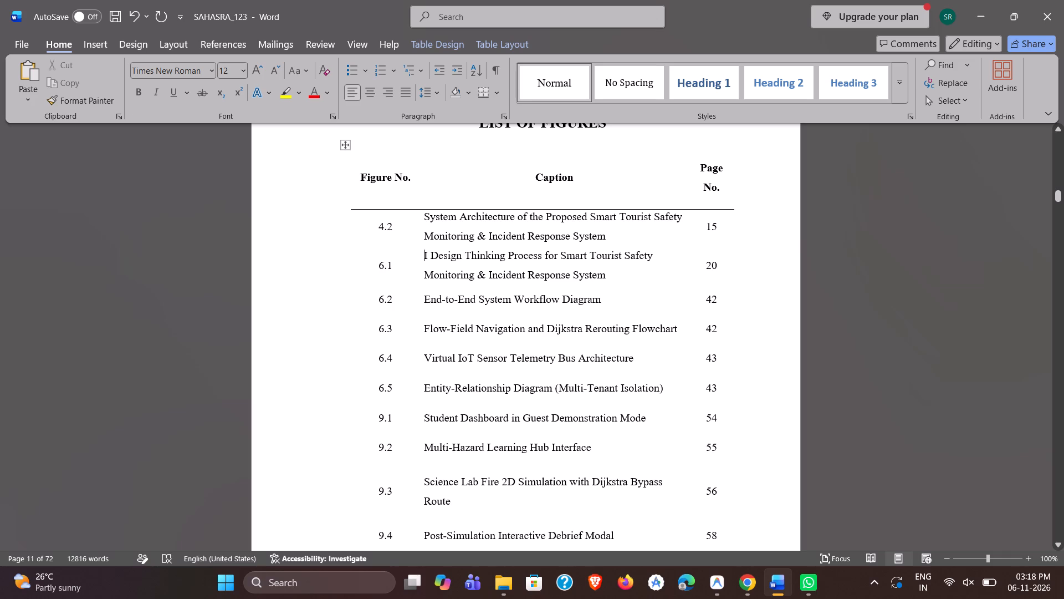
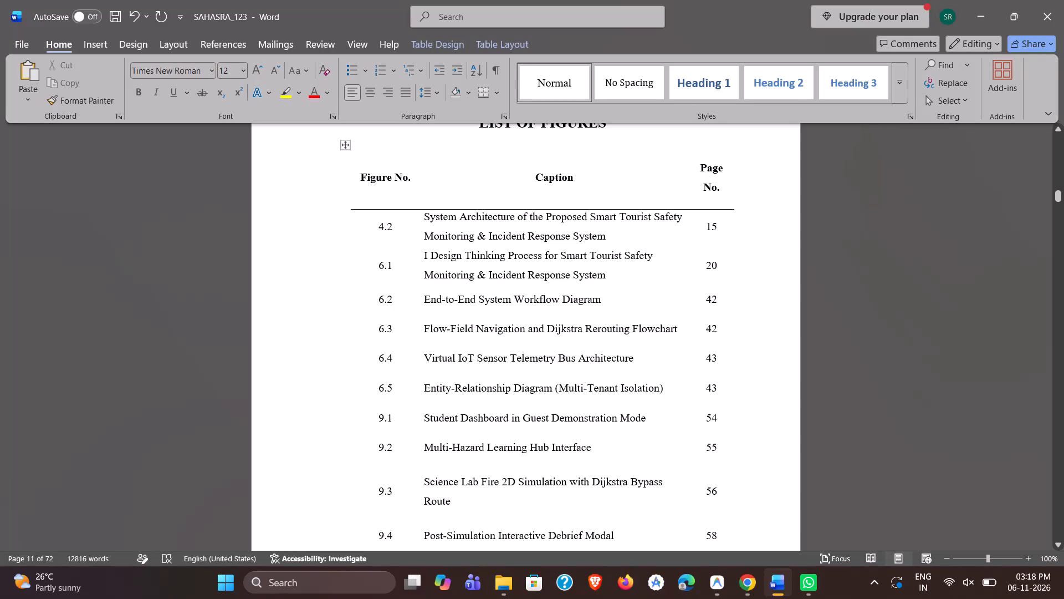
Replace the figure 6.2 entry's caption with "End-to-End System Operational Workflow from Entry to Debrief Completion" and set its page number to 24.
left_click_drag(604, 297, 428, 295)
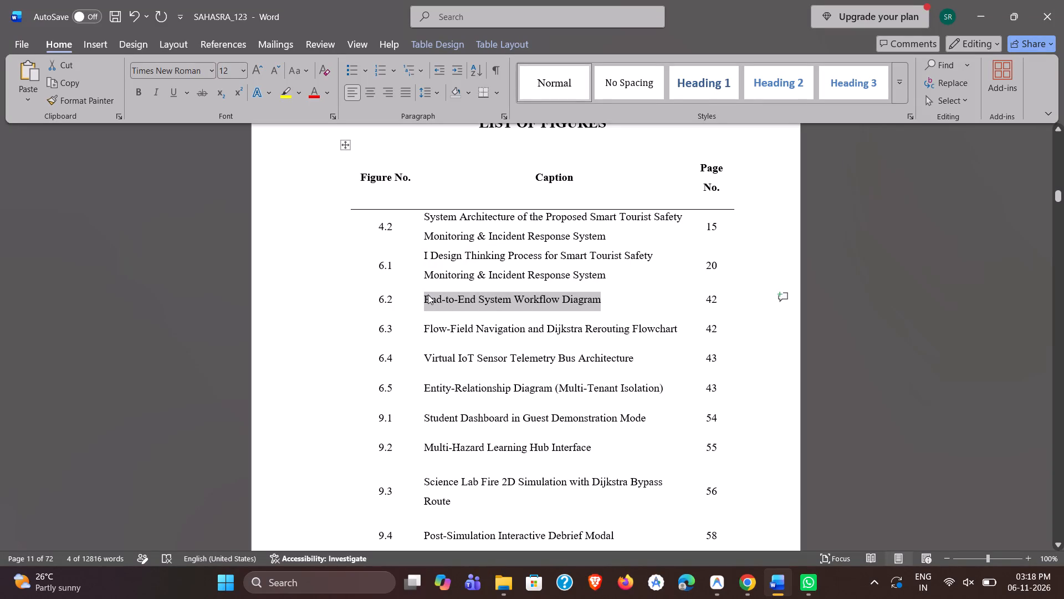
key("ctrl+v")
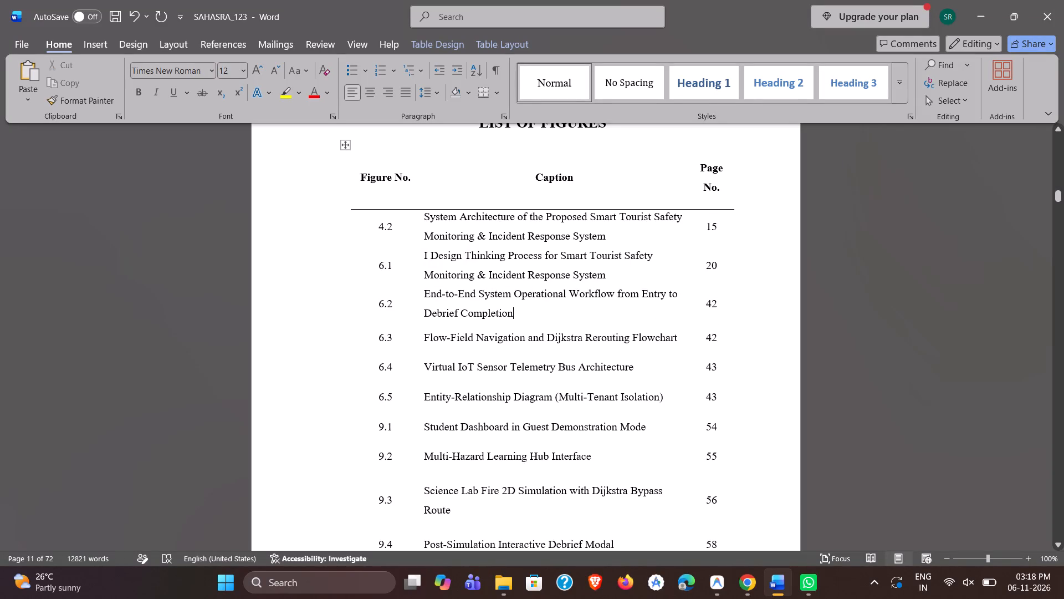
left_click(717, 305)
key("BackSpace")
key("BackSpace")
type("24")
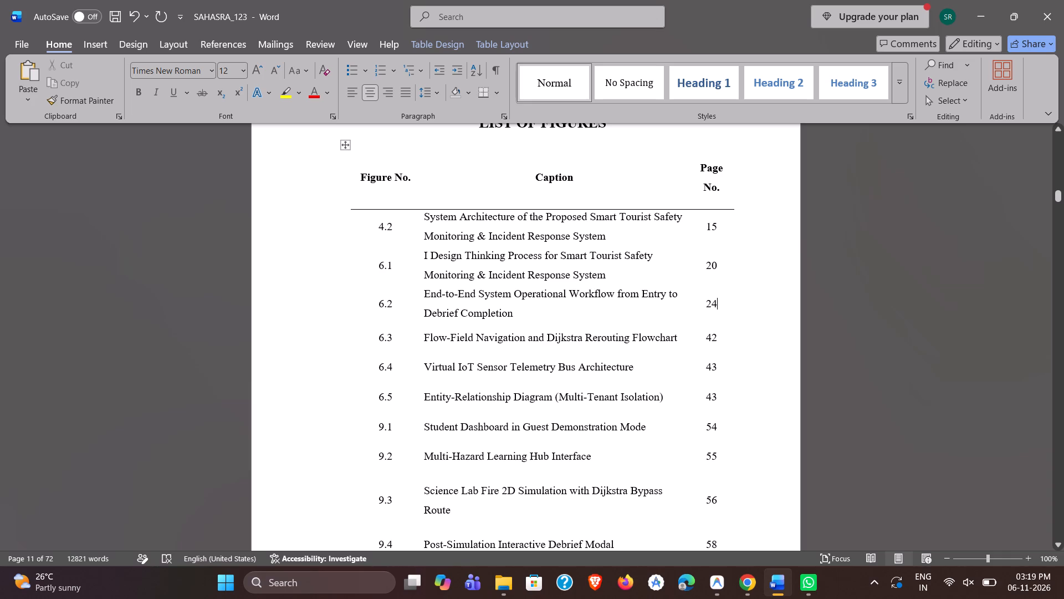
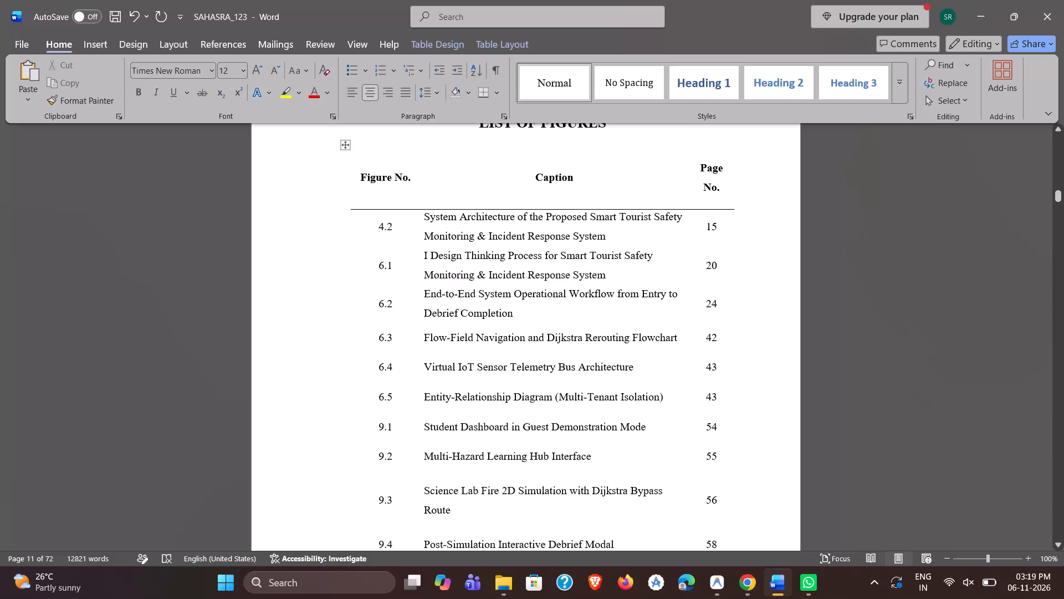
Replace the figure 6.3 entry's caption with "GPS-Based Geofencing and AI Anomaly Detection Process" and set its page number to 25.
left_click_drag(678, 338, 567, 336)
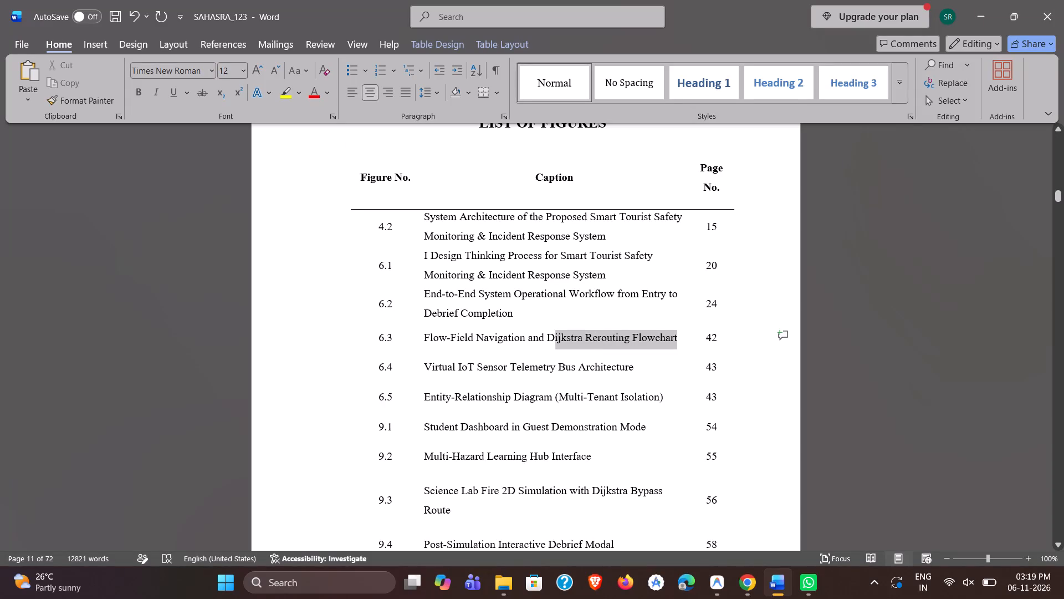
left_click_drag(567, 336, 434, 328)
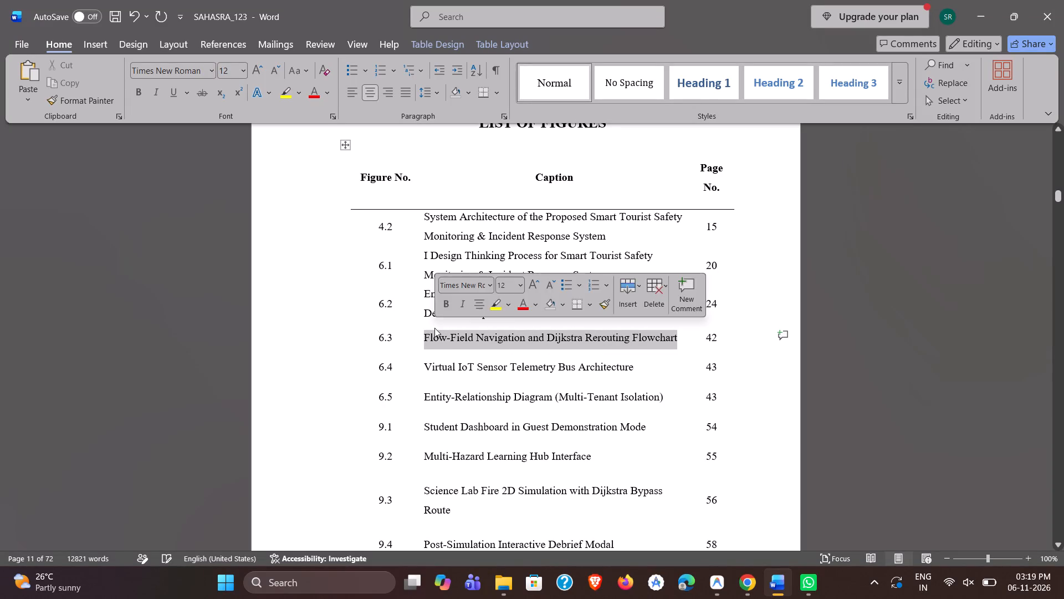
key("ctrl+v")
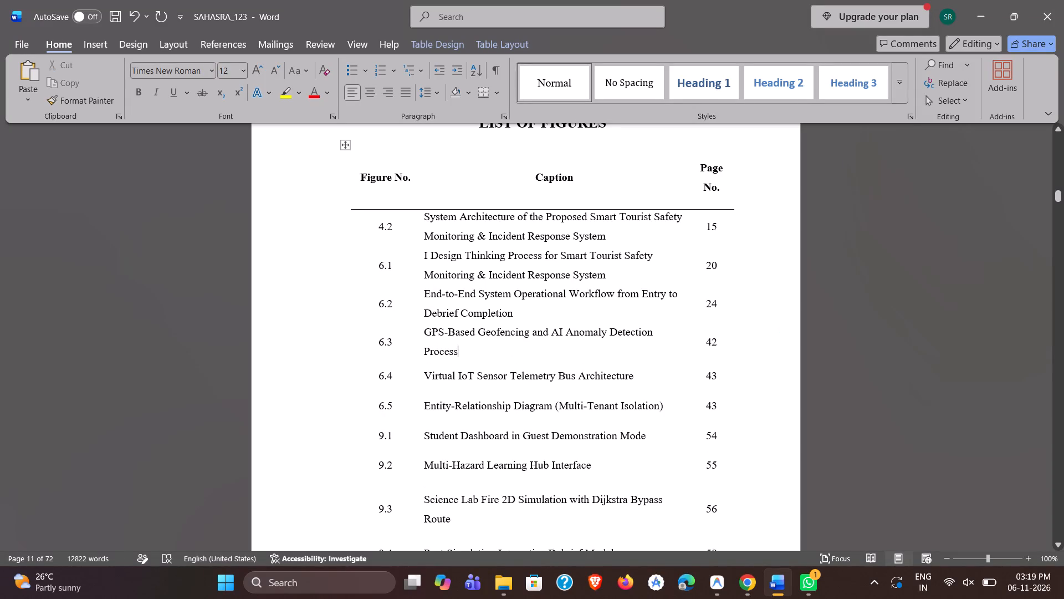
left_click(717, 338)
key("BackSpace")
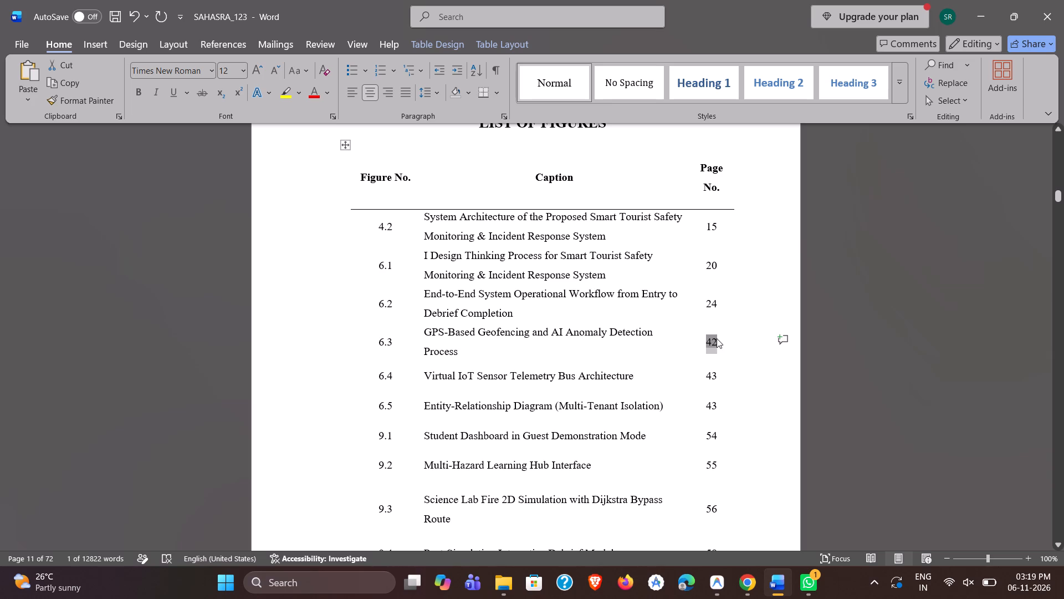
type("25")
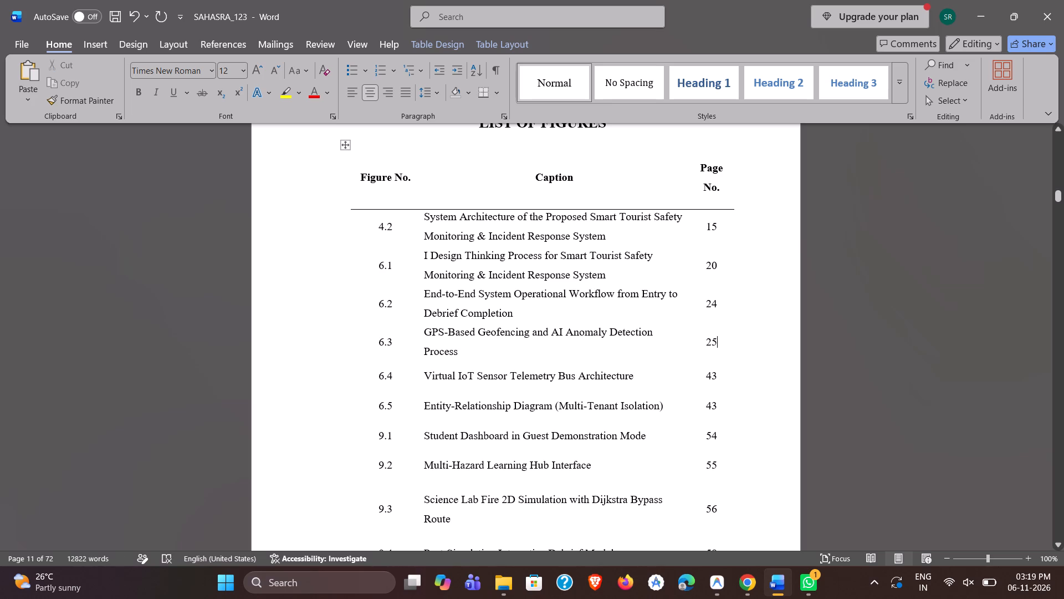
Set the page number of the figure 6.4 entry in the list of figures to 25.
left_click(717, 373)
key("2")
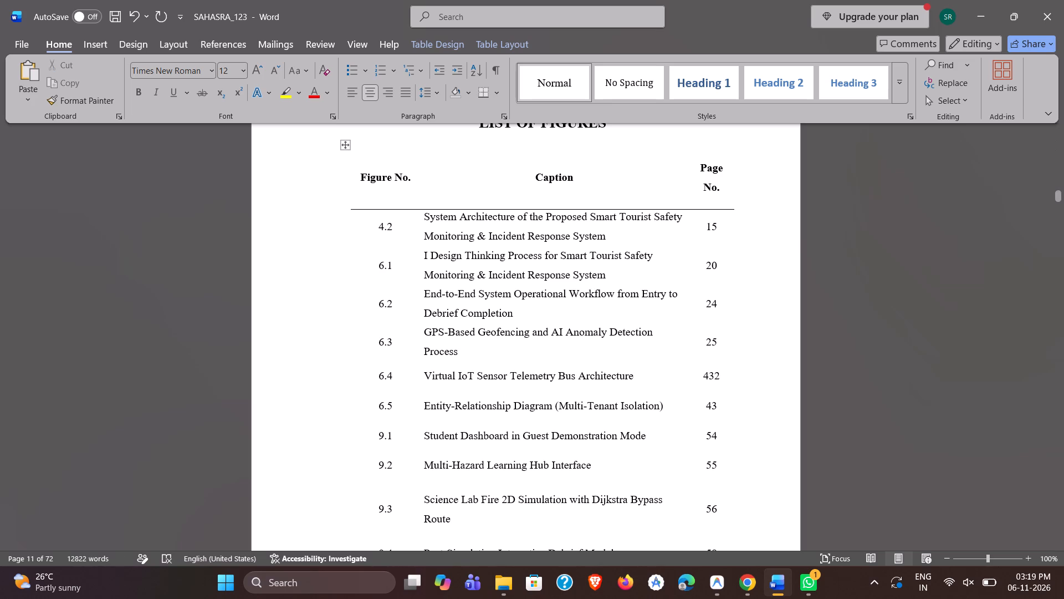
key("BackSpace")
key("BackSpace")
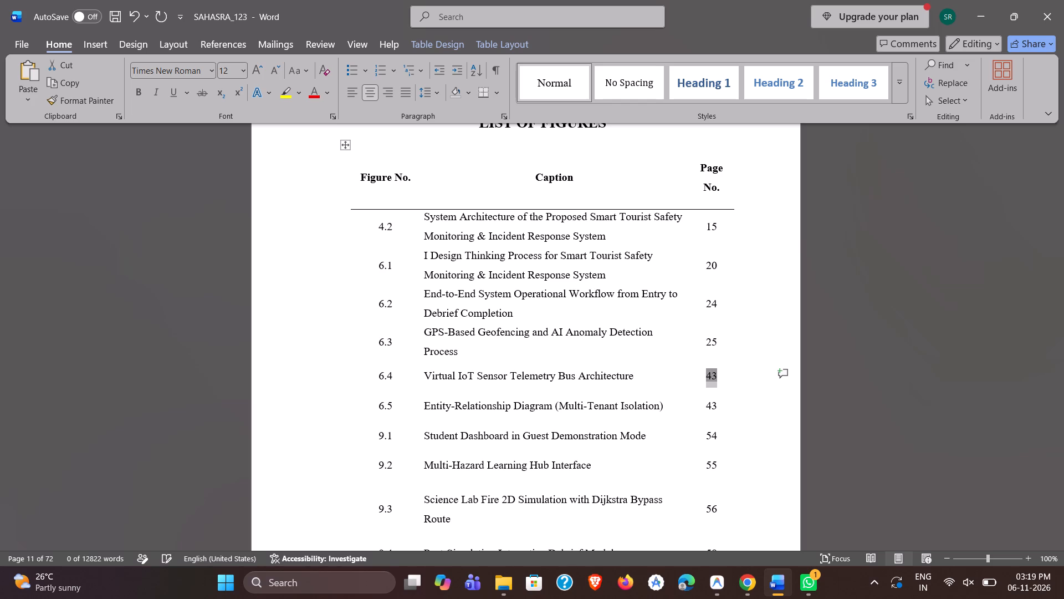
type("25")
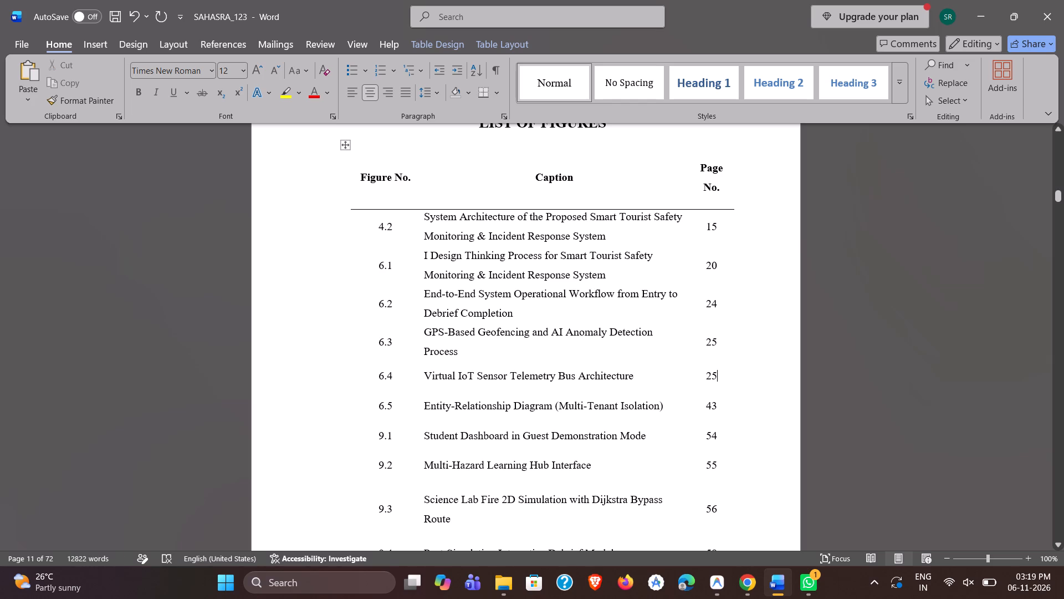
left_click(634, 373)
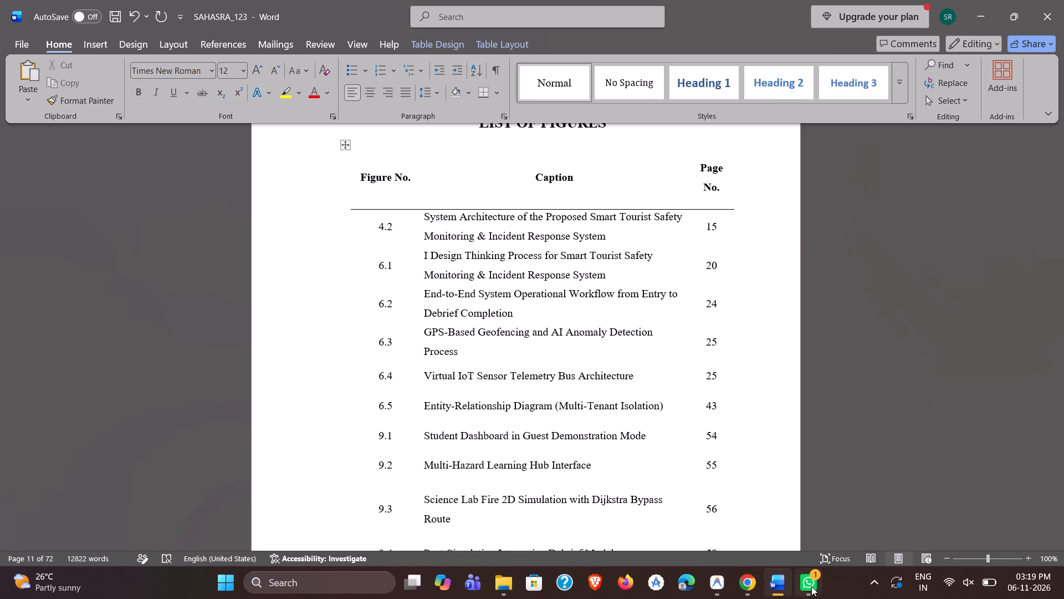
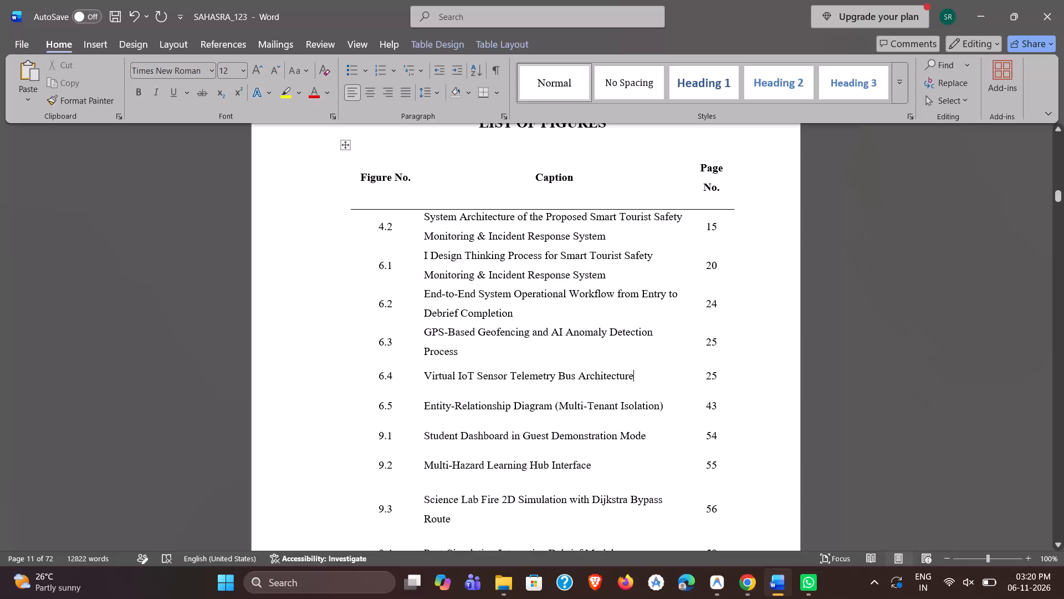
Replace the figure 6.4 caption in the list of figures with the copied "System Architecture of the Smart Tourist Safety Monitoring & Incident Response System".
left_click_drag(426, 373, 550, 366)
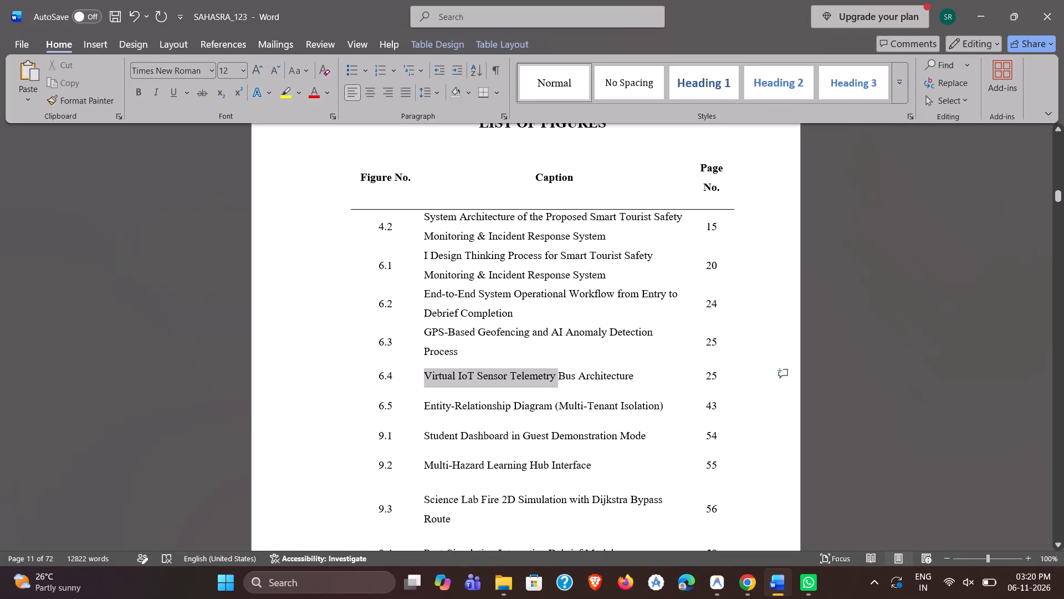
left_click_drag(550, 366, 618, 367)
key("ctrl+v")
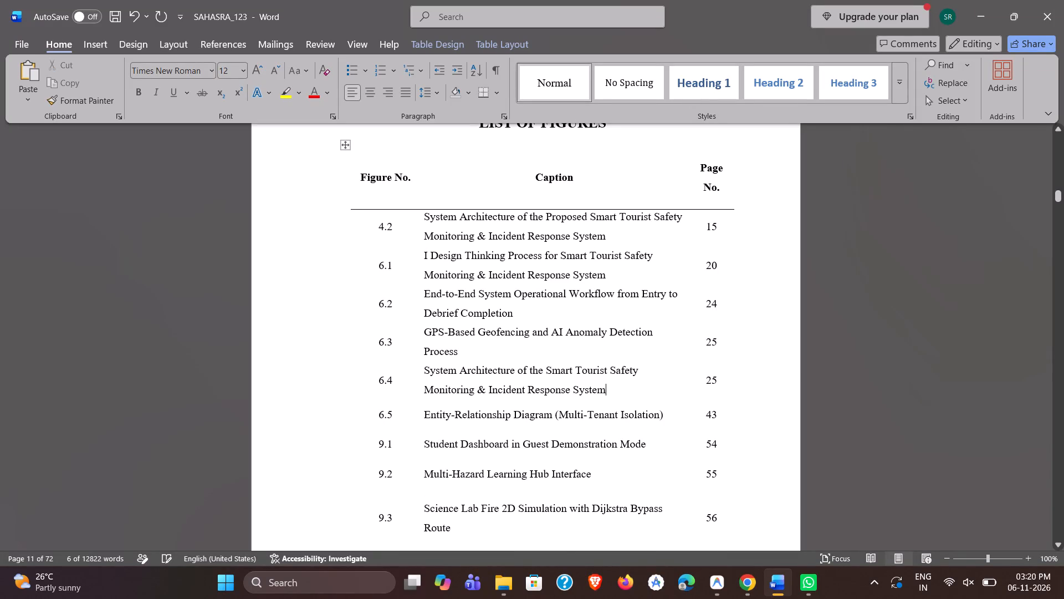
Place the text cursor at the end of the figure 6.5 caption in the list of figures.
left_click(661, 414)
left_click(667, 414)
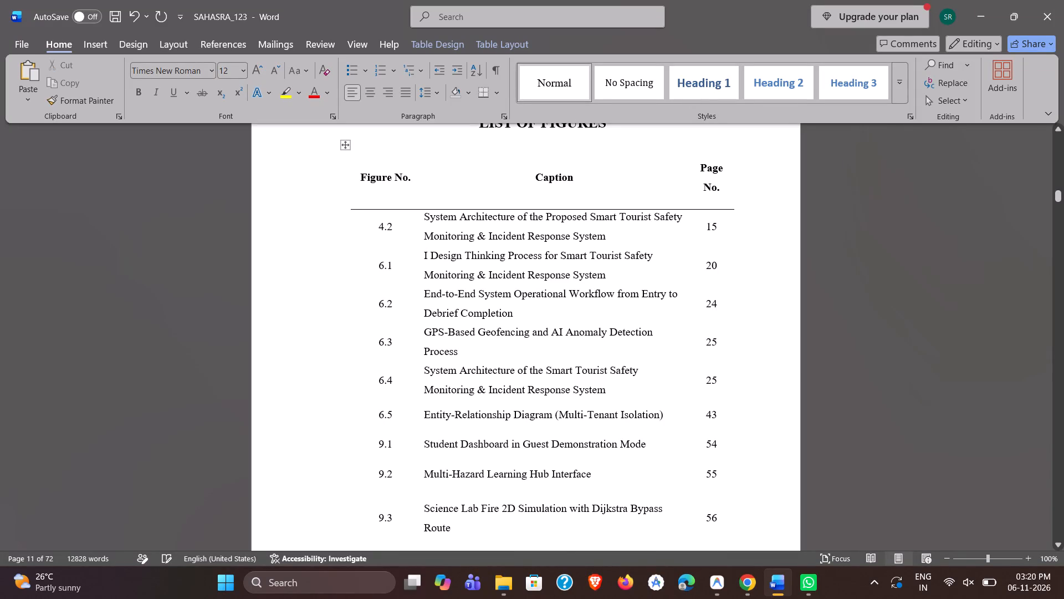
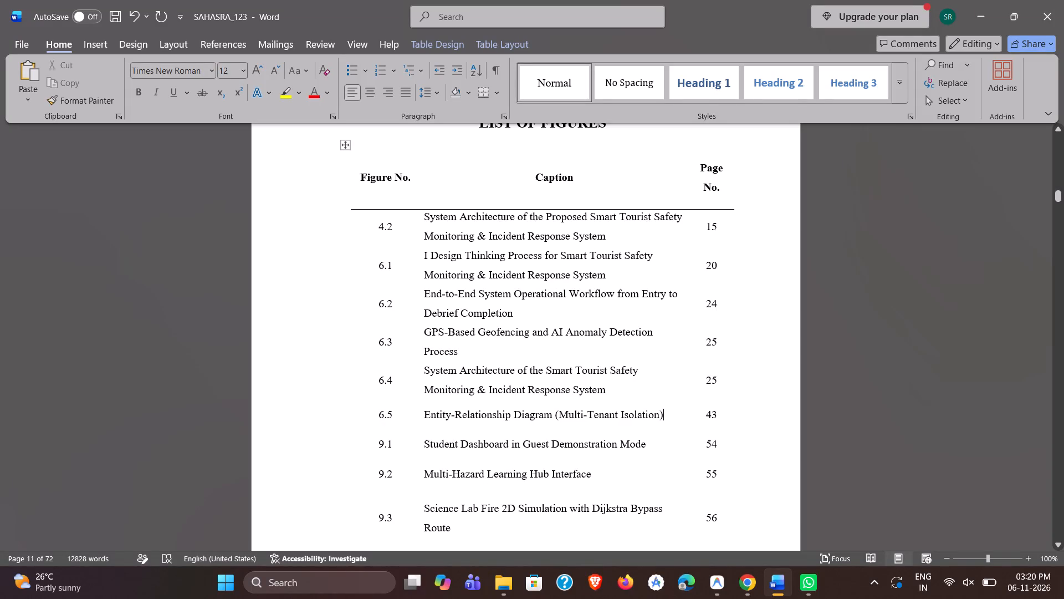
Replace the whole figure 6.5 caption, "Entity-Relationship Diagram (Multi-Tenant Isolation)", in the list of figures with the copied text.
left_click_drag(666, 412, 510, 417)
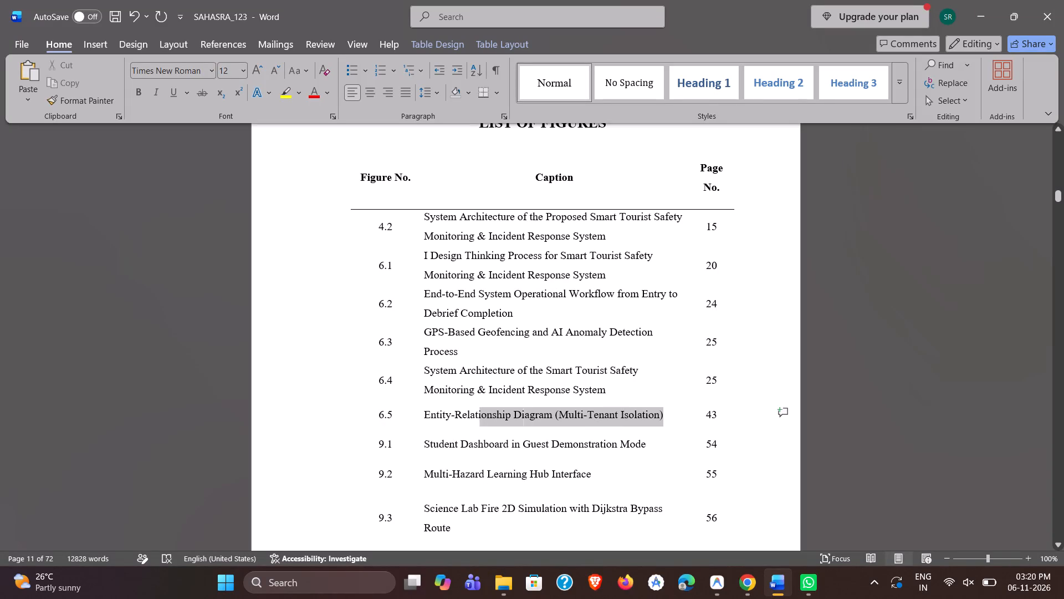
left_click_drag(510, 417, 437, 407)
key("ctrl+v")
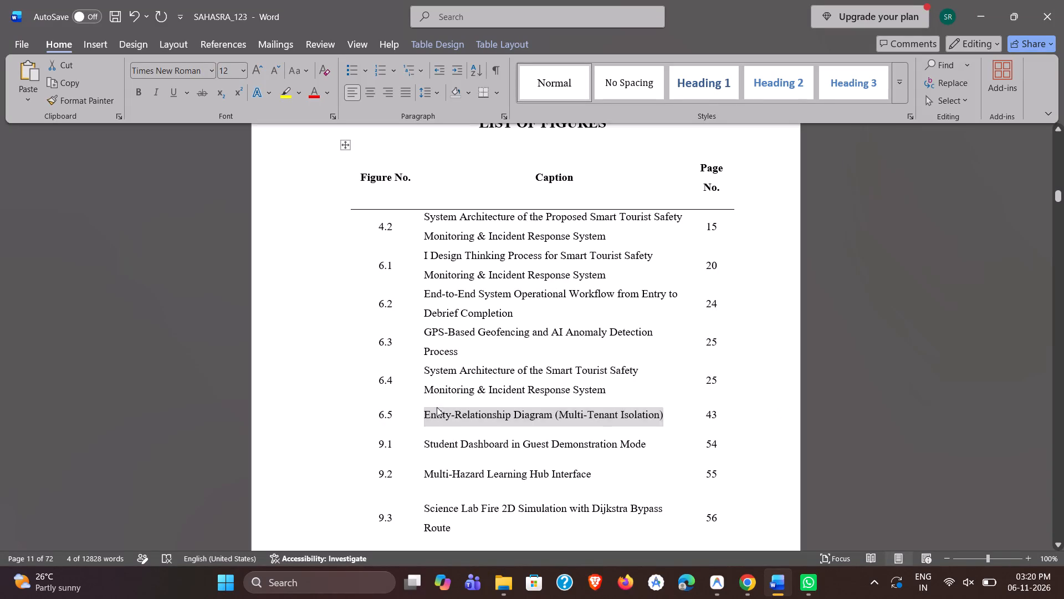
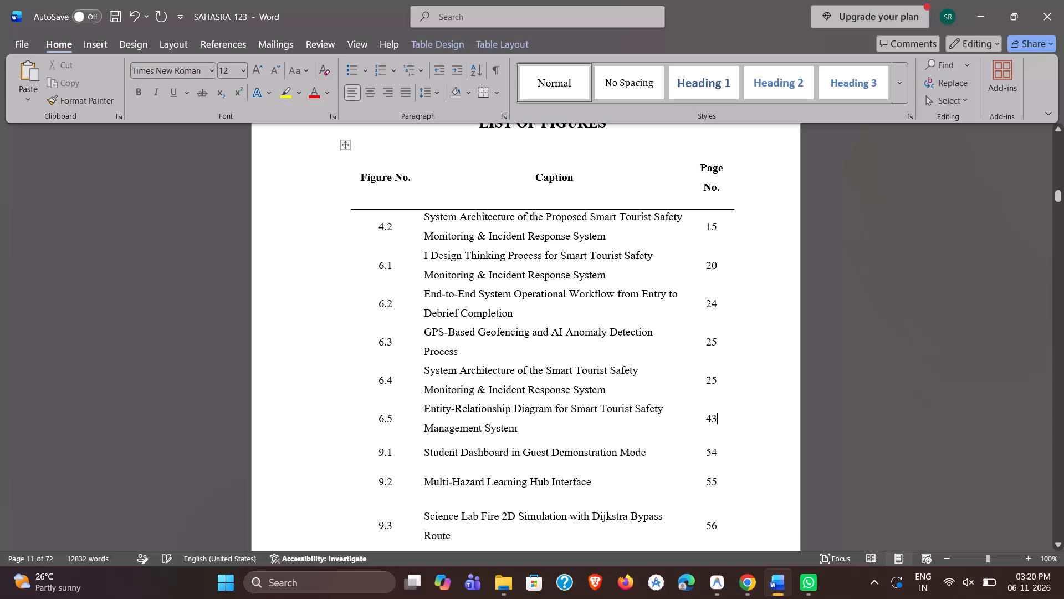
Set the page number of figure 6.5 in the list of figures to 26.
key("BackSpace")
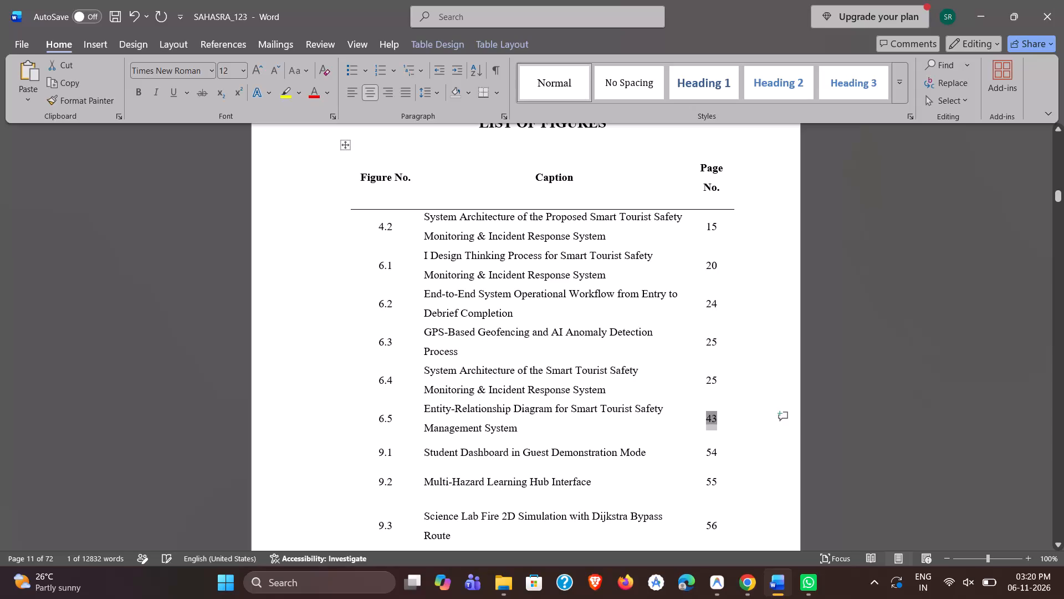
type("26")
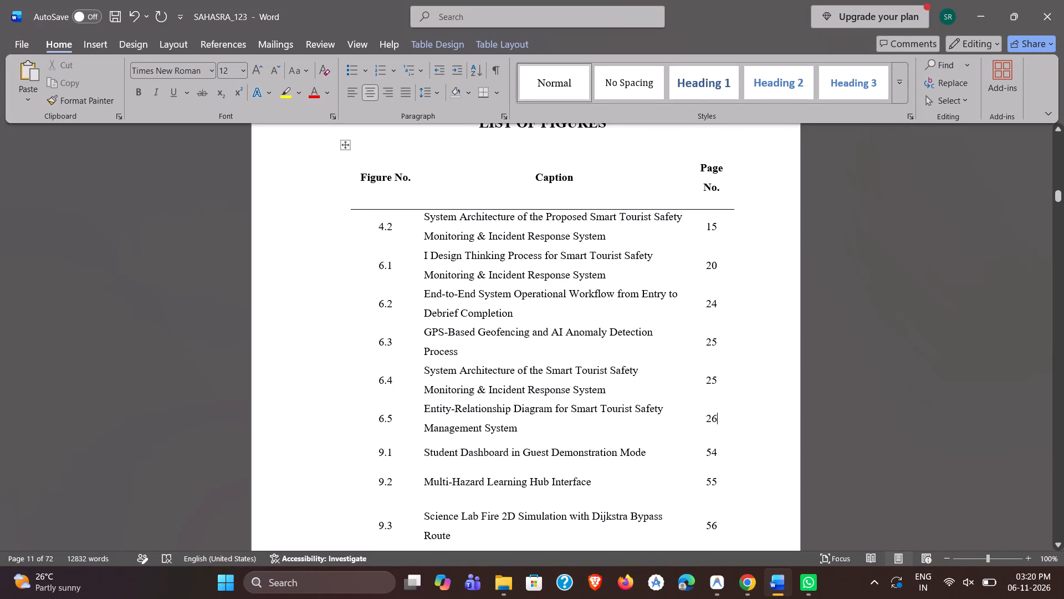
Set the page number of figure 9.1, "Student Dashboard in Guest Demonstration Mode", in the list of figures to 33.
left_click(789, 593)
left_click(768, 591)
scroll(739, 404, "right", 1)
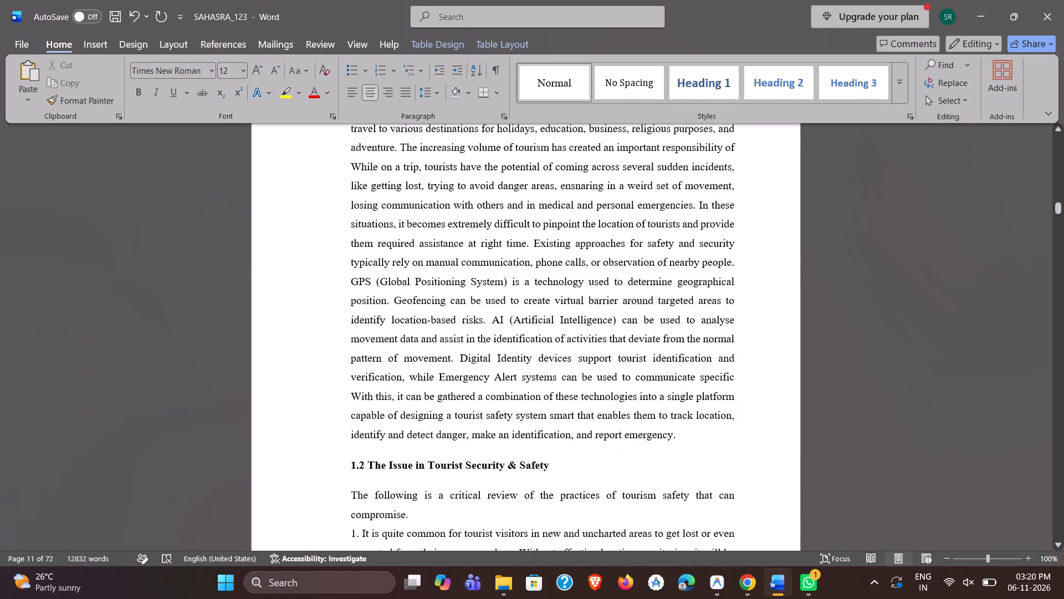
scroll(739, 404, "right", 1)
scroll(742, 471, "up", 5)
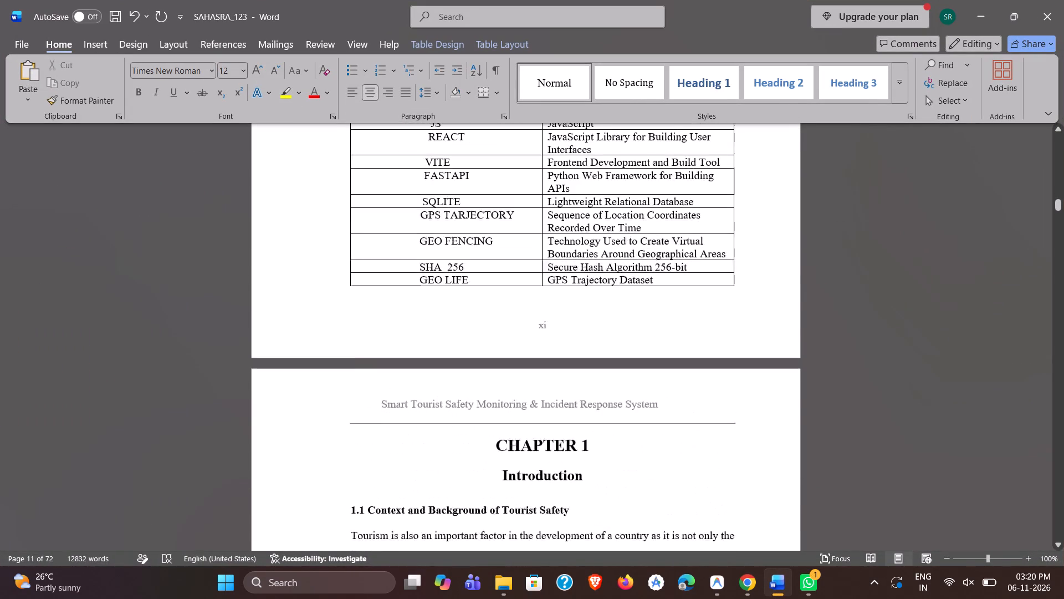
scroll(742, 471, "up", 7)
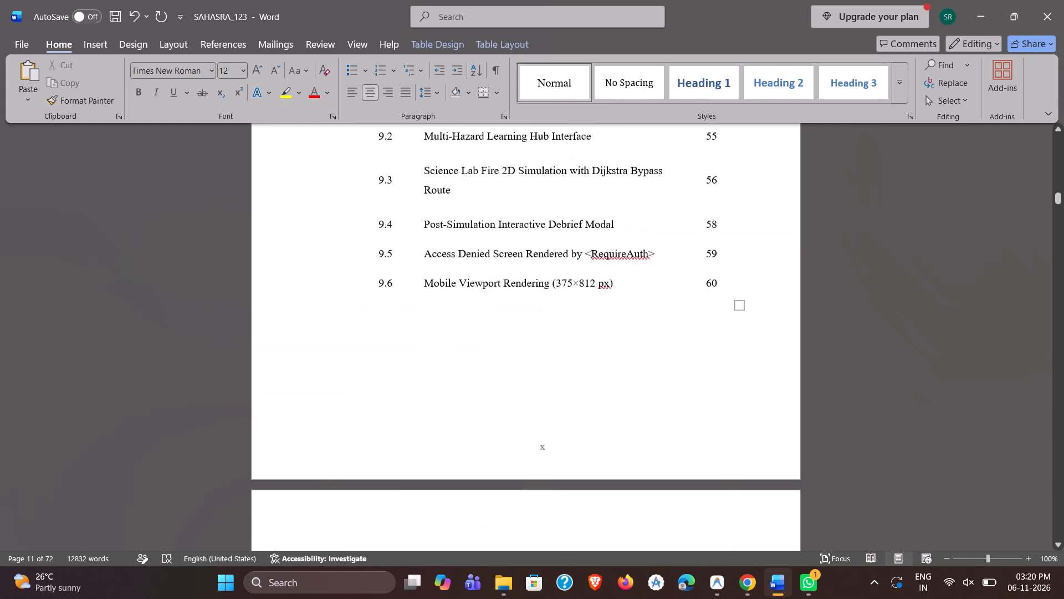
scroll(742, 471, "up", 4)
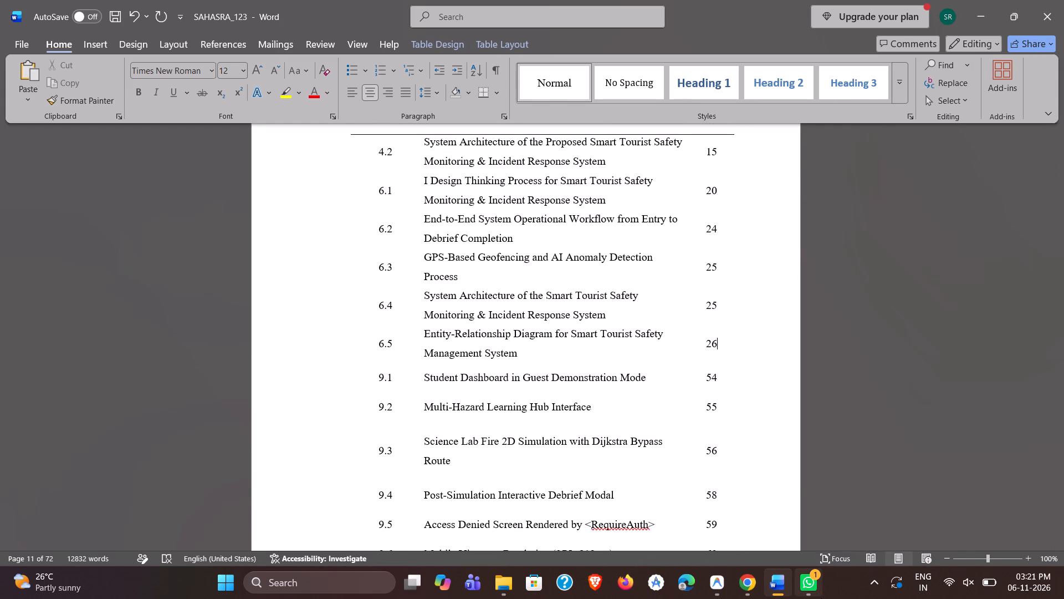
left_click(722, 378)
key("BackSpace")
key("BackSpace")
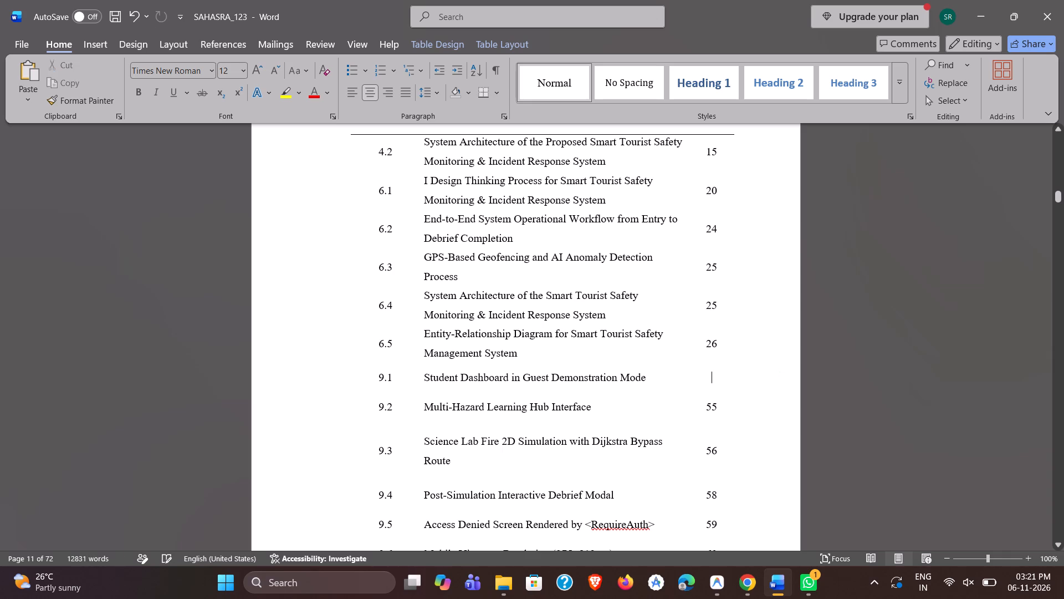
type("33")
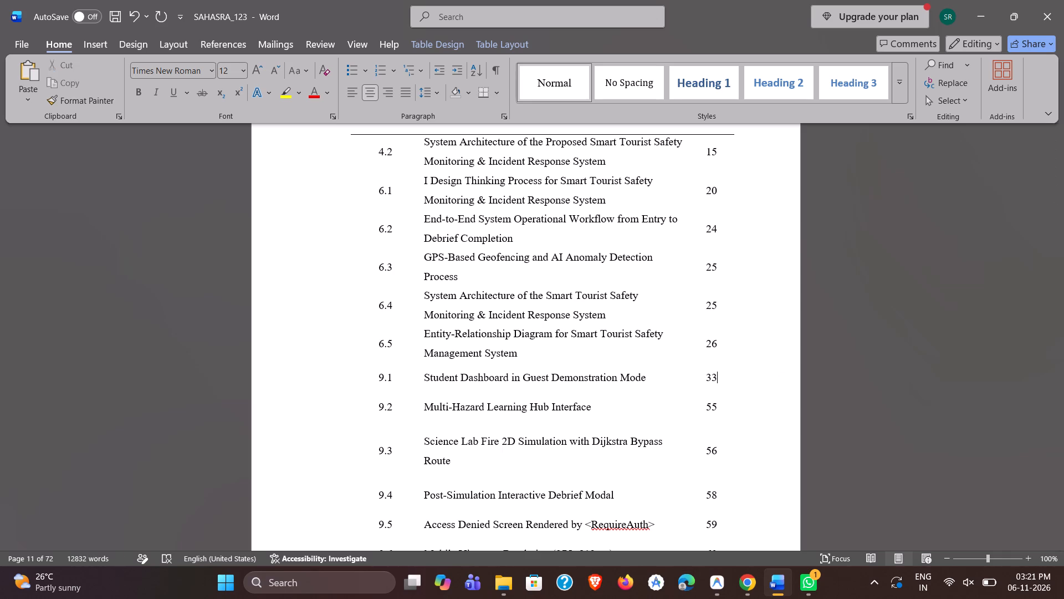
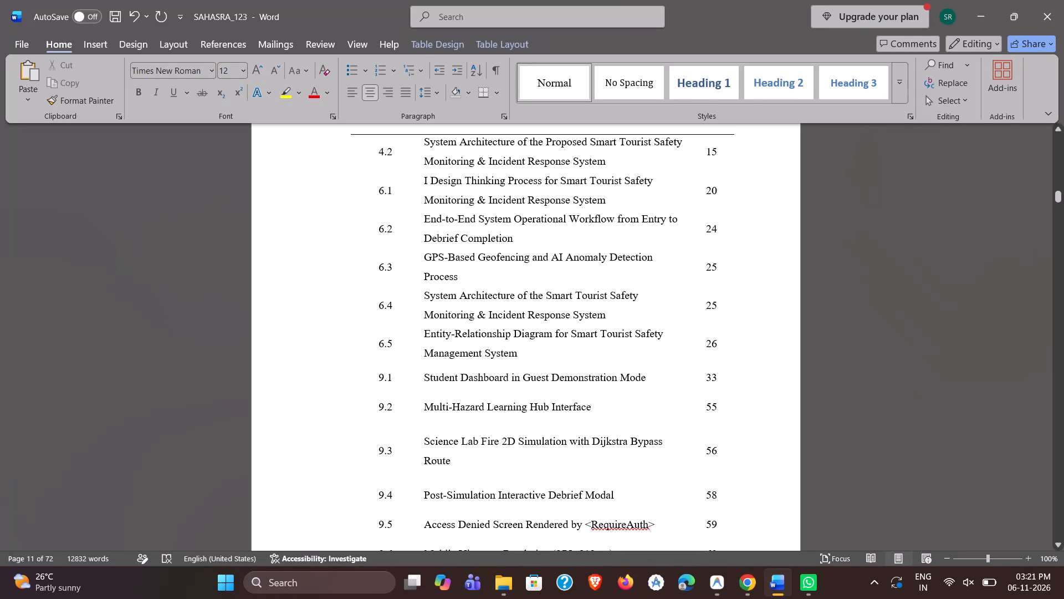
Replace the title of figure 9.1 in the list of figures with the copied caption "Authority Dashboard and Incident Monitoring".
left_click_drag(646, 379, 427, 389)
key("ctrl+v")
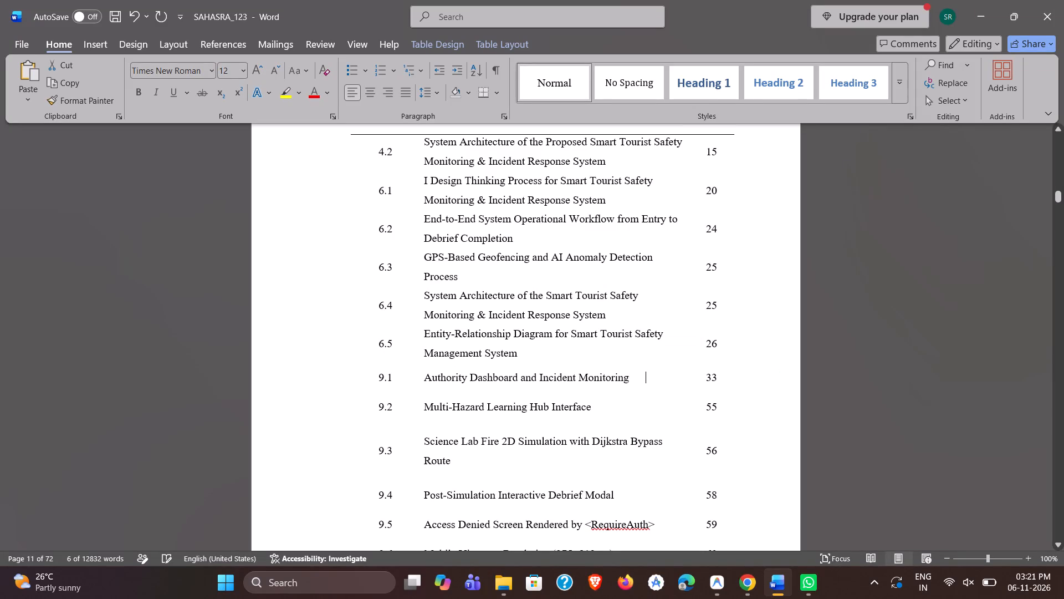
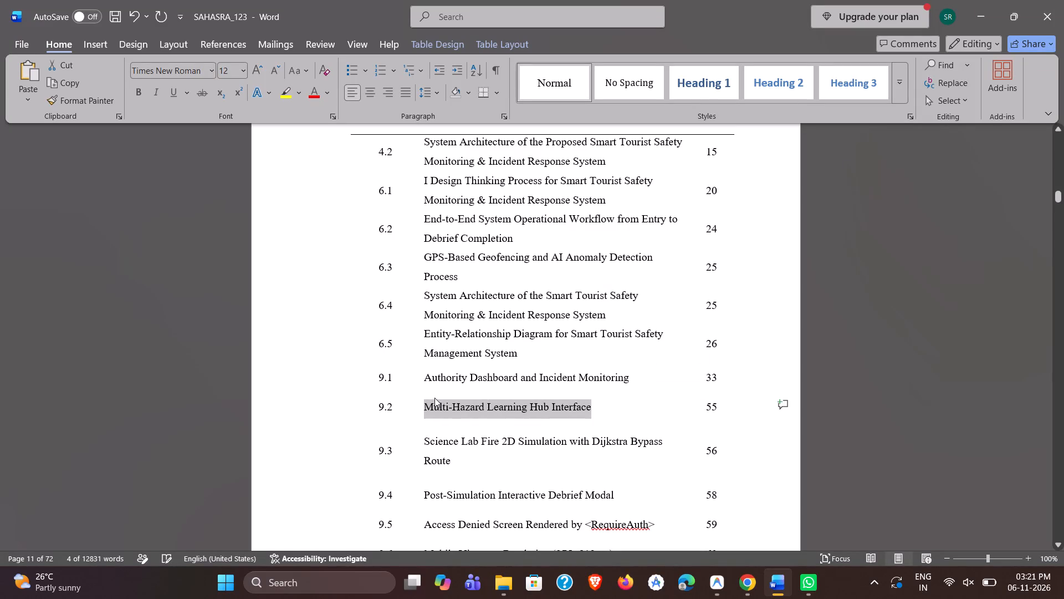
Update the figure 9.2 entry in the list of figures with the copied caption "Incident Management and Monitoring Interface" and page number 34.
key("ctrl+v")
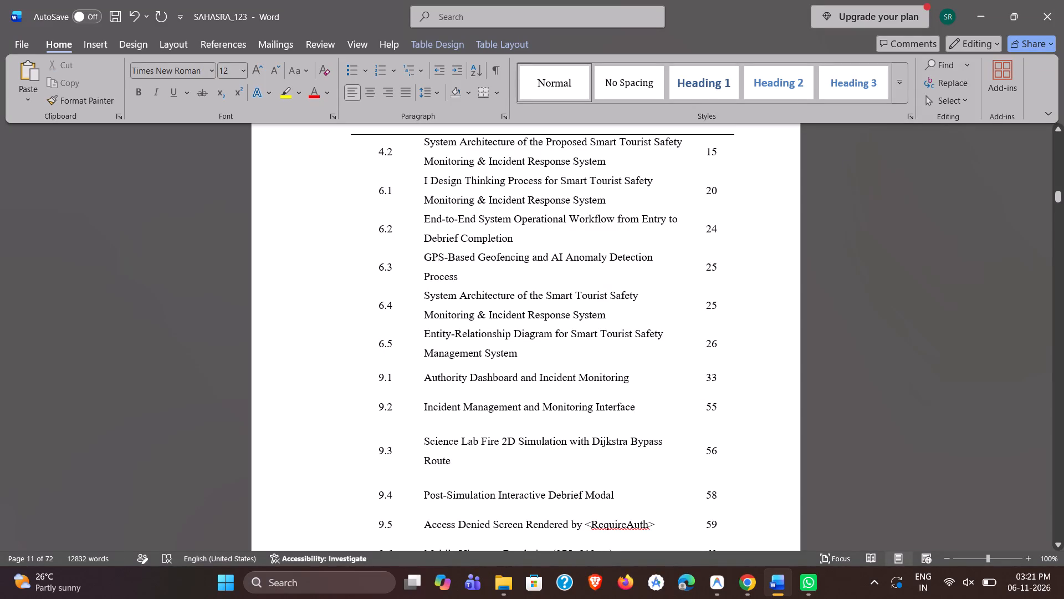
left_click(718, 407)
key("BackSpace")
type("34")
Place the text cursor in the title of figure 9.3 in the list of figures.
left_click(481, 460)
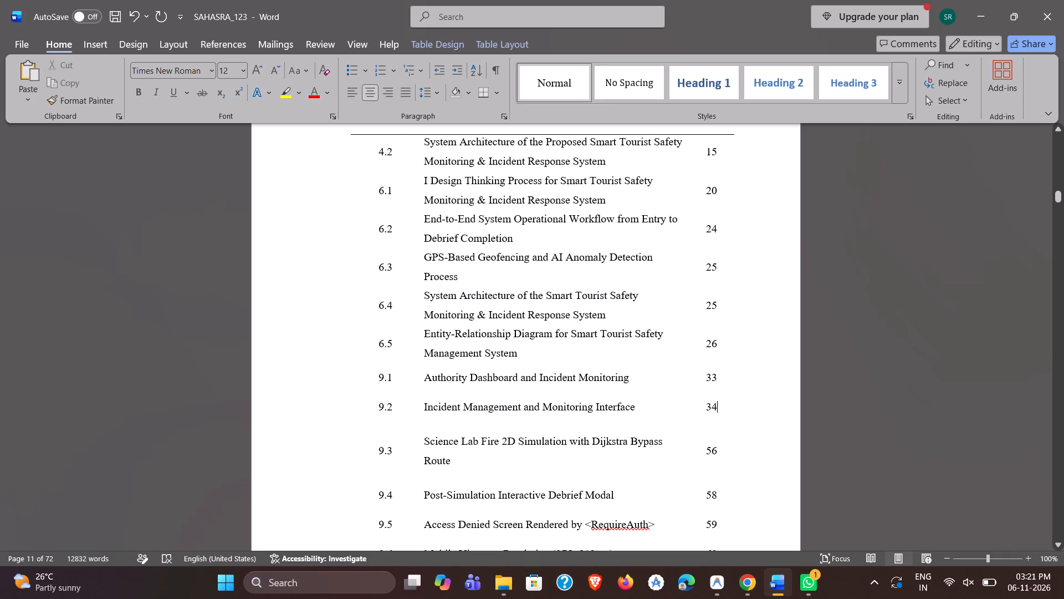
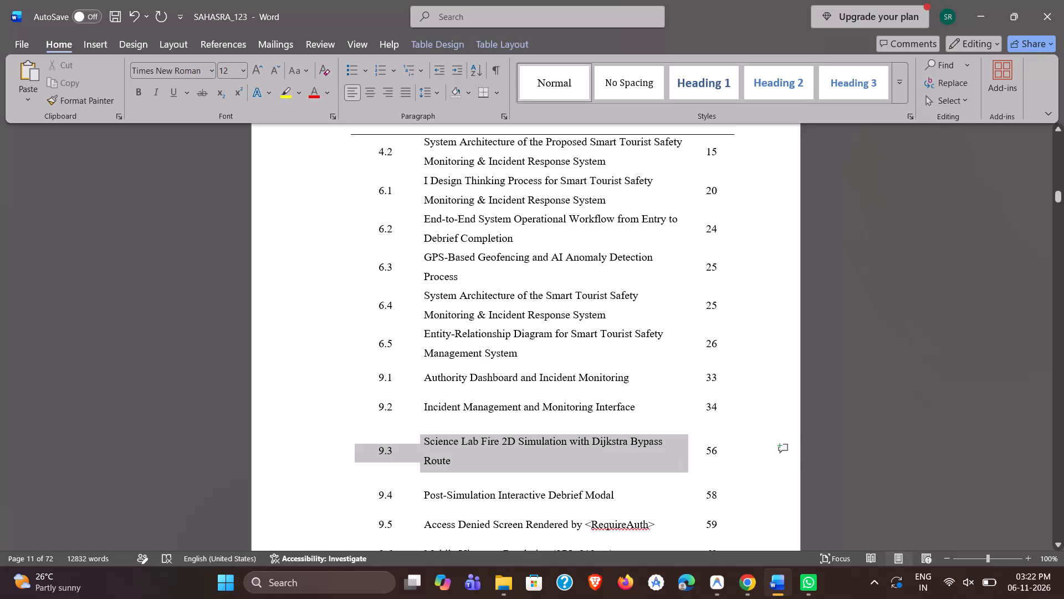
Replace the figure 9.3 title in the list of figures with the copied caption "Real-Time Tourist Location Tracking Map" and set its page number to 35.
left_click(472, 467)
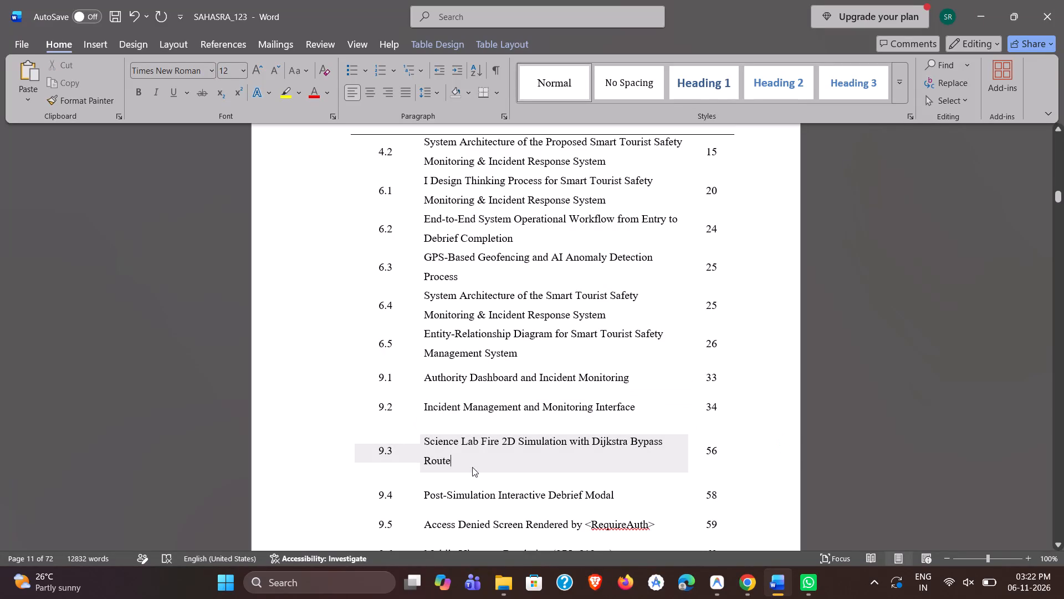
left_click_drag(450, 460, 430, 447)
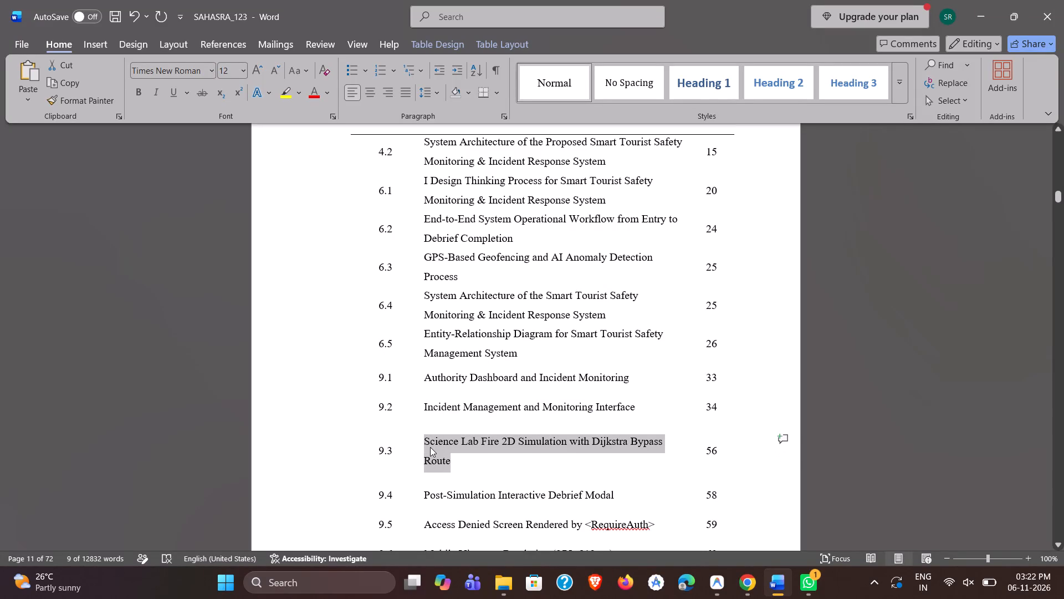
key("ctrl+v")
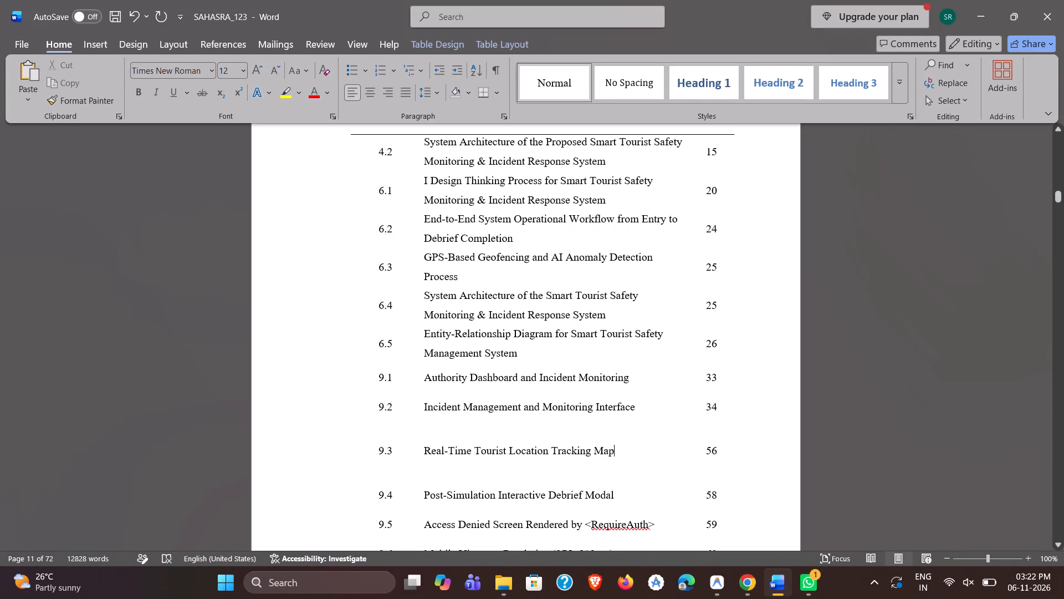
left_click(724, 449)
key("BackSpace")
type("35")
Set the page number of the figure 9.4 entry in the list of figures to 36.
scroll(604, 474, "down", 1)
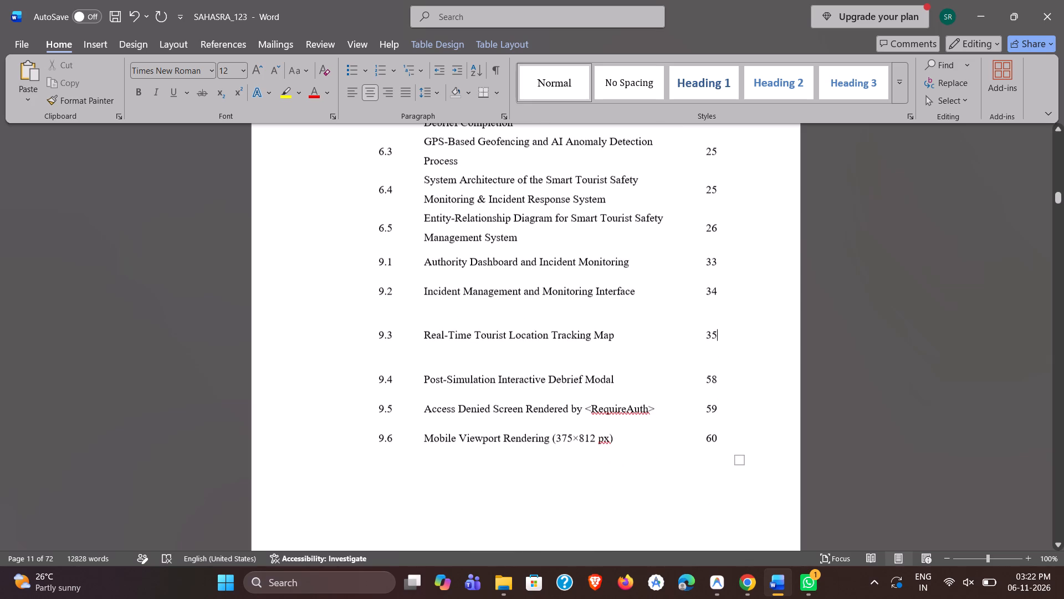
left_click(722, 377)
key("BackSpace")
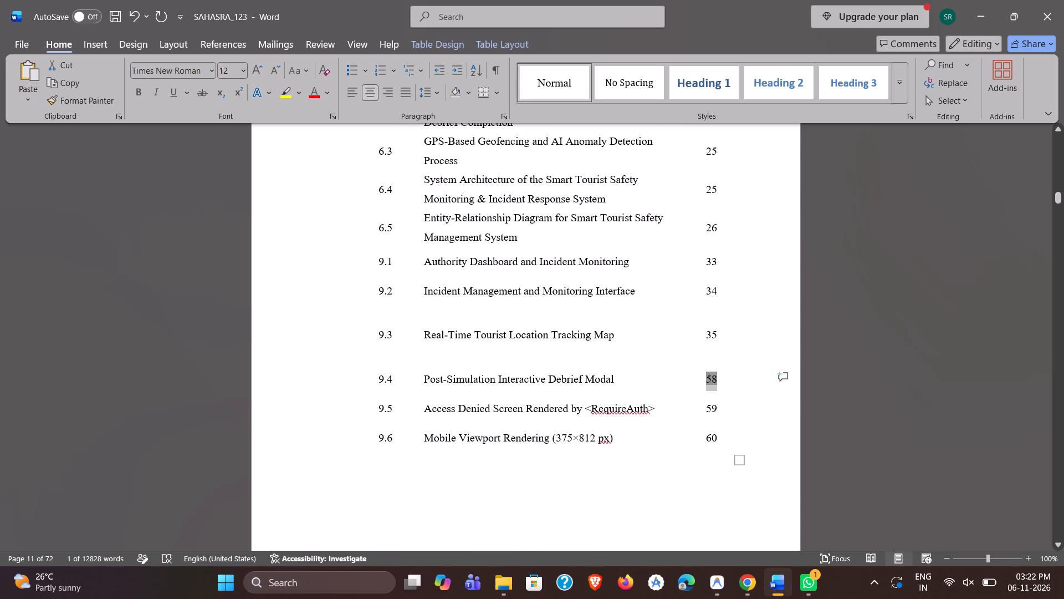
type("36")
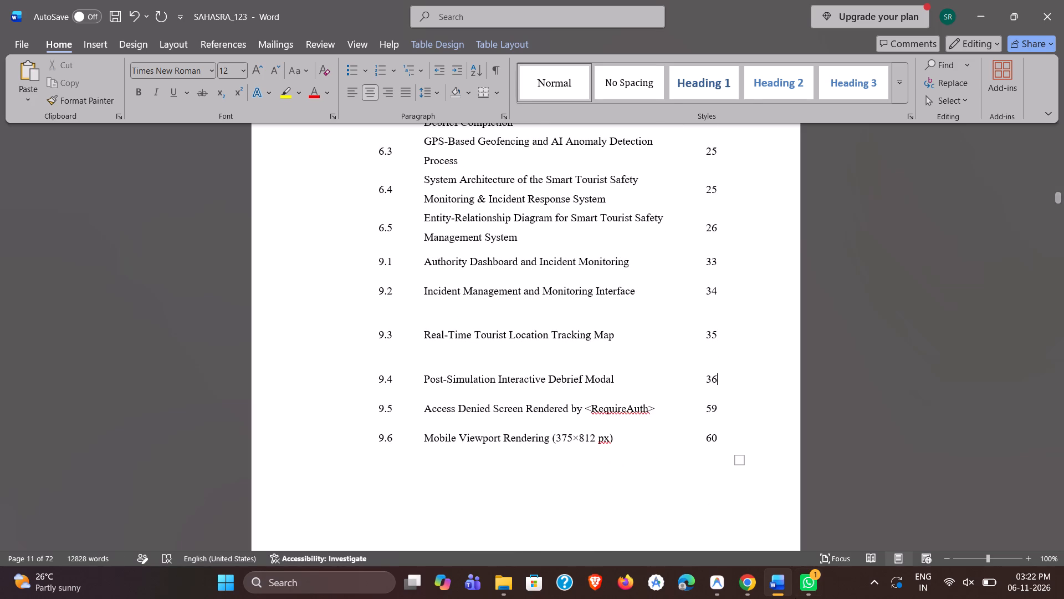
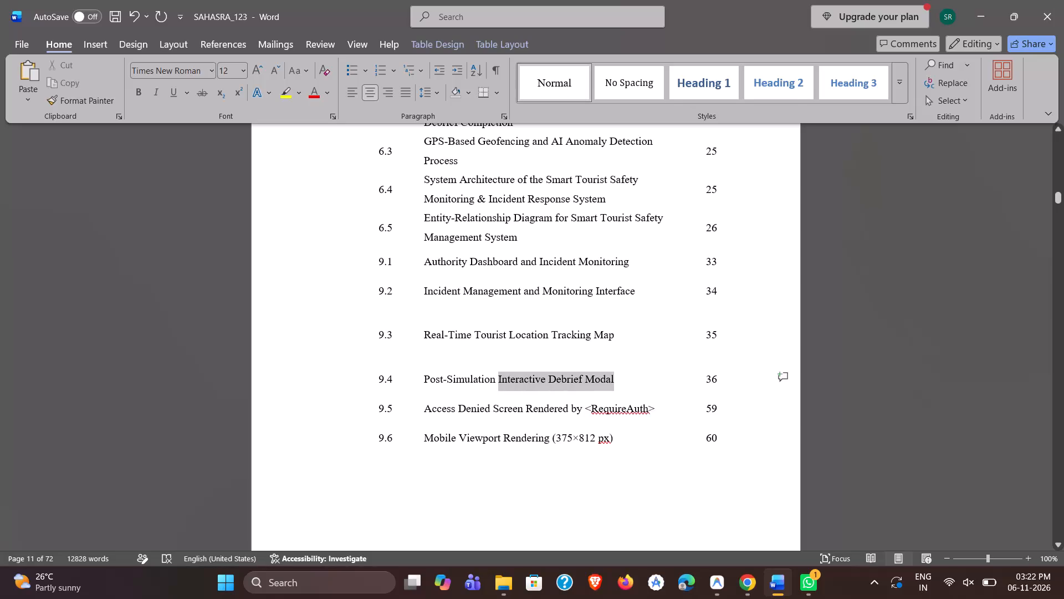
Replace the figure 9.4 title in the list of figures with the copied caption "Tourist Safe Mobile Application Home Screen".
key("ctrl+v")
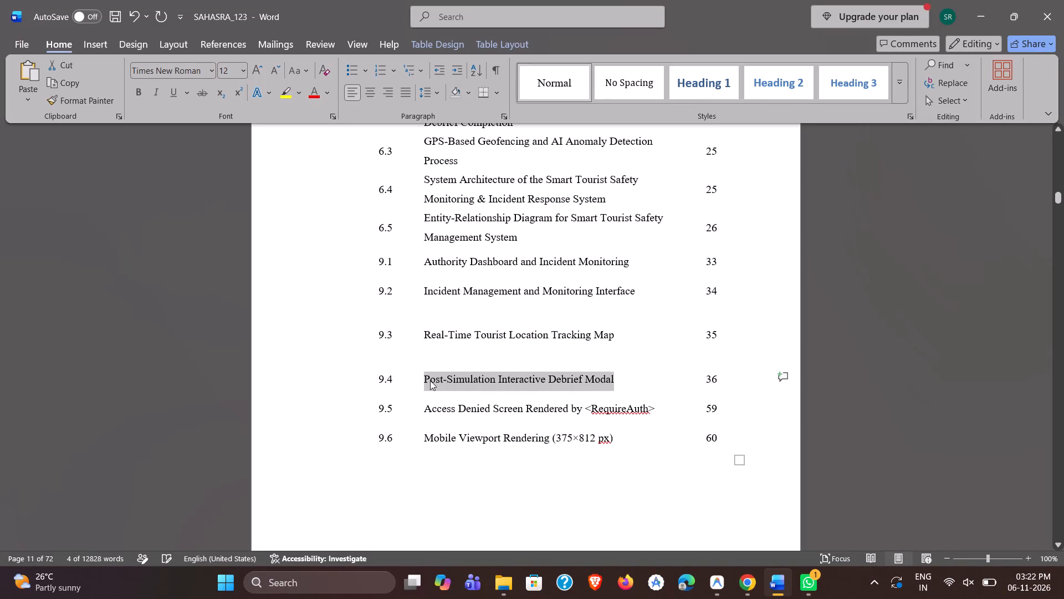
Set the page number of the figure 9.5 entry in the list of figures to 37.
left_click(720, 411)
key("BackSpace")
type("37")
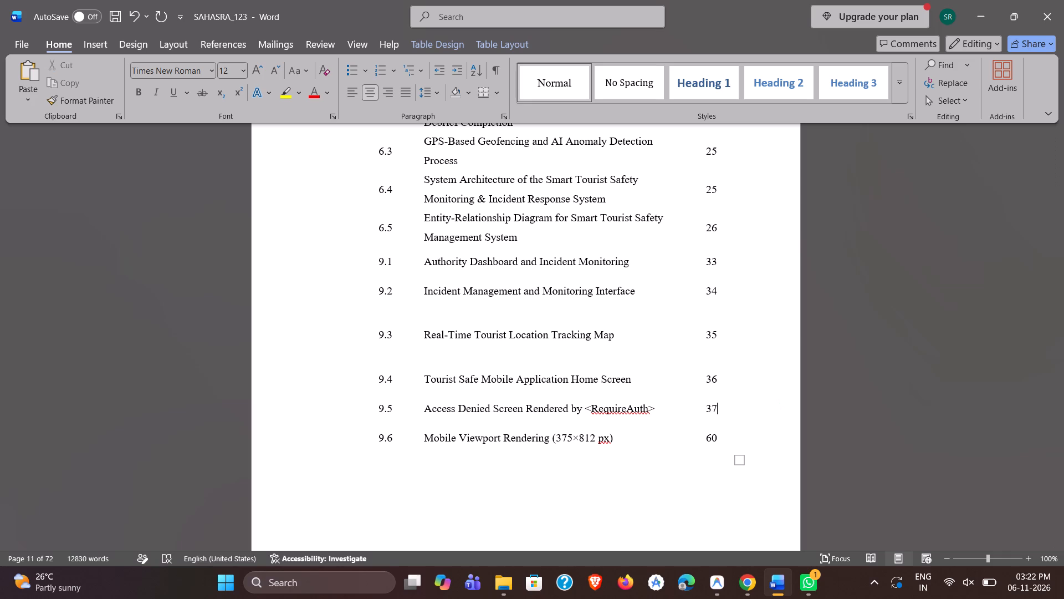
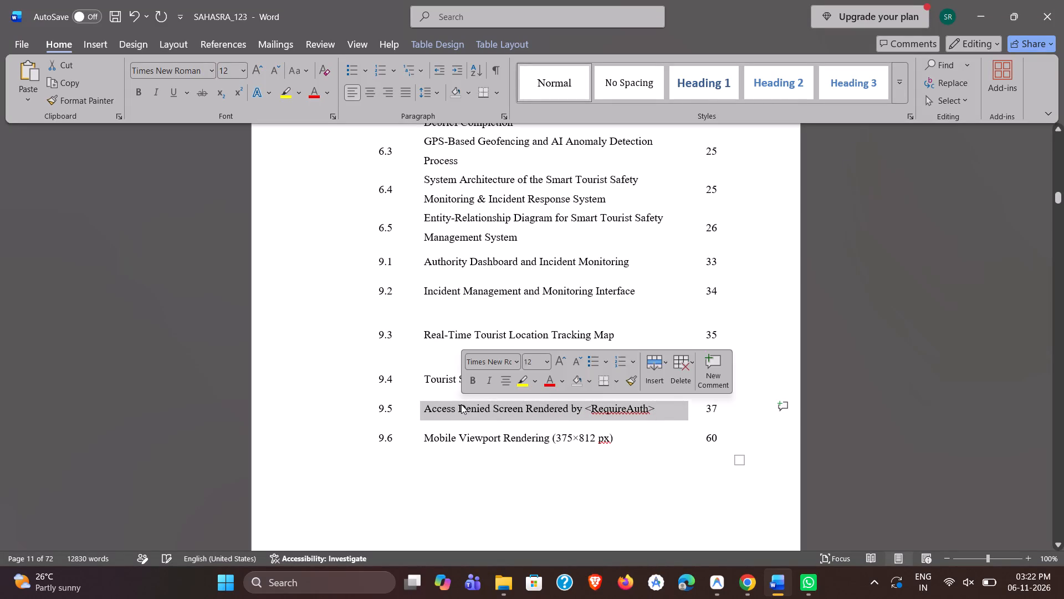
Replace the figure 9.5 title in the list of figures with the copied caption "Tourist Safety Dashboard with SOS Emergency and Safety Features".
key("ctrl+v")
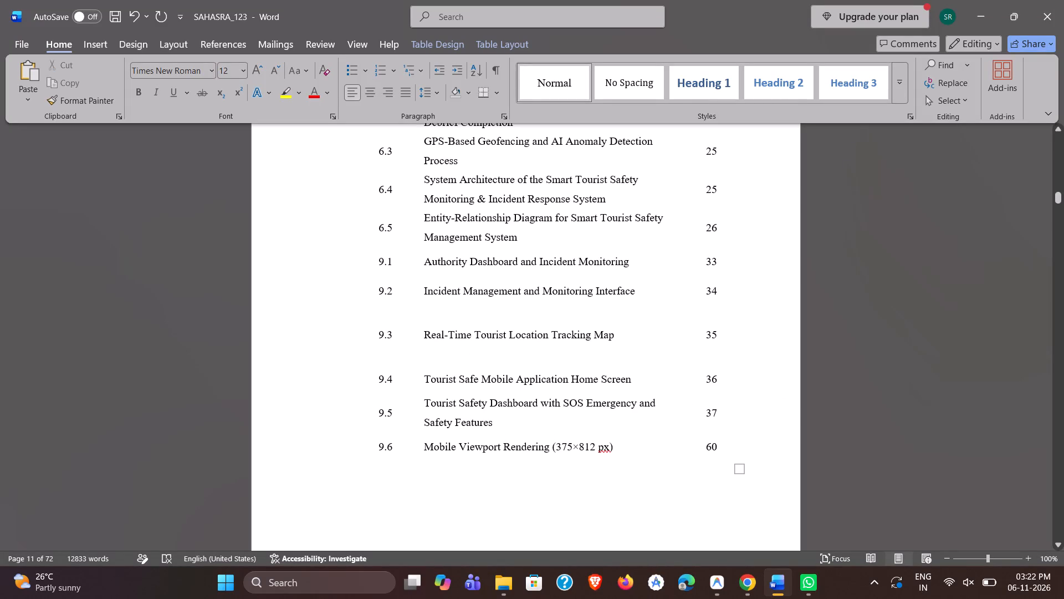
left_click(635, 446)
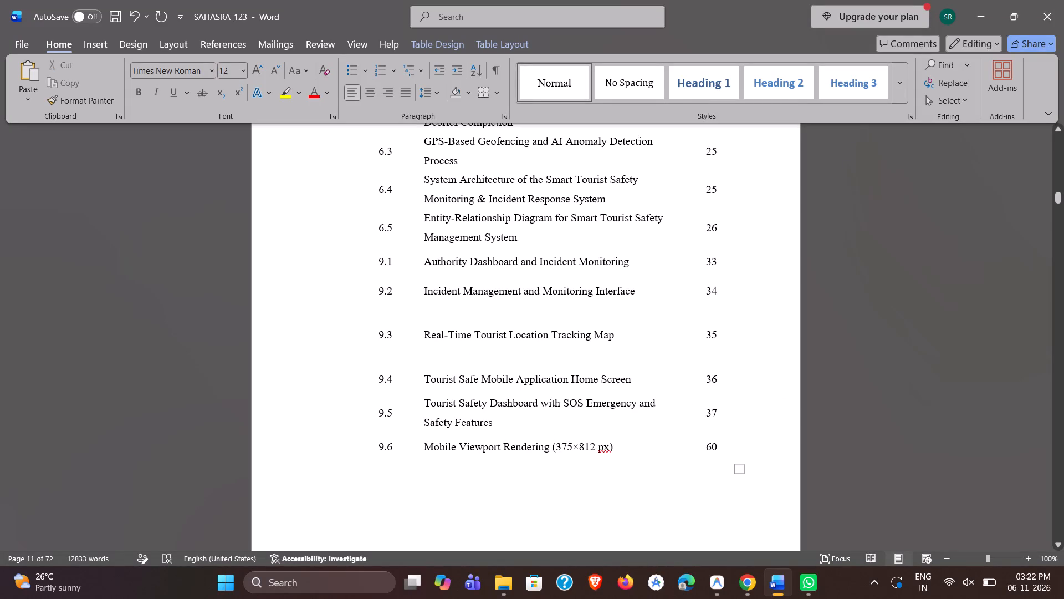
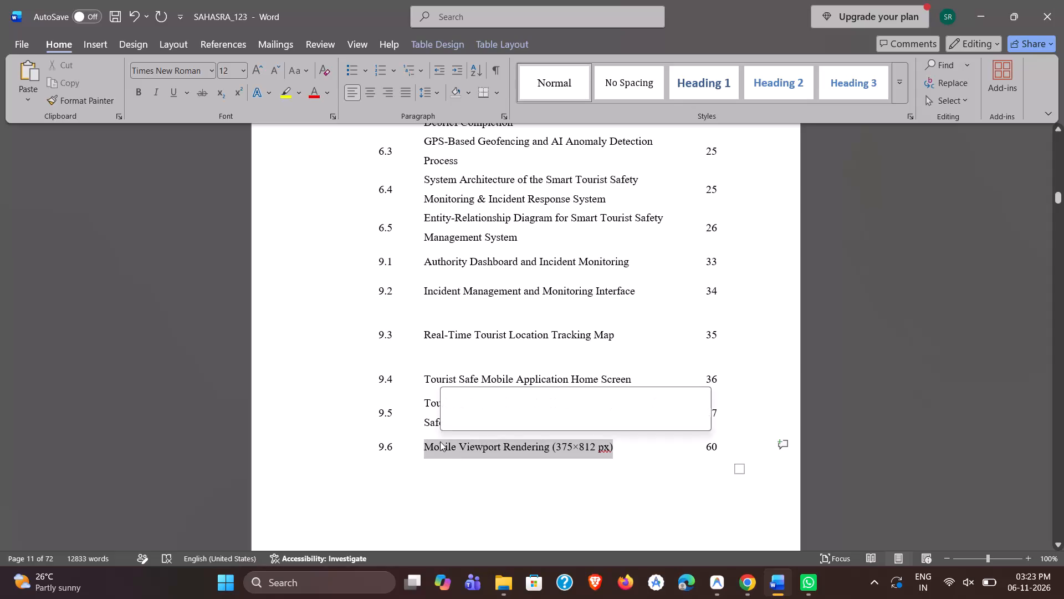
Replace the figure 9.6 title in the list of figures with the copied caption, trimmed to "AI Voice Safety Assistant Interface".
key("ctrl+v")
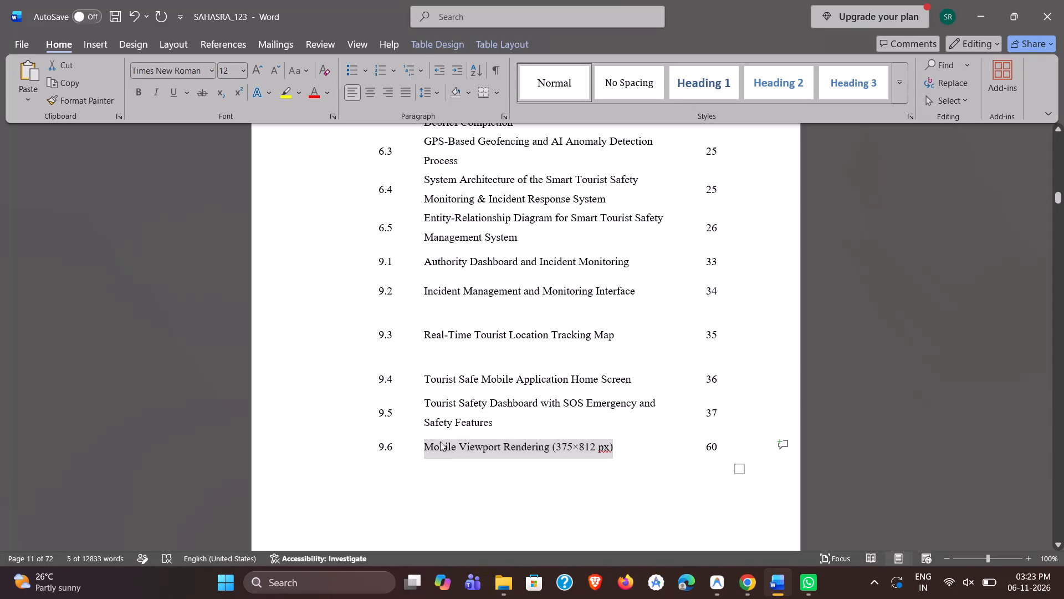
left_click(429, 446)
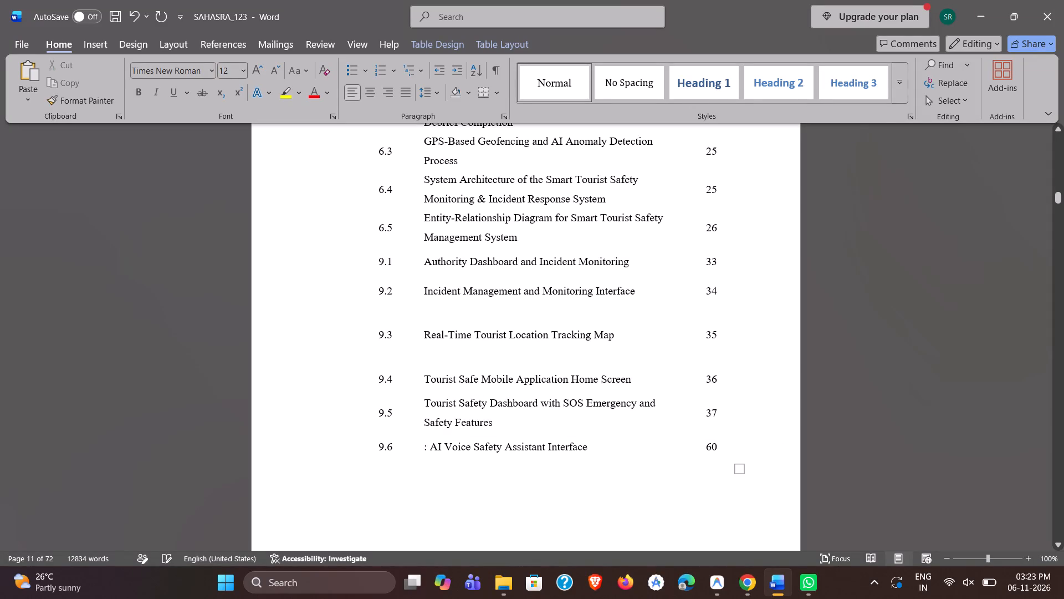
key("BackSpace")
key("BackSpace")
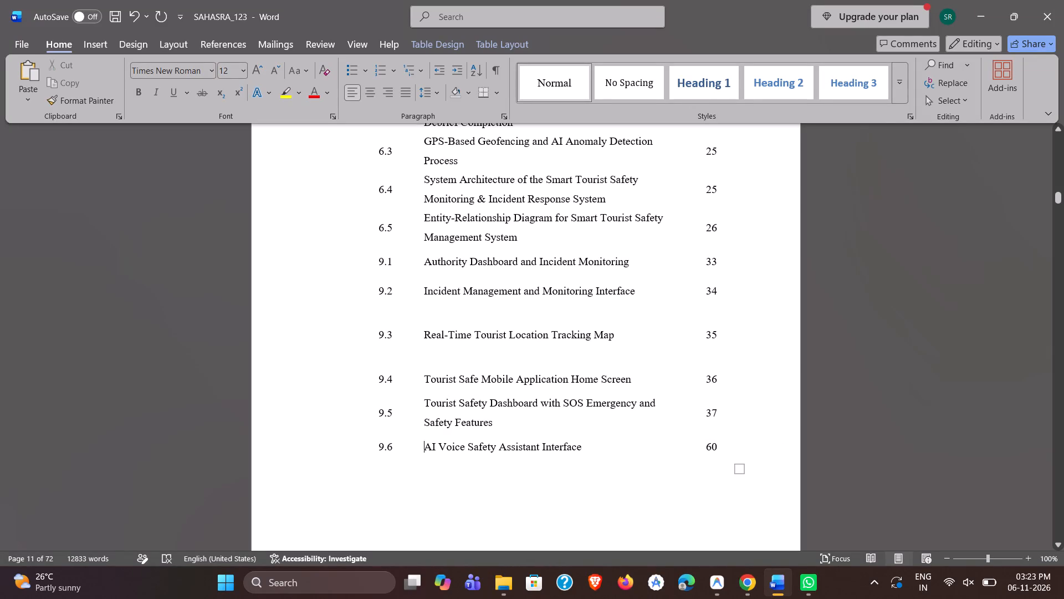
Set the page number of the figure 9.6 entry to 38.
left_click(716, 446)
key("BackSpace")
key("3")
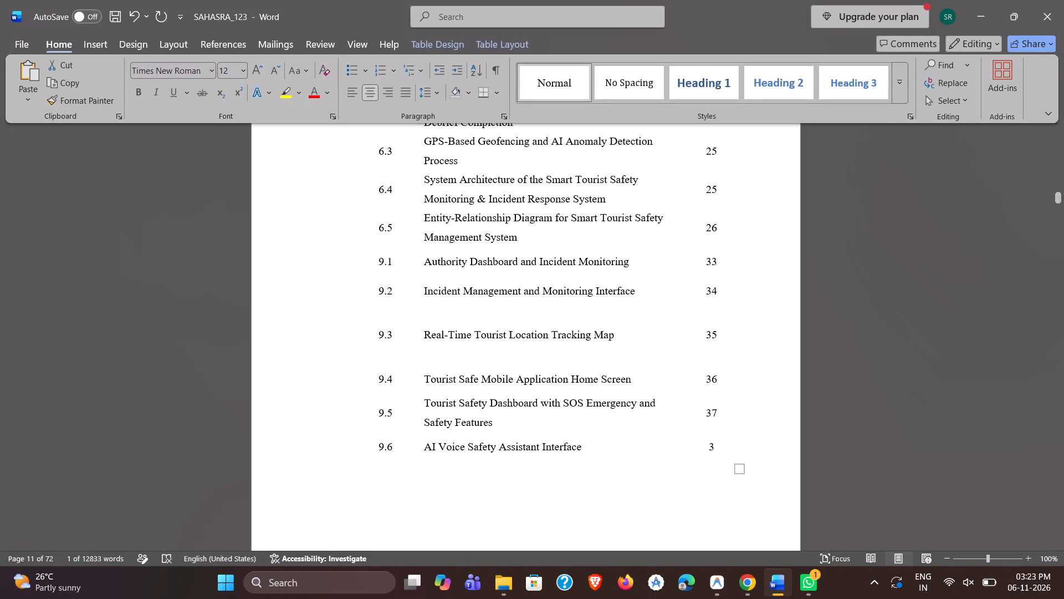
key("7")
key("BackSpace")
key("8")
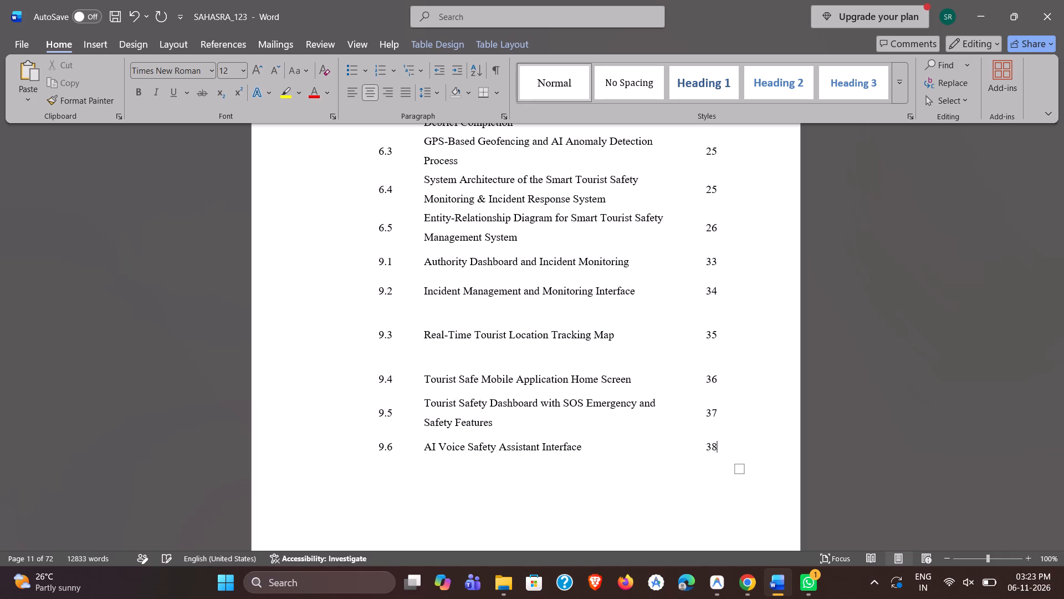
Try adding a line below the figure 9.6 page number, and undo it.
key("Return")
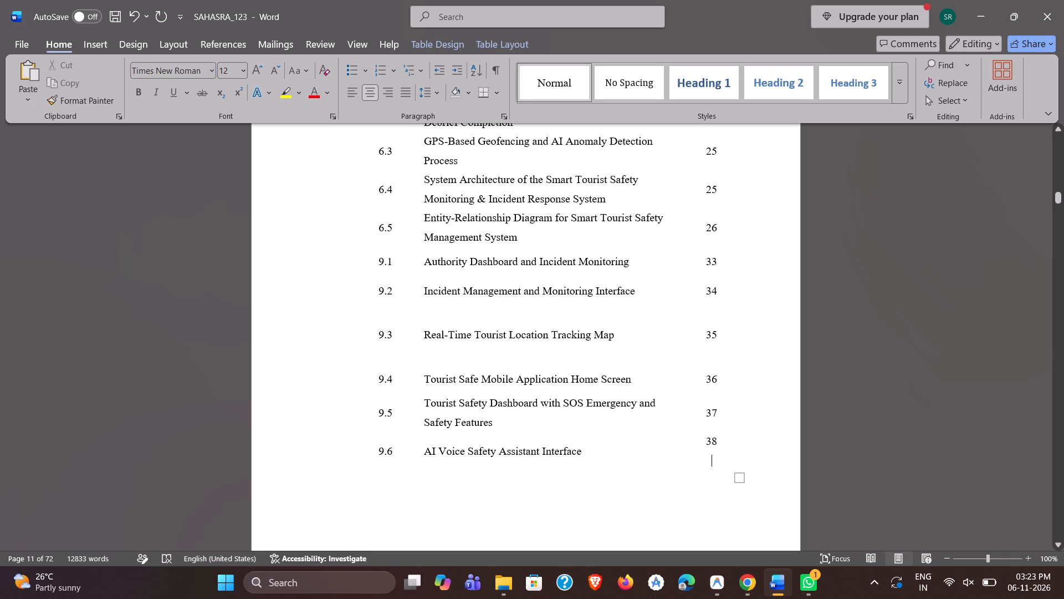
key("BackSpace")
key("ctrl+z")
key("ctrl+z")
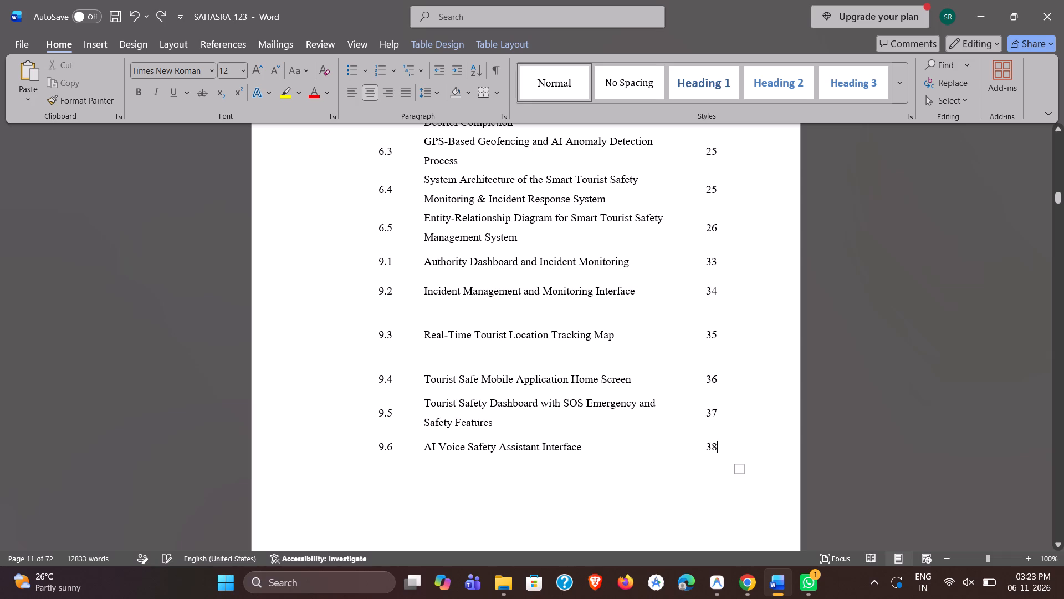
Look over the list of figures from its heading down to the figure 9.6 entry.
left_click(387, 469)
left_click(733, 450)
scroll(608, 466, "down", 2)
scroll(608, 466, "up", 3)
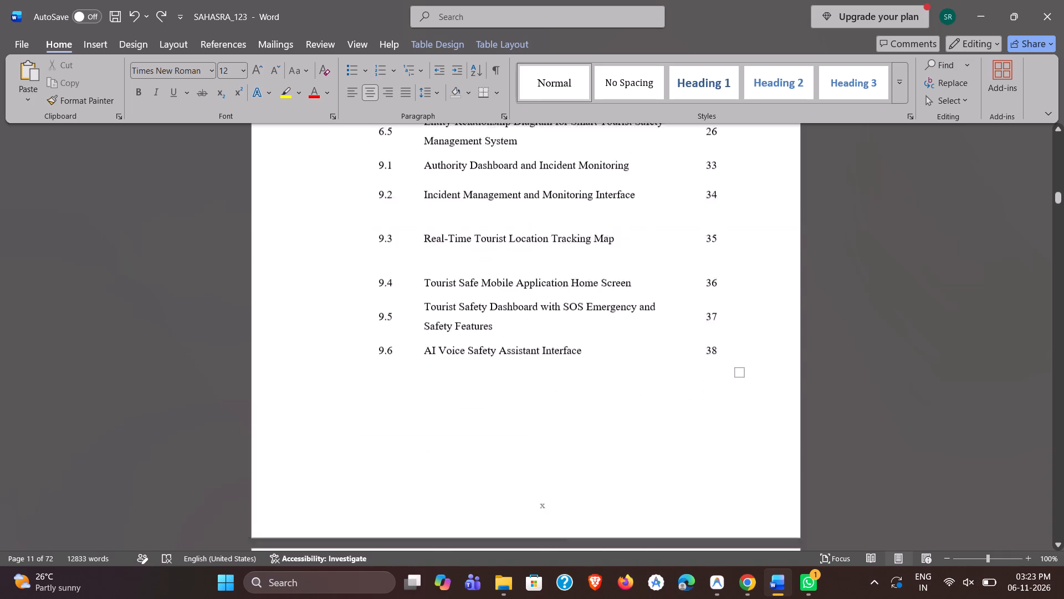
scroll(608, 466, "up", 5)
scroll(608, 466, "down", 1)
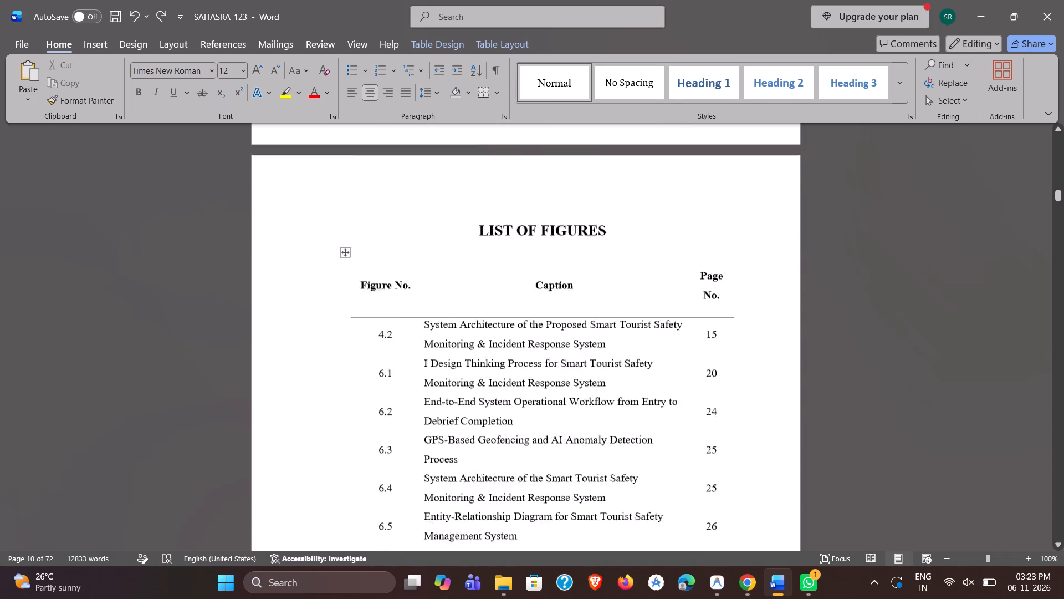
scroll(608, 466, "down", 2)
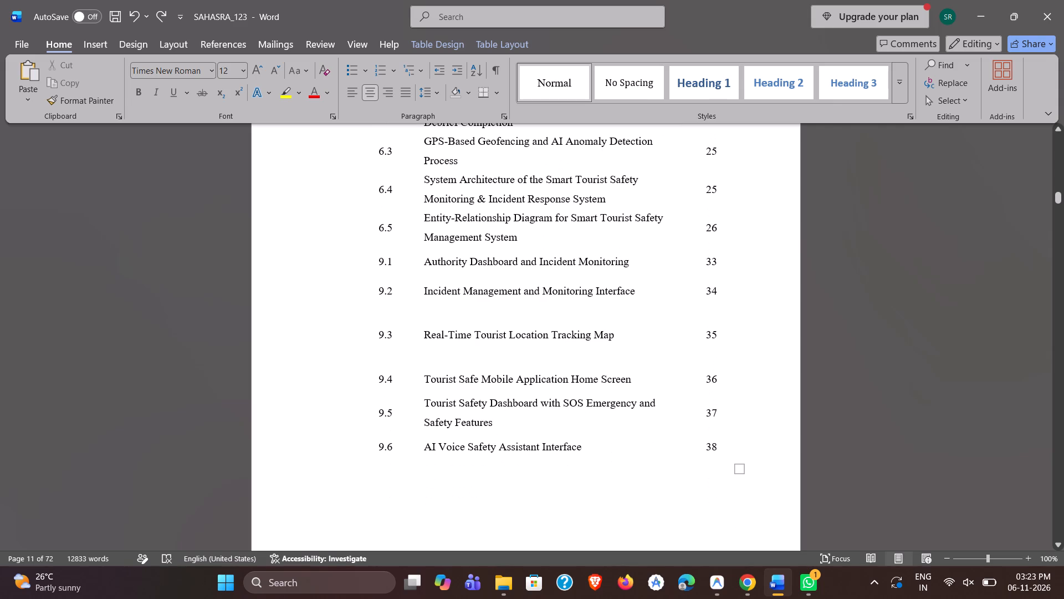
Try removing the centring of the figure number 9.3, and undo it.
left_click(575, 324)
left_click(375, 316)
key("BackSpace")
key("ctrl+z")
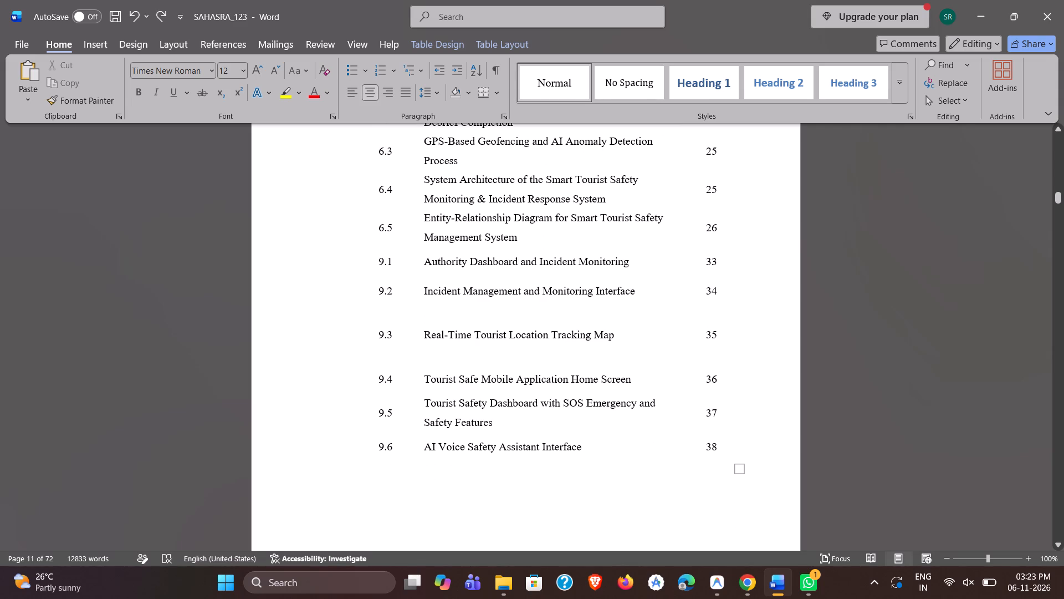
Examine the list of figures for row spacing, alignment and page numbers, comparing it with the neighbouring front pages.
left_click(612, 480)
left_click(444, 506)
left_click(377, 479)
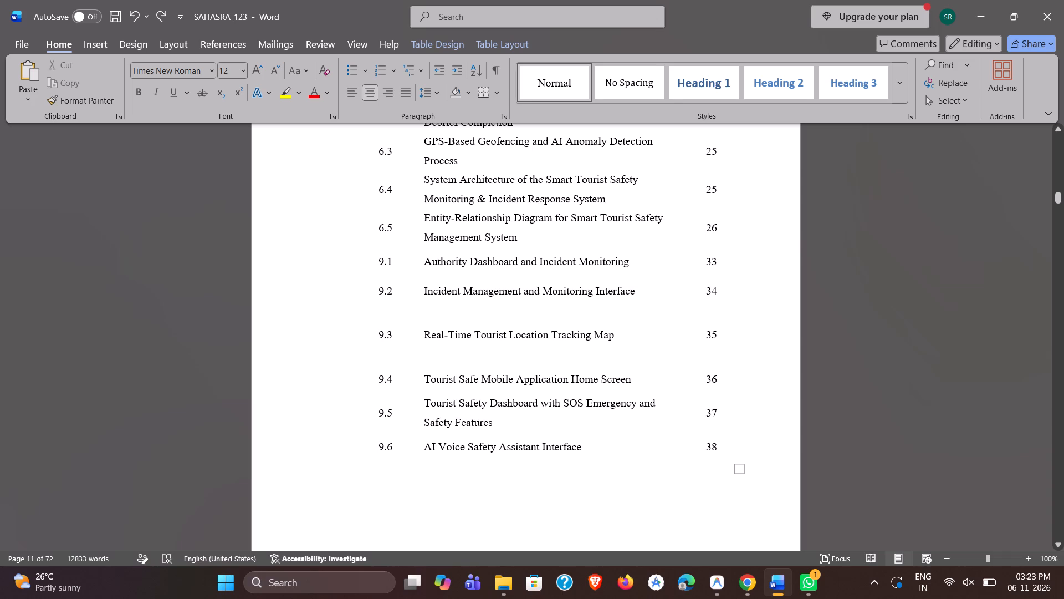
left_click(738, 446)
scroll(594, 375, "up", 2)
scroll(594, 375, "down", 2)
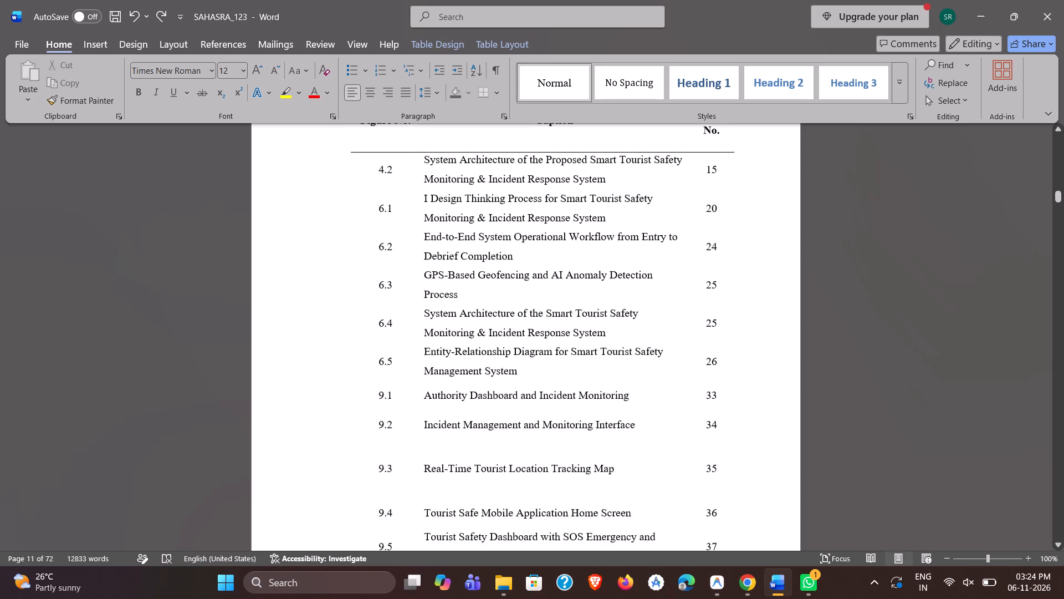
scroll(594, 375, "down", 1)
scroll(594, 375, "up", 3)
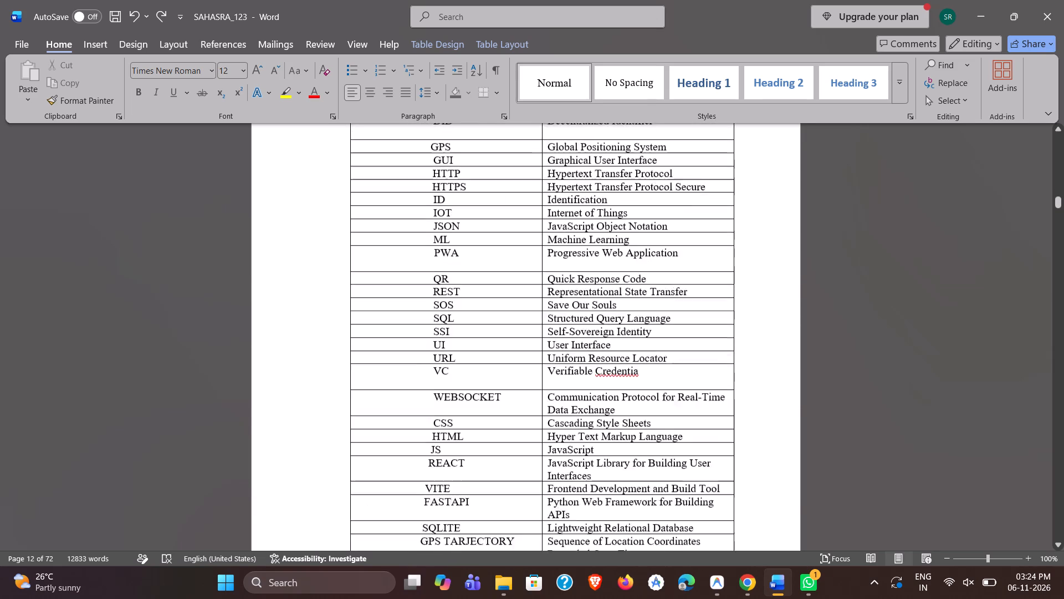
scroll(594, 375, "up", 2)
scroll(594, 375, "down", 2)
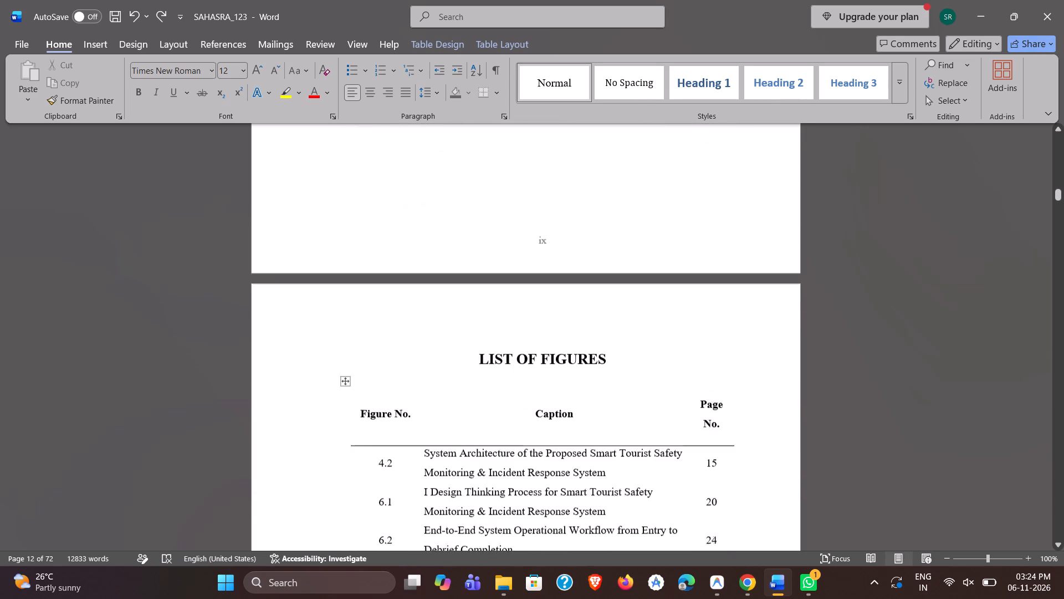
scroll(594, 375, "down", 2)
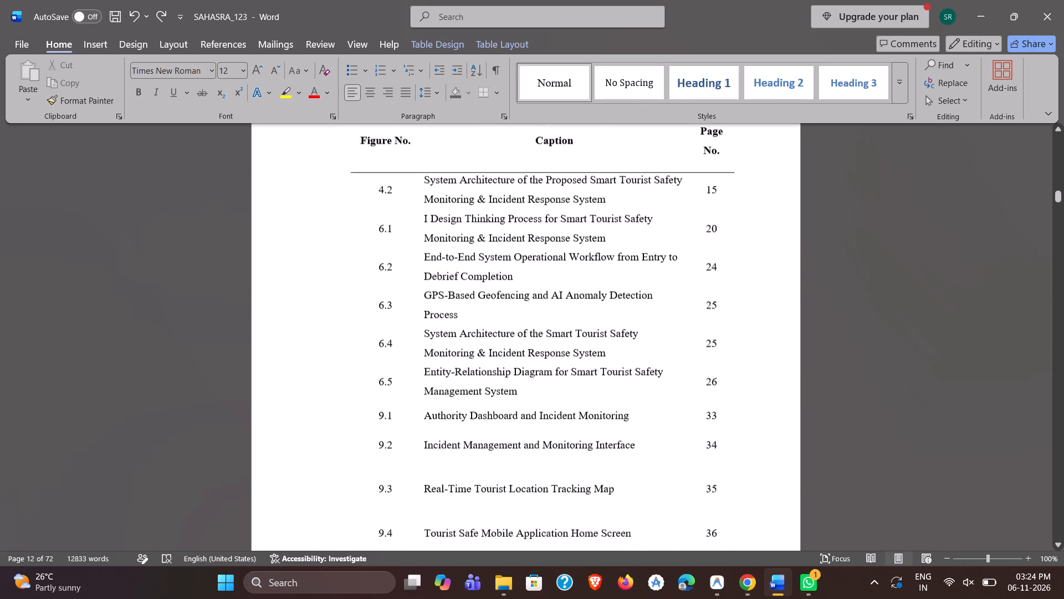
scroll(594, 375, "down", 3)
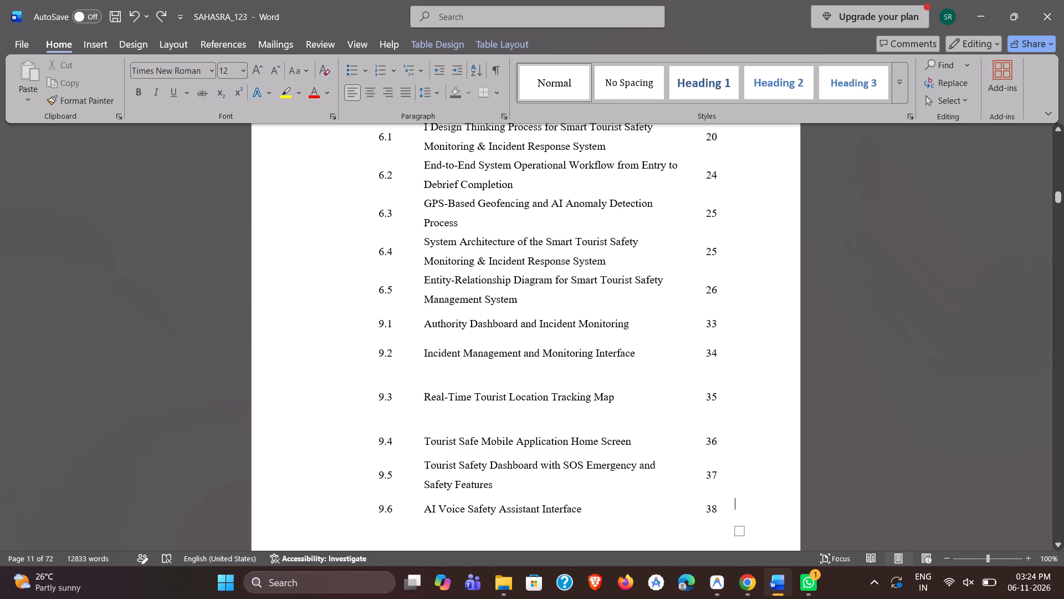
scroll(442, 334, "down", 1)
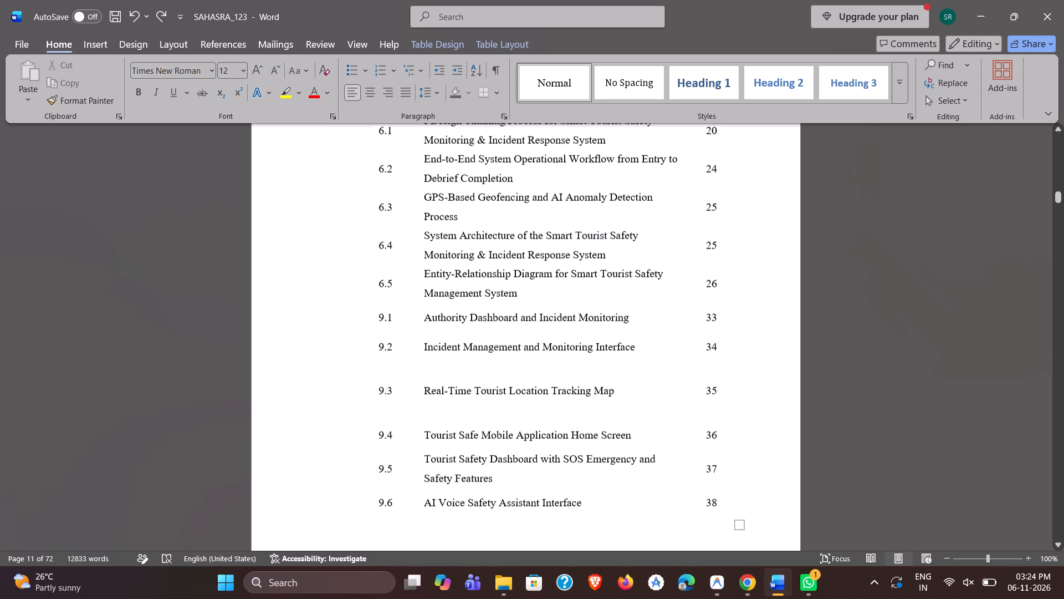
scroll(442, 334, "down", 1)
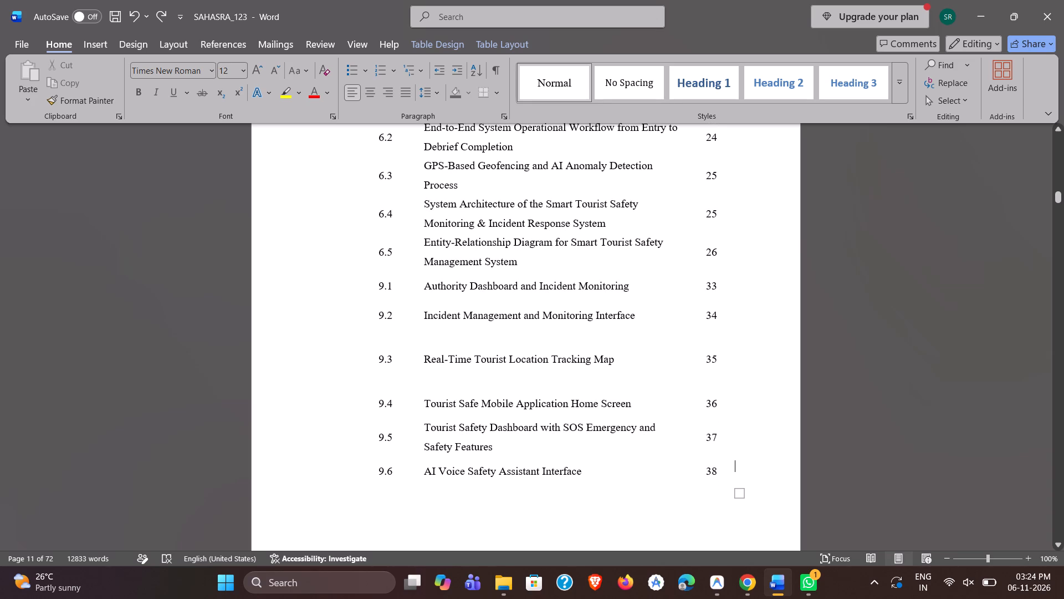
Remove the centring of figure number 9.3 and pad it with nine leading spaces to line up with the other figure numbers.
left_click(378, 356)
key("BackSpace")
key("BackSpace")
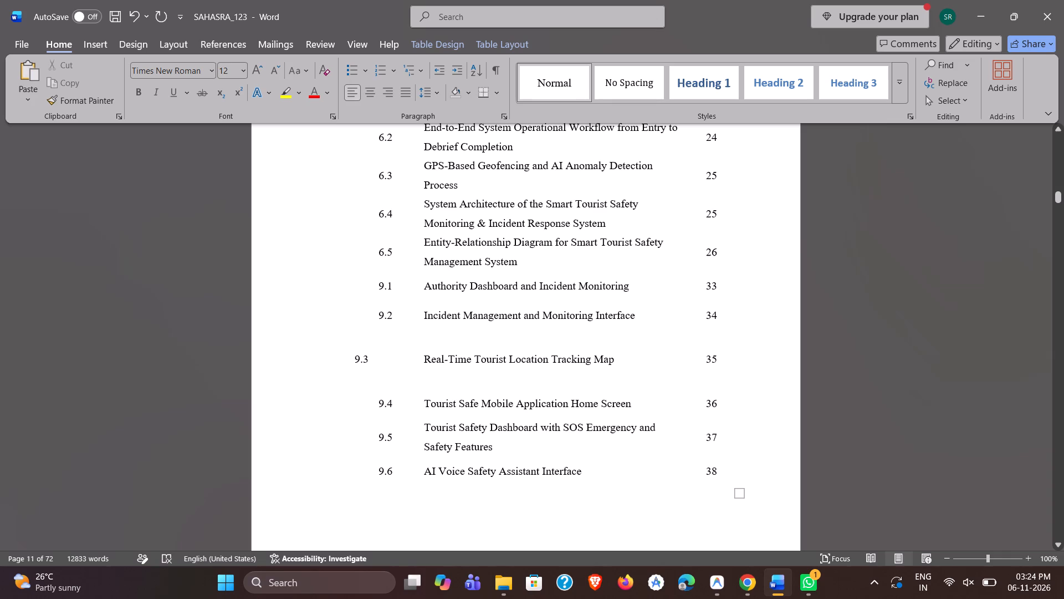
key("BackSpace")
key("space")
key("space")
key("space")
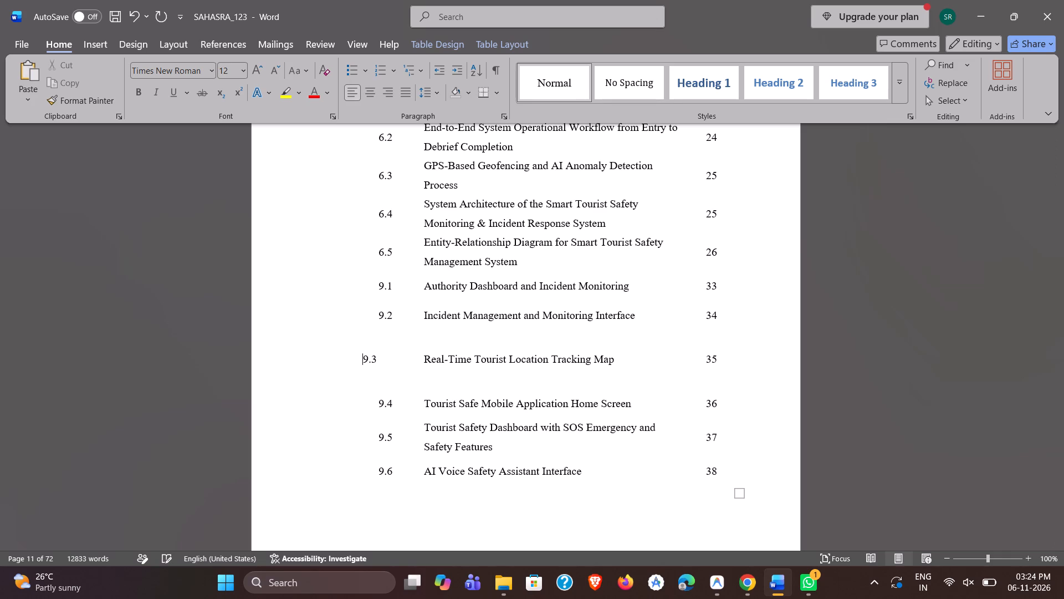
key("space")
key("space")
key("space")
key("space")
key("space")
key("space")
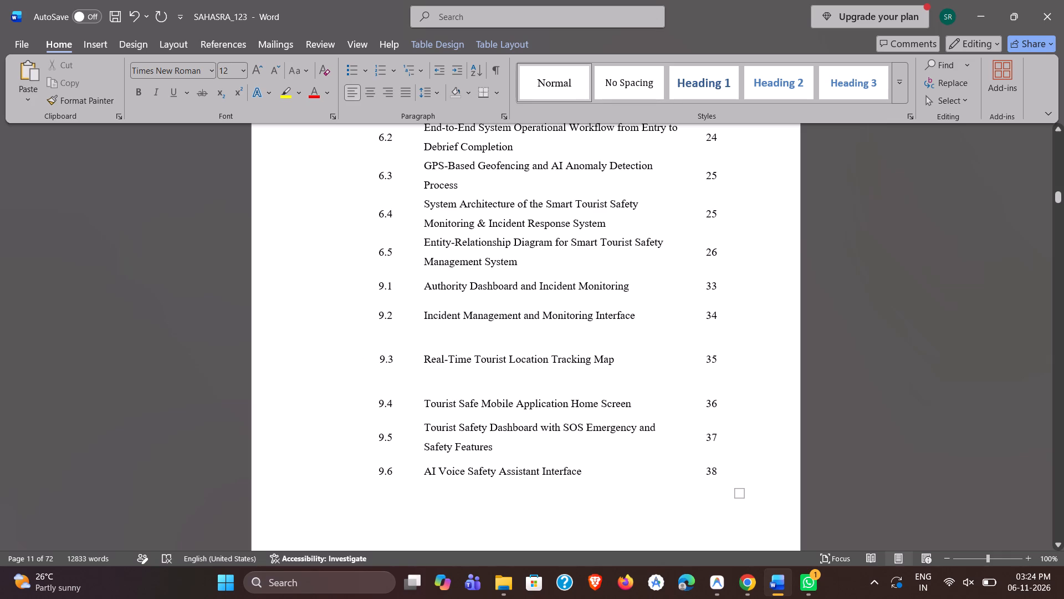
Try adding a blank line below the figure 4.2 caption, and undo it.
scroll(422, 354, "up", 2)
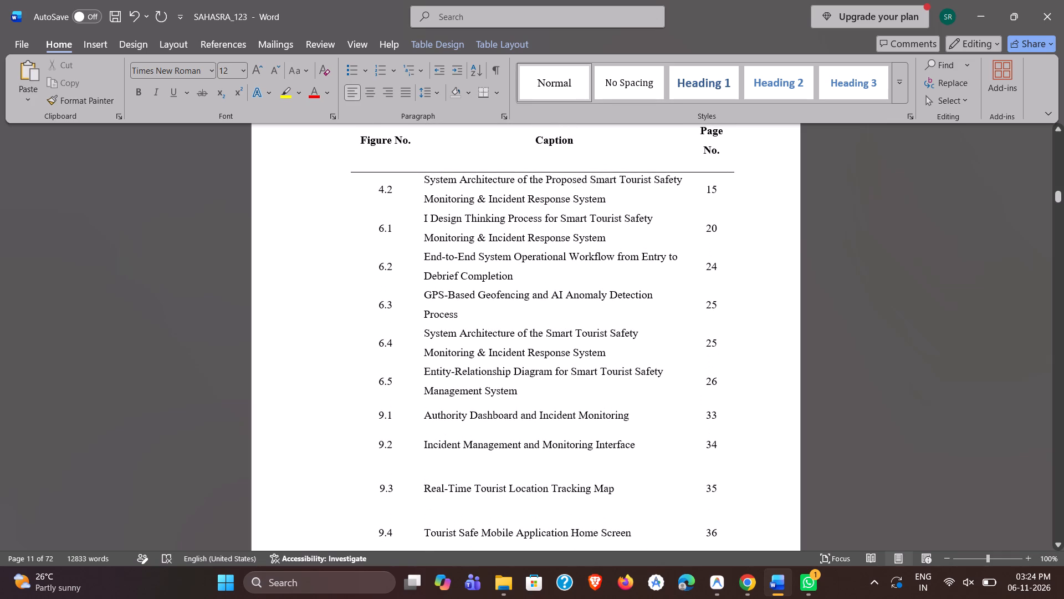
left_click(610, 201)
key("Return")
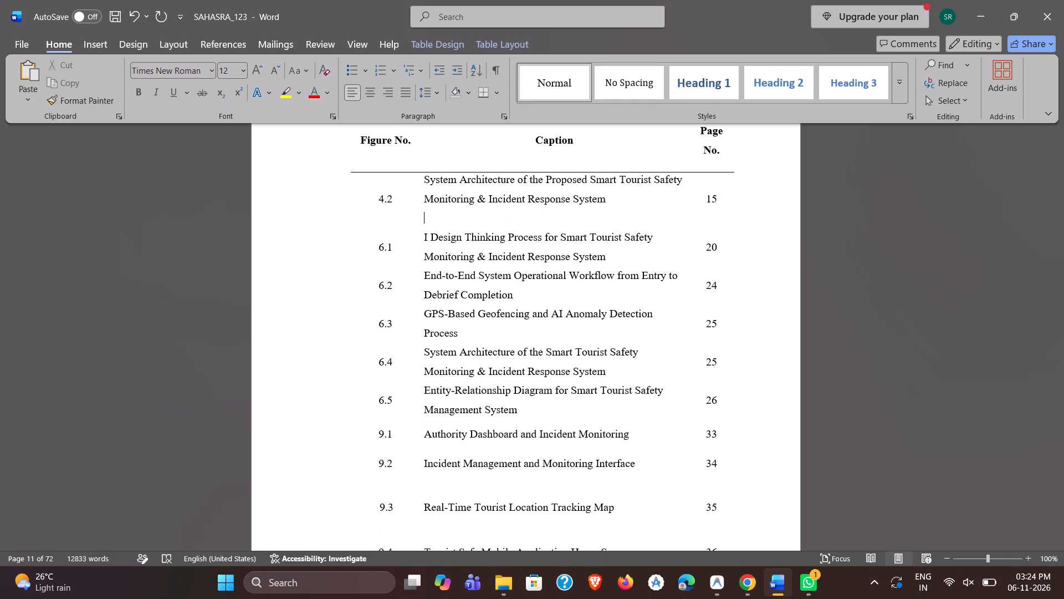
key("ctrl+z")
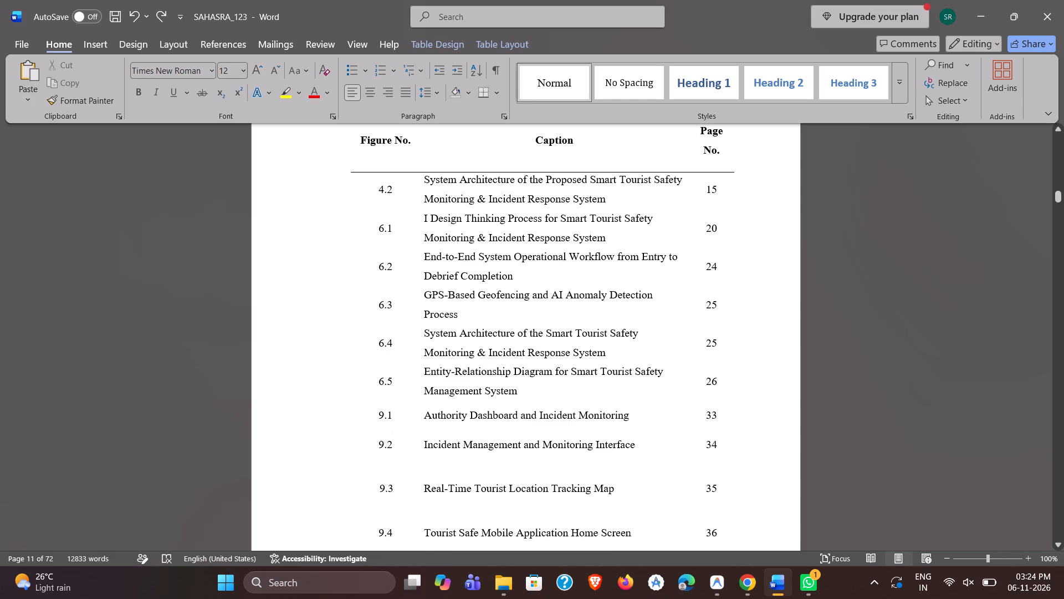
Examine the lists of figures and tables for consistent row spacing, number alignment and page numbers.
scroll(659, 292, "down", 2)
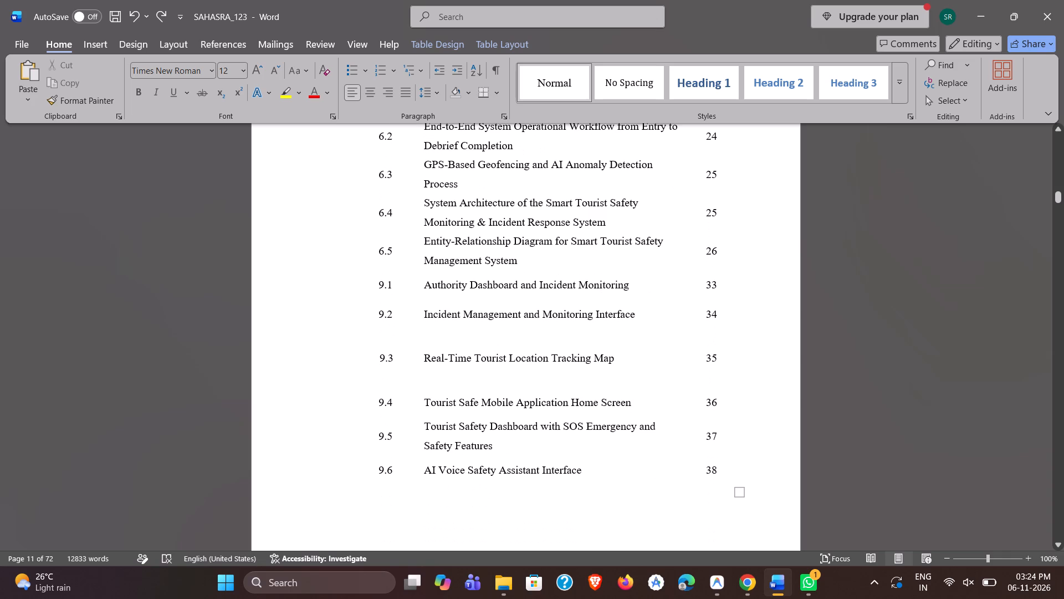
scroll(659, 292, "down", 2)
scroll(659, 292, "up", 1)
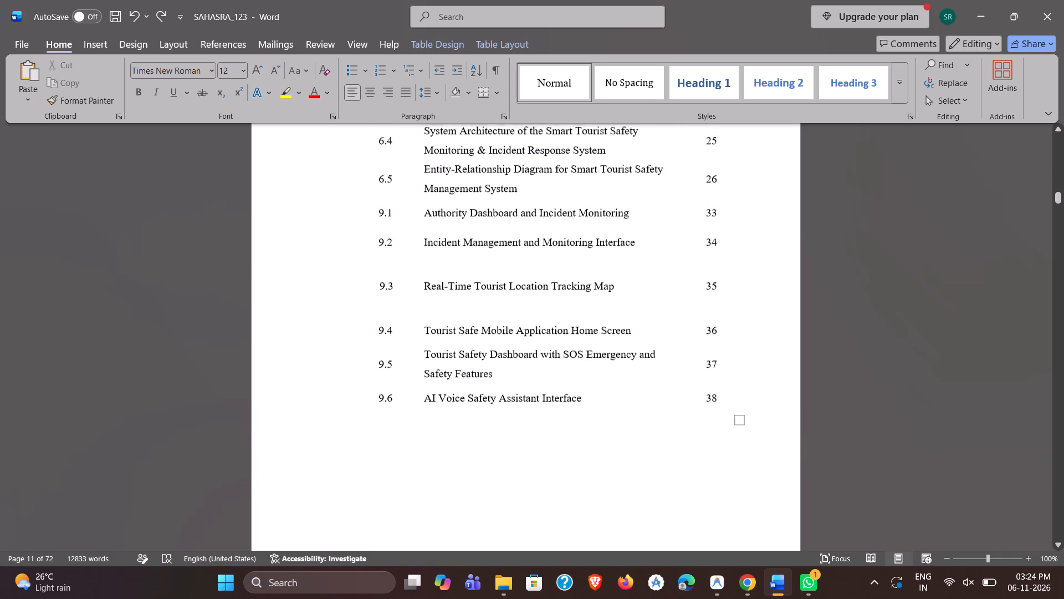
scroll(659, 292, "up", 5)
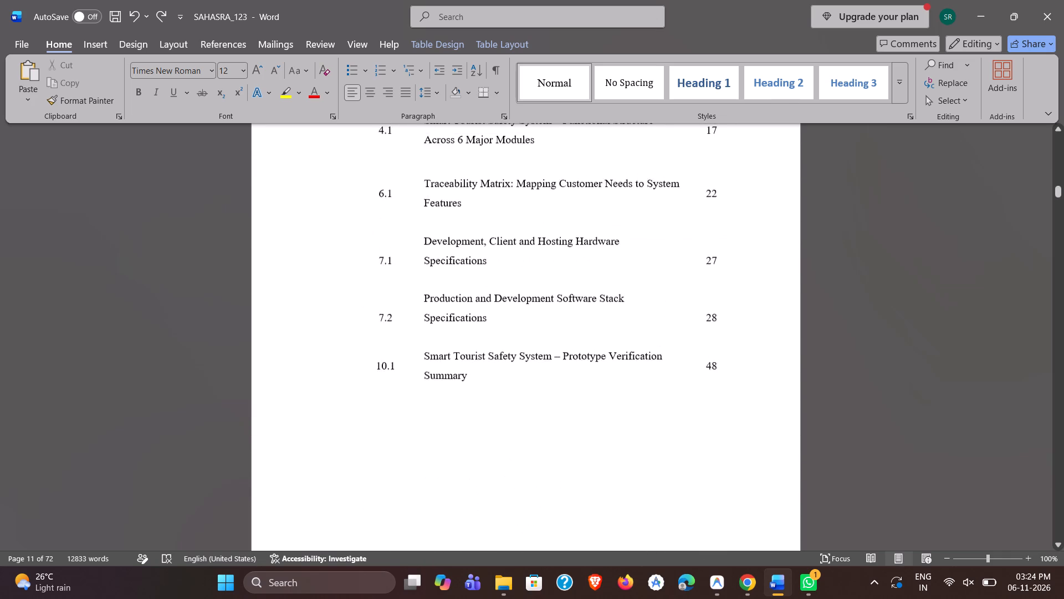
scroll(659, 292, "up", 2)
scroll(659, 292, "down", 3)
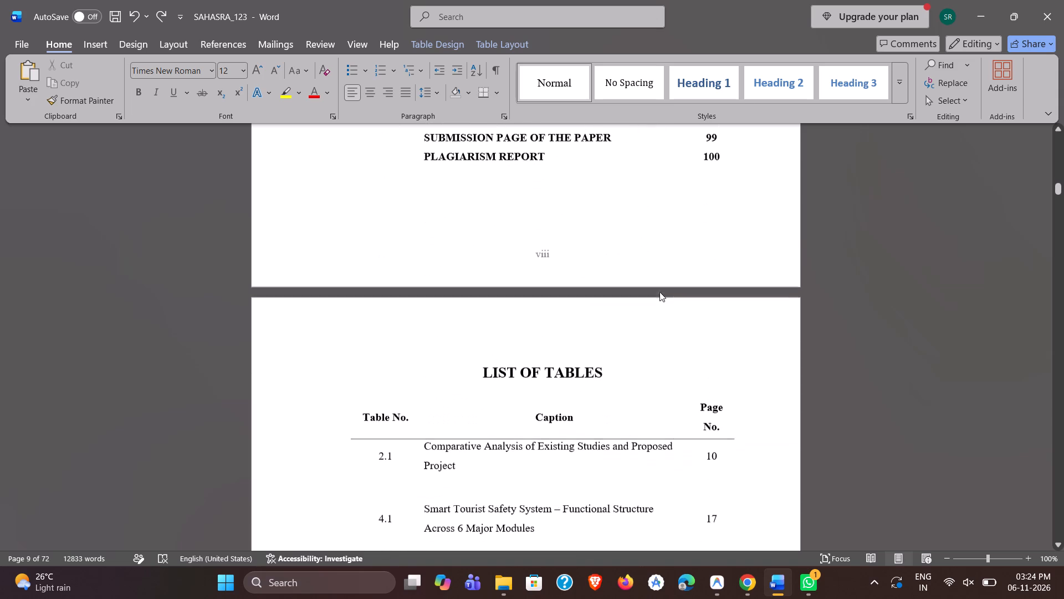
scroll(659, 292, "down", 1)
scroll(659, 292, "up", 2)
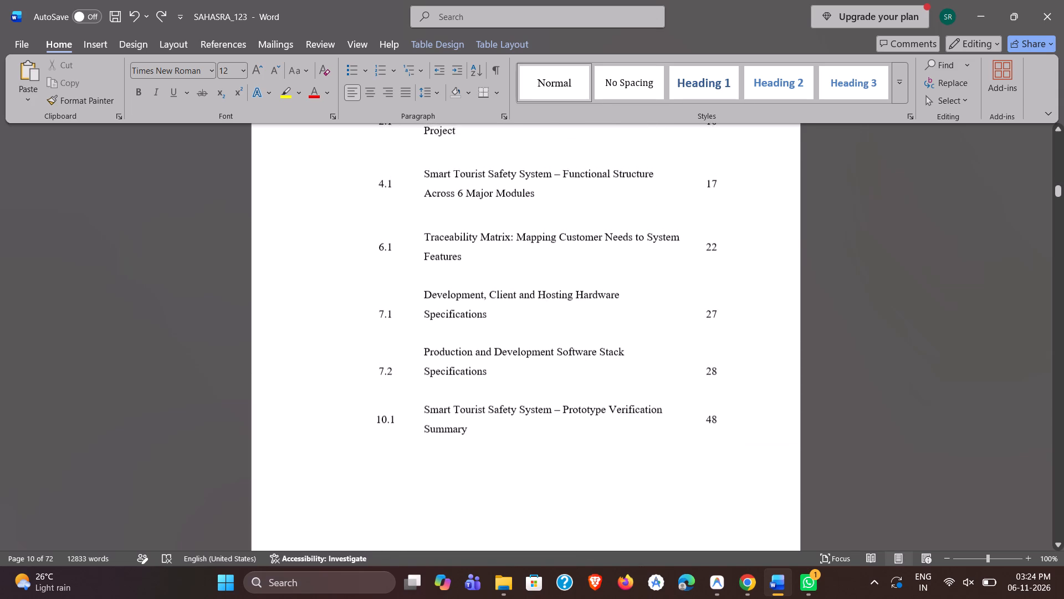
Review the table of contents back to its first page, checking the section numbers, titles and page numbers.
scroll(659, 292, "up", 4)
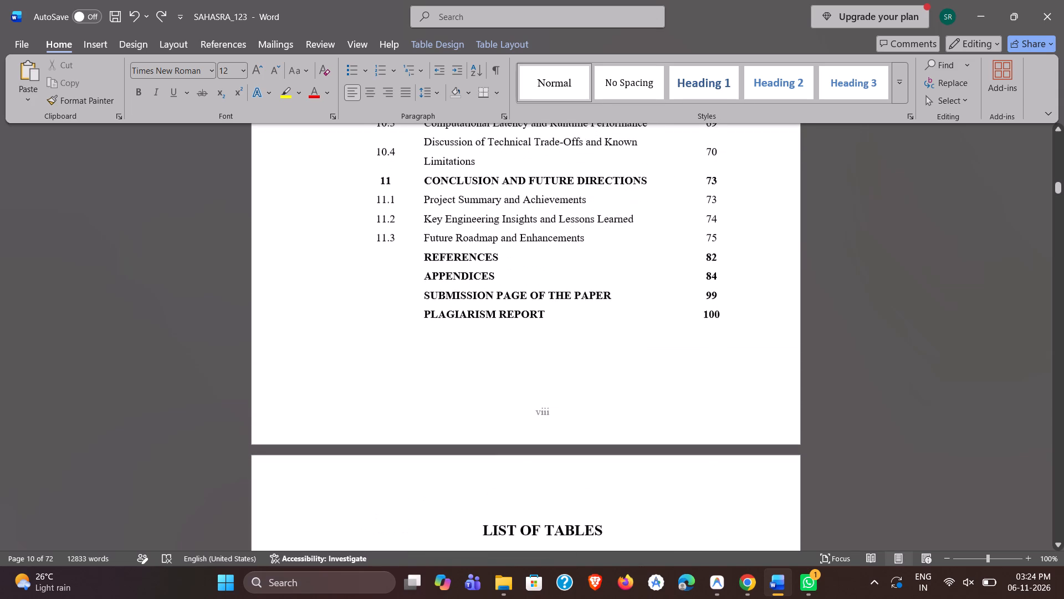
scroll(659, 292, "up", 5)
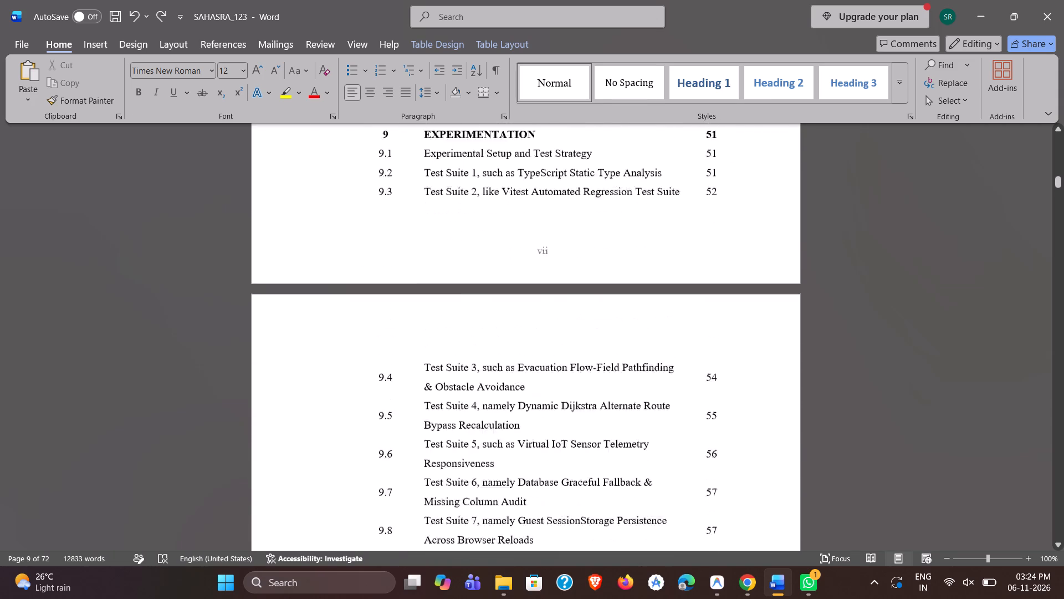
scroll(659, 292, "up", 2)
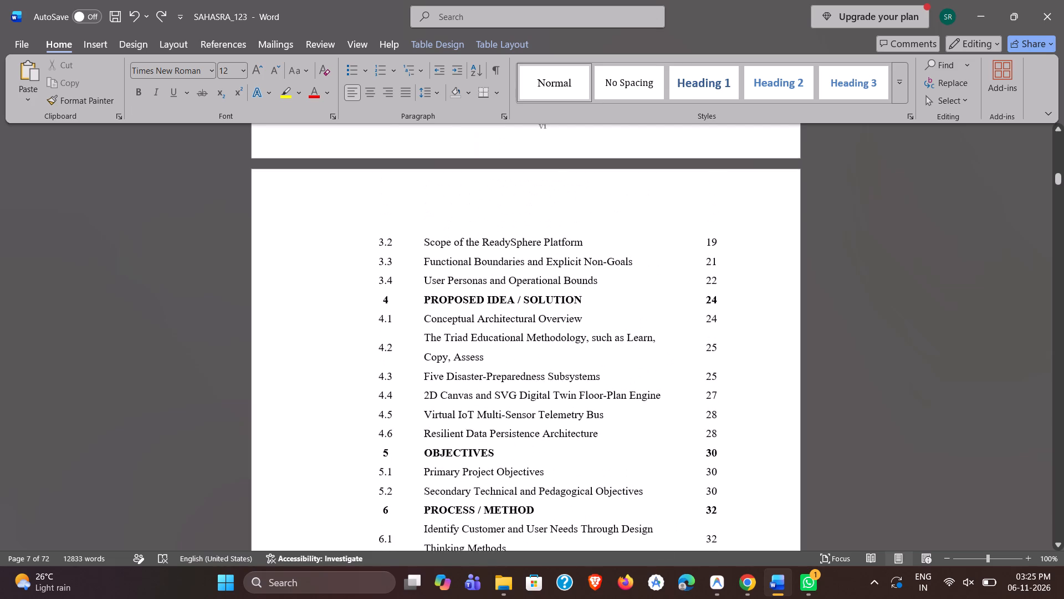
scroll(659, 292, "up", 3)
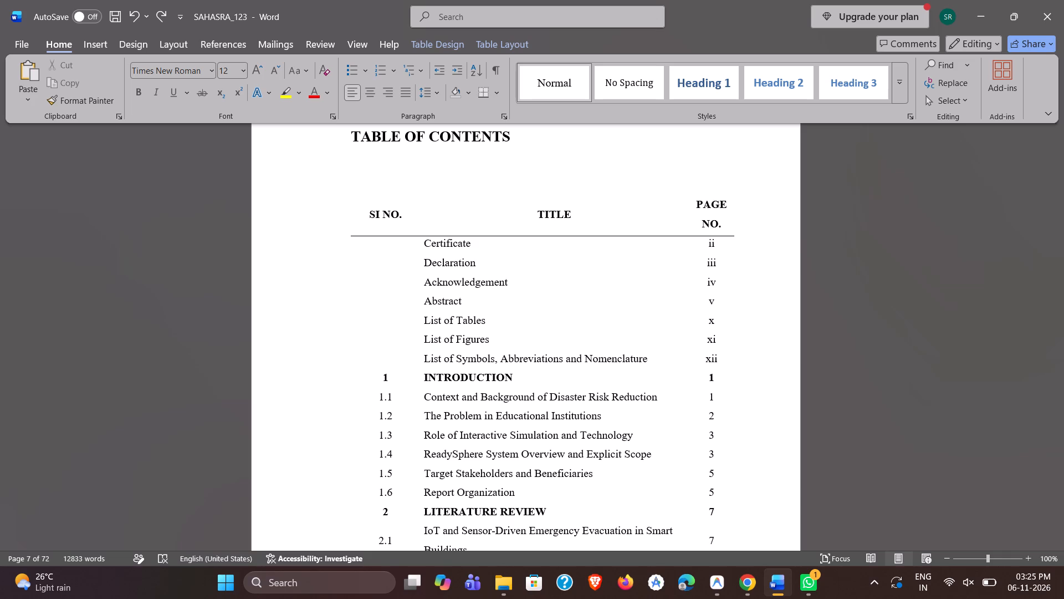
scroll(659, 292, "down", 2)
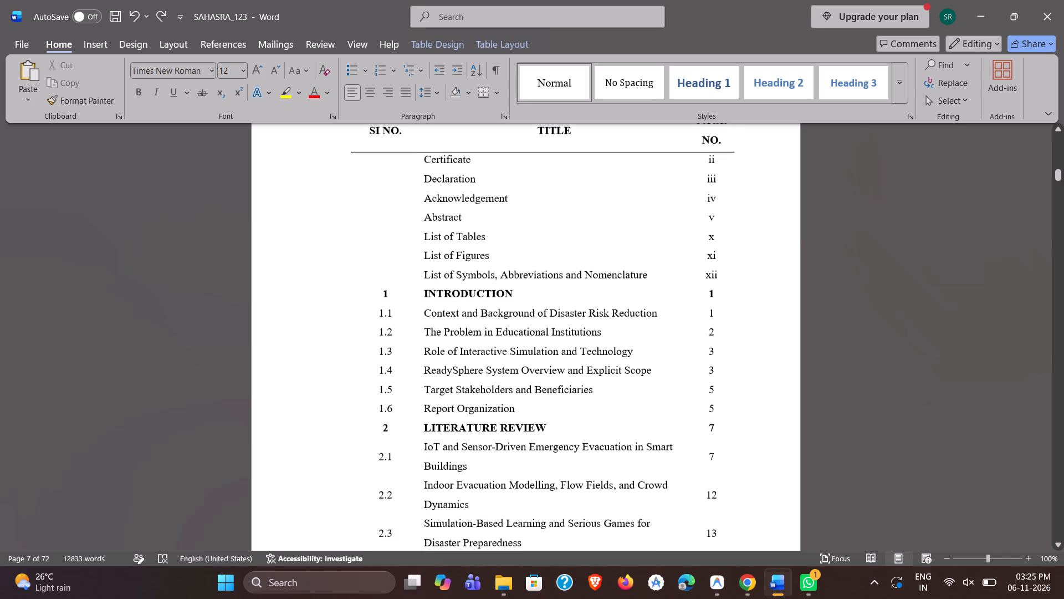
scroll(659, 292, "down", 1)
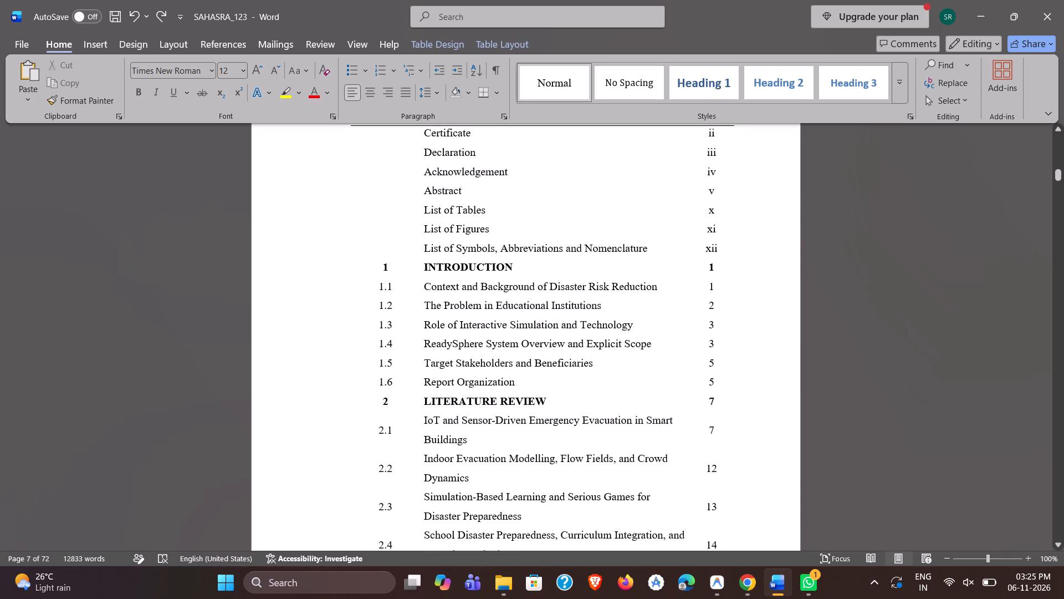
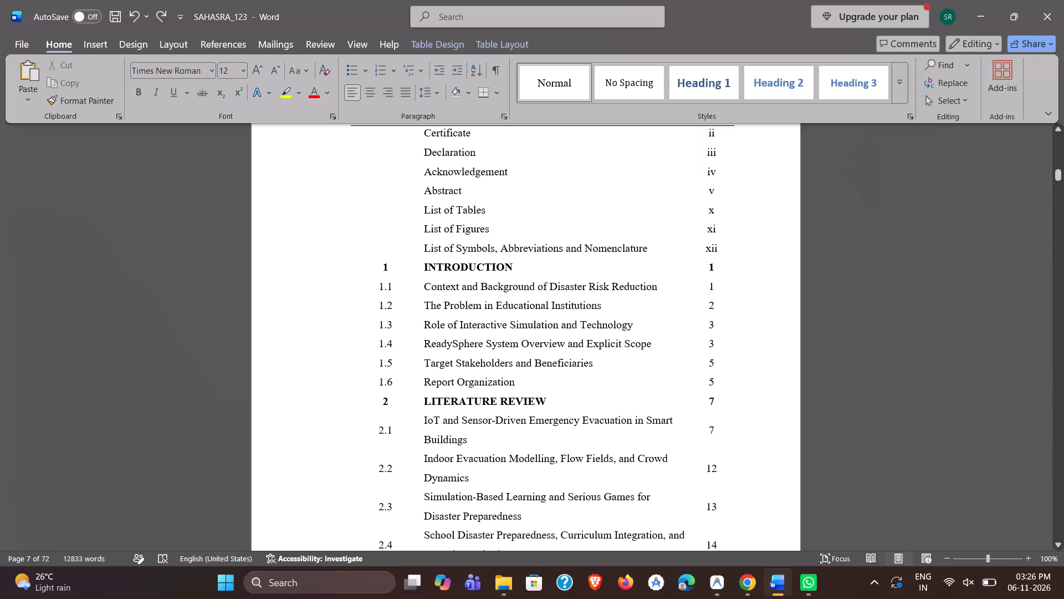
Replace the section 1.1 title in the table of contents with the copied "Context and Background of Tourist Safety", without its pasted section number.
left_click_drag(662, 287, 544, 288)
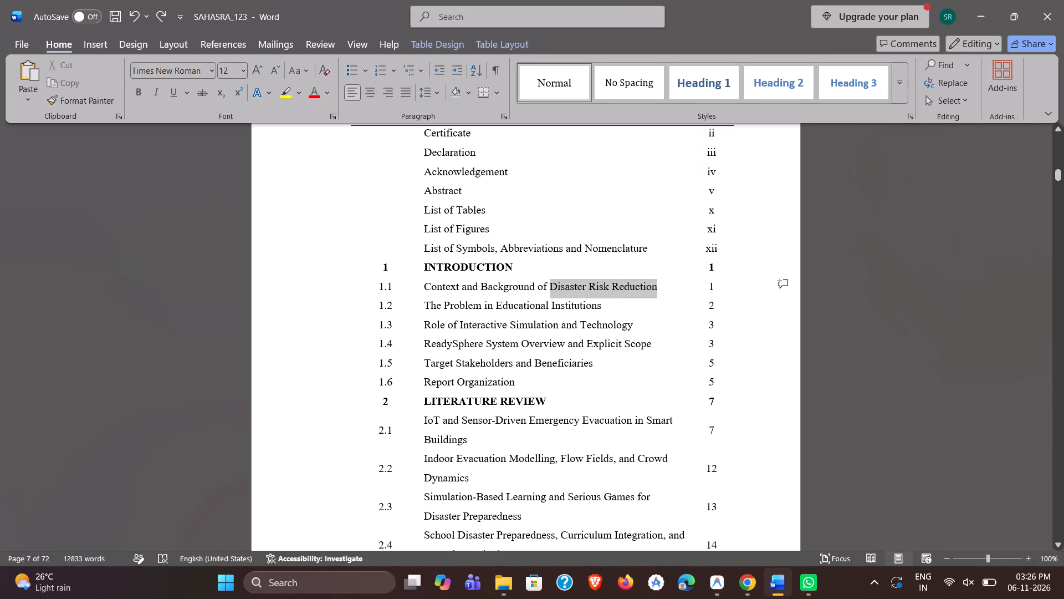
left_click_drag(544, 288, 431, 293)
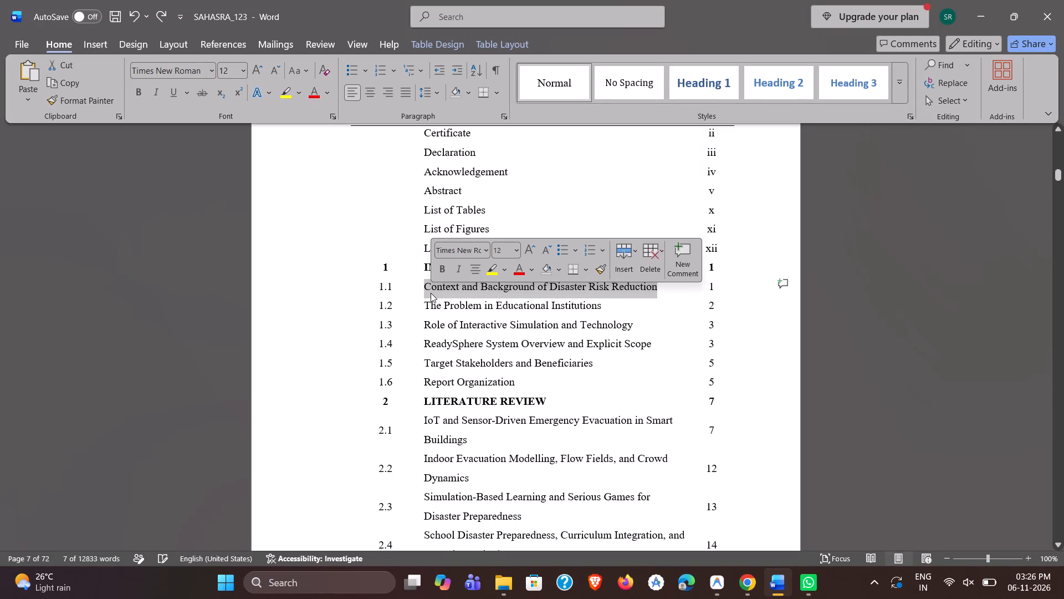
key("BackSpace")
key("ctrl+v")
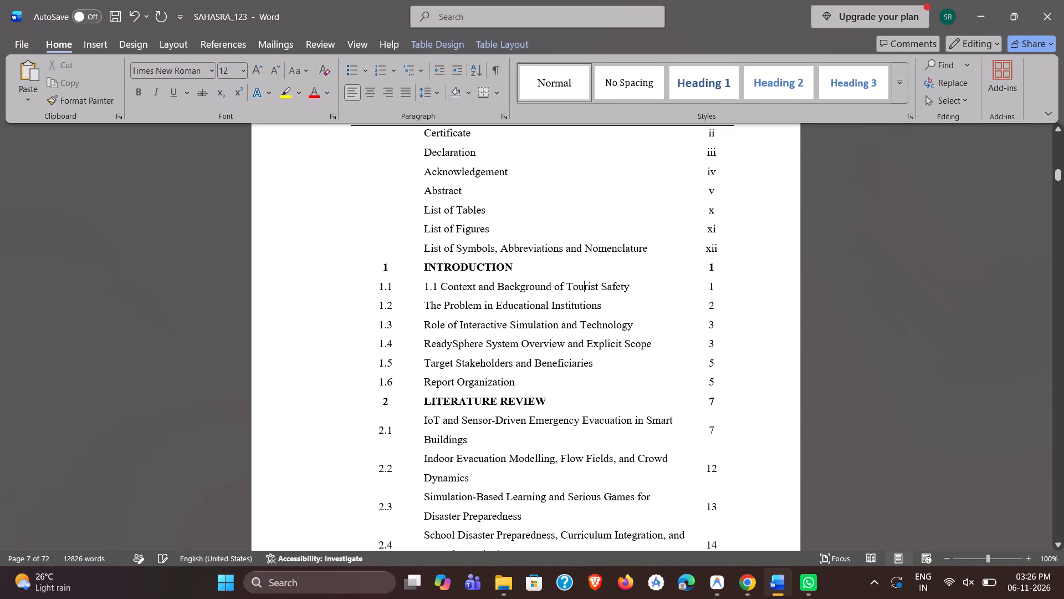
left_click(438, 286)
key("BackSpace")
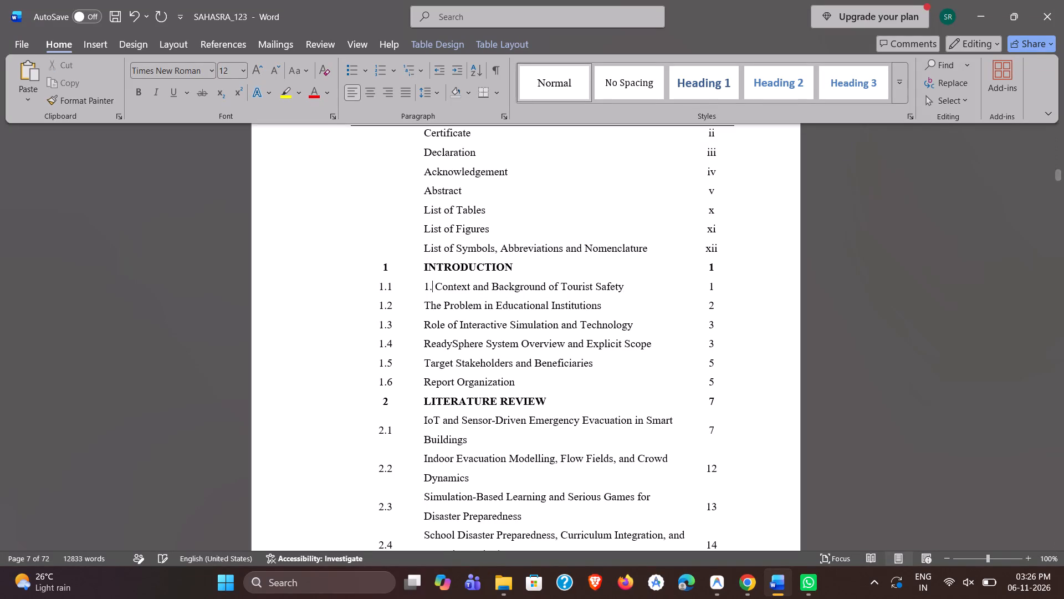
key("BackSpace")
key("BackSpace")
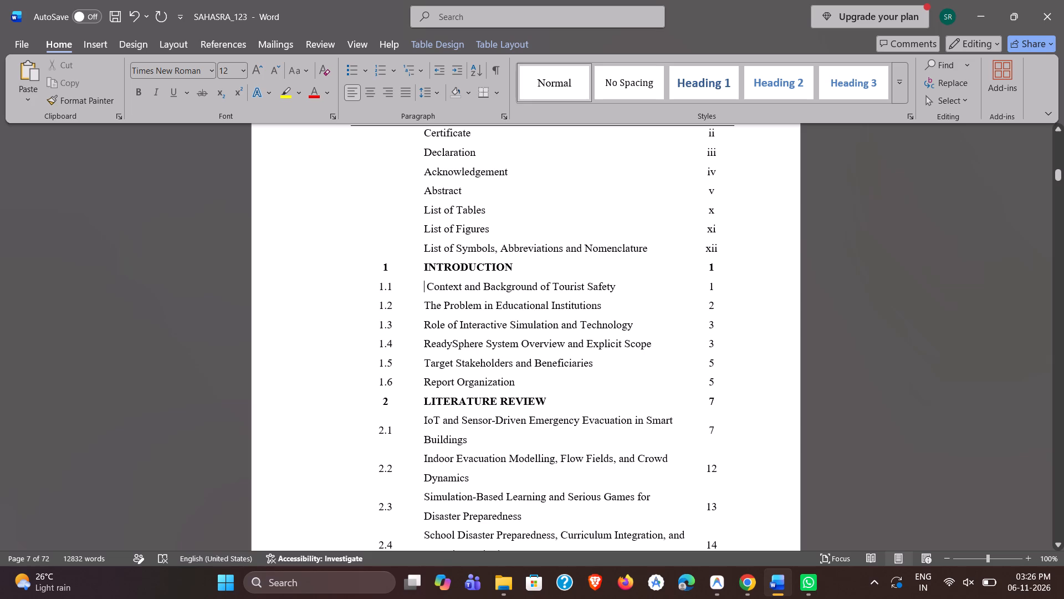
Change the title of contents entry 1.2 to "The Issue in the Tourist Security".
left_click(608, 308)
key("BackSpace")
key("BackSpace")
key("BackSpace")
key("BackSpace")
key("BackSpace")
key("BackSpace")
key("BackSpace")
key("BackSpace")
key("BackSpace")
key("BackSpace")
key("BackSpace")
key("BackSpace")
key("BackSpace")
key("BackSpace")
key("BackSpace")
key("BackSpace")
key("BackSpace")
key("BackSpace")
key("BackSpace")
key("BackSpace")
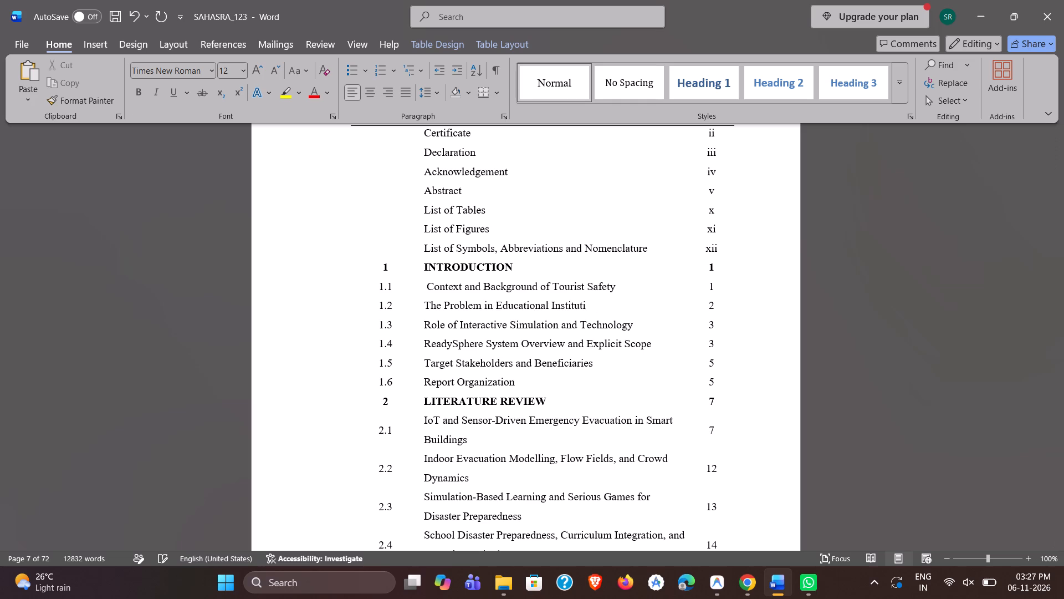
key("BackSpace")
key("BackSpace")
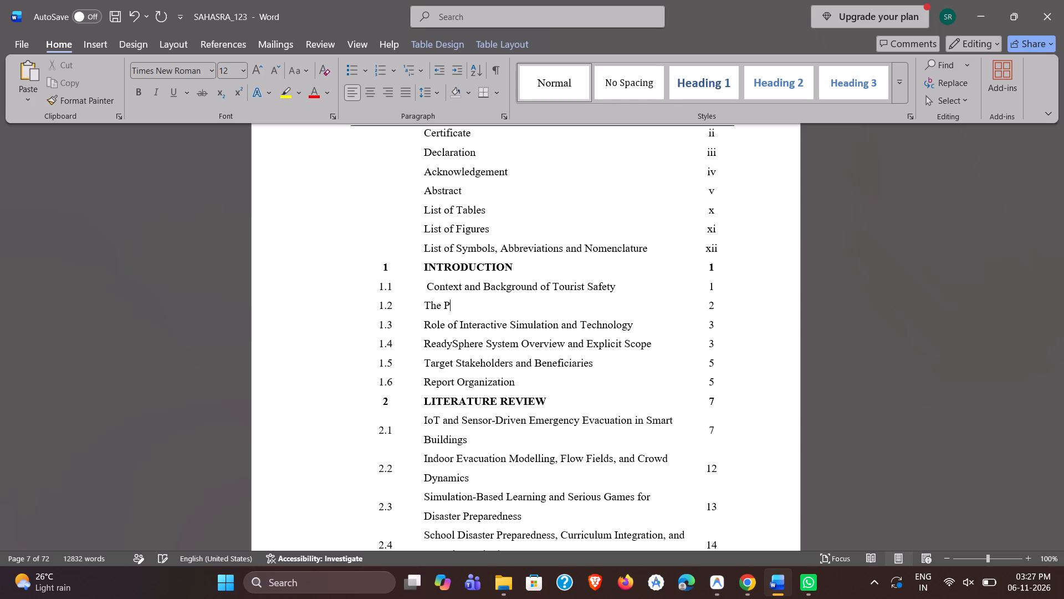
key("BackSpace")
key("i")
type("ssue in the")
key("space")
type("ourist")
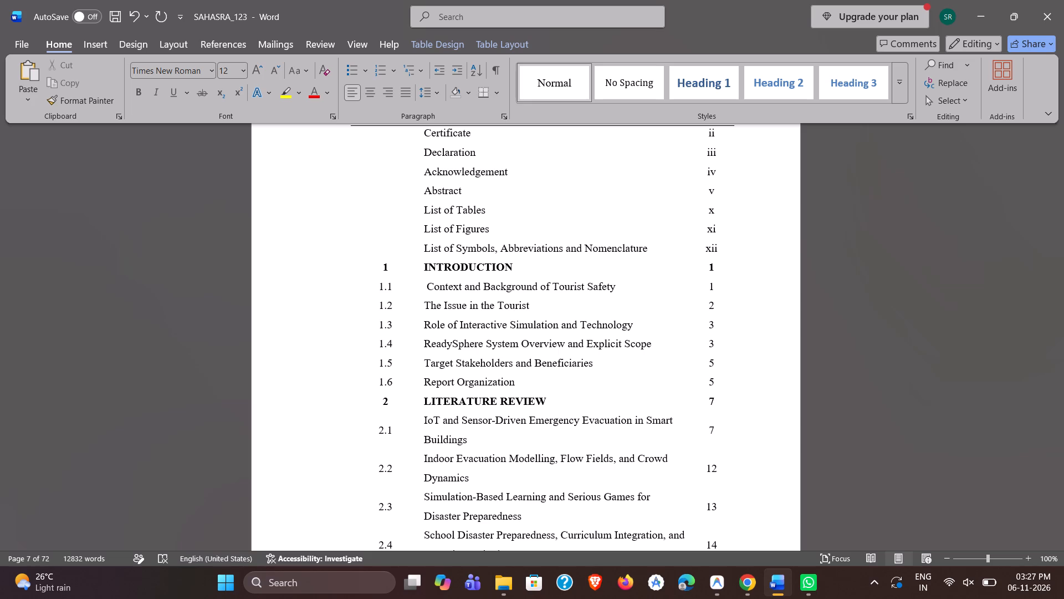
key("space")
type("rity")
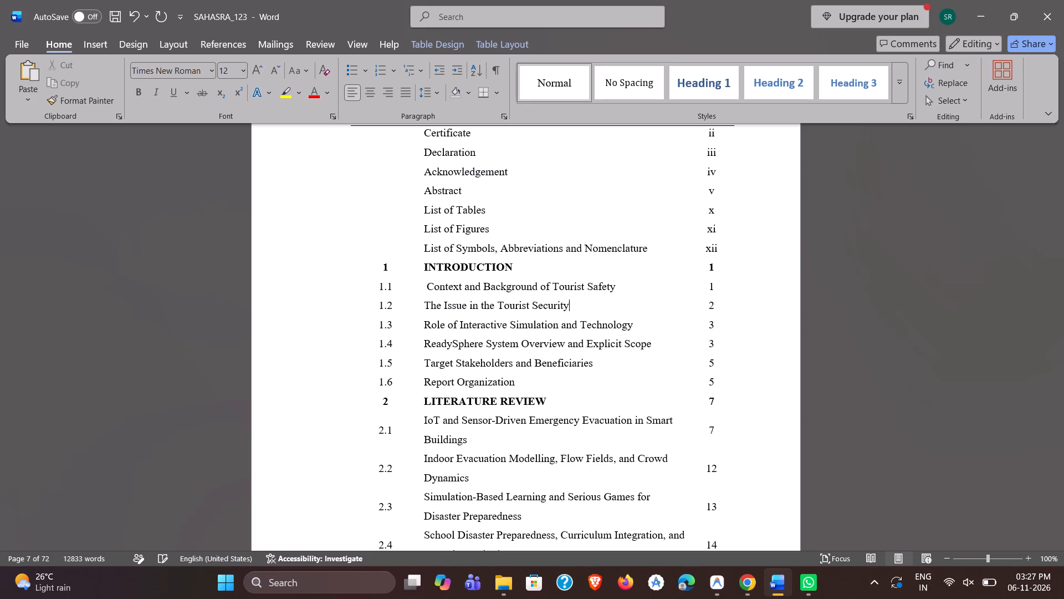
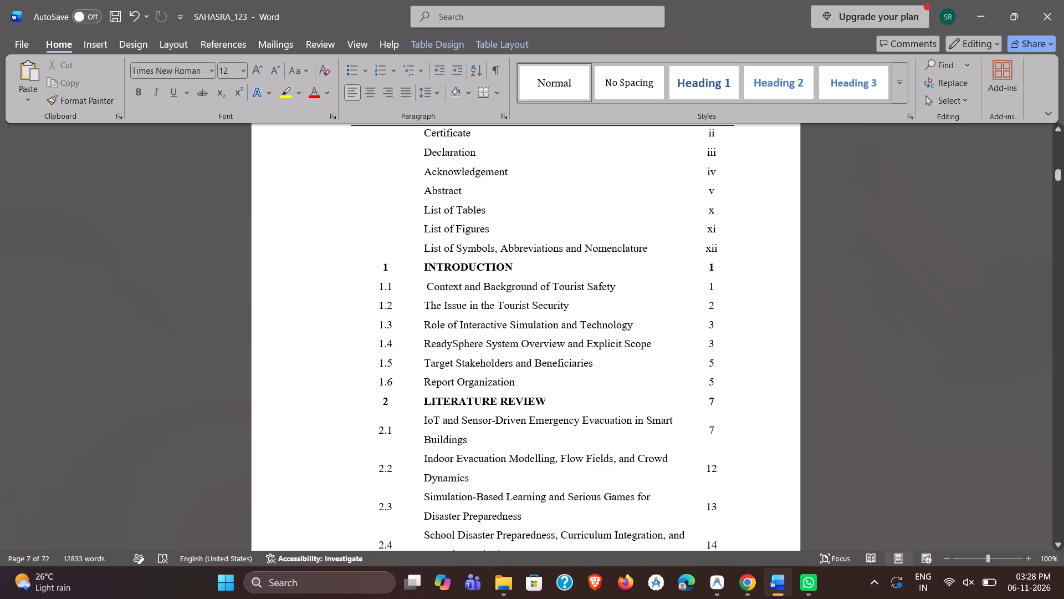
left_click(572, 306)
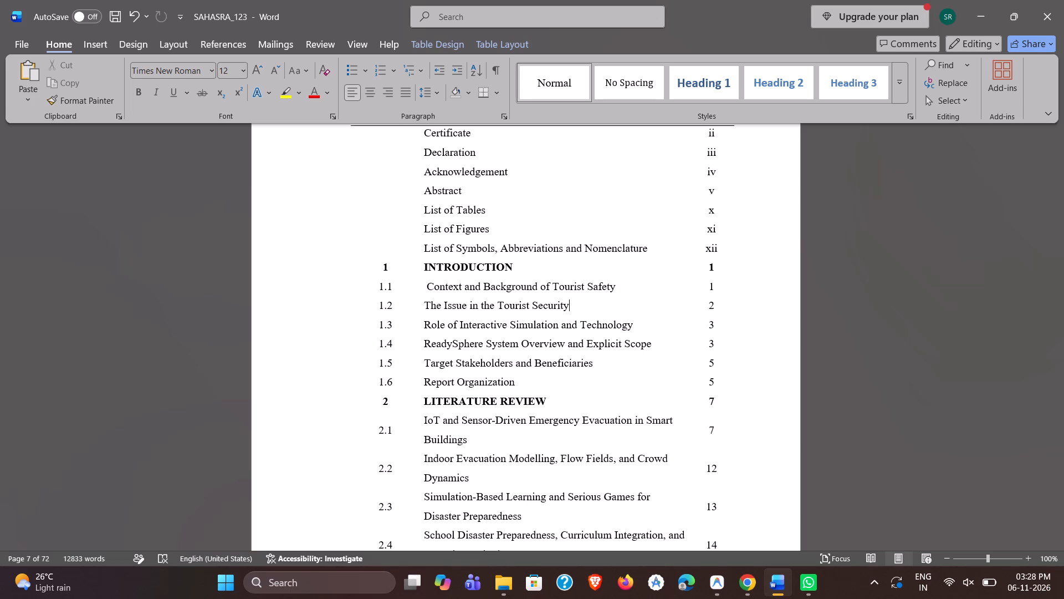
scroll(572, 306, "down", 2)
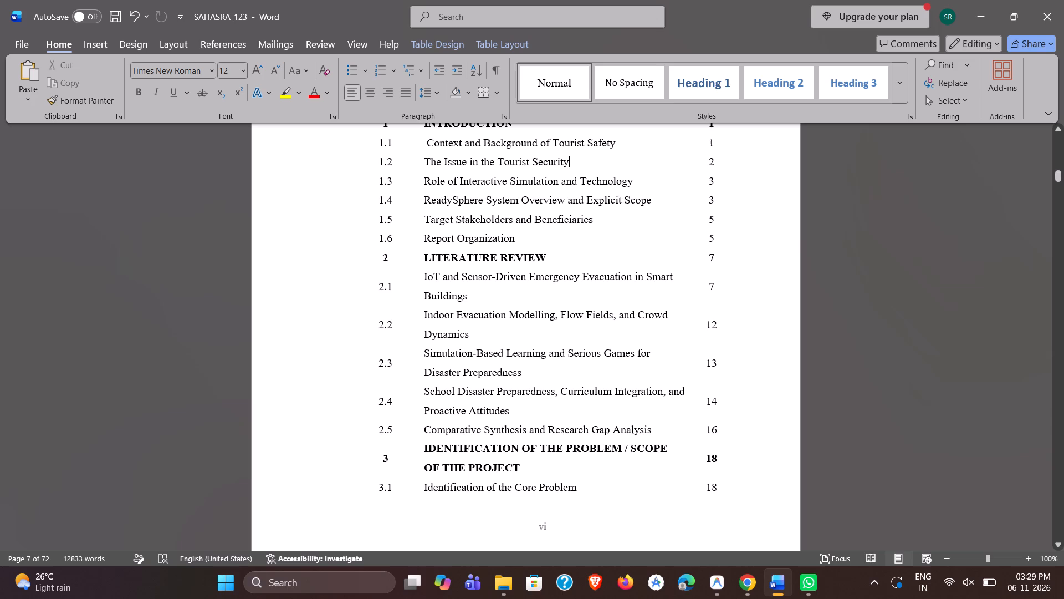
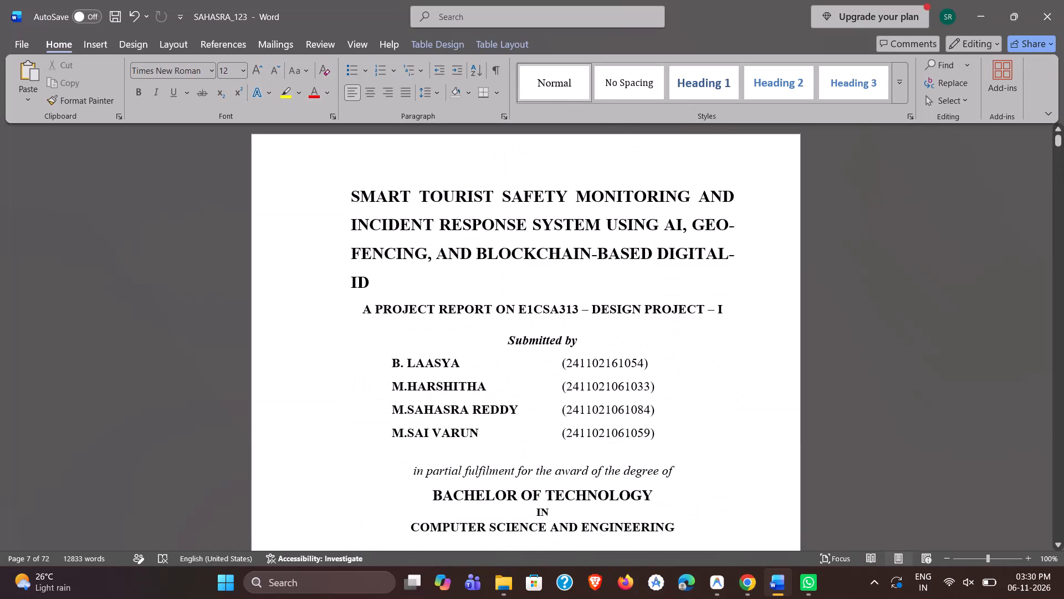
Review the report's title page and certificate page, checking the project title, student details and signature blocks.
scroll(572, 306, "up", 16)
scroll(572, 306, "down", 6)
scroll(572, 306, "up", 1)
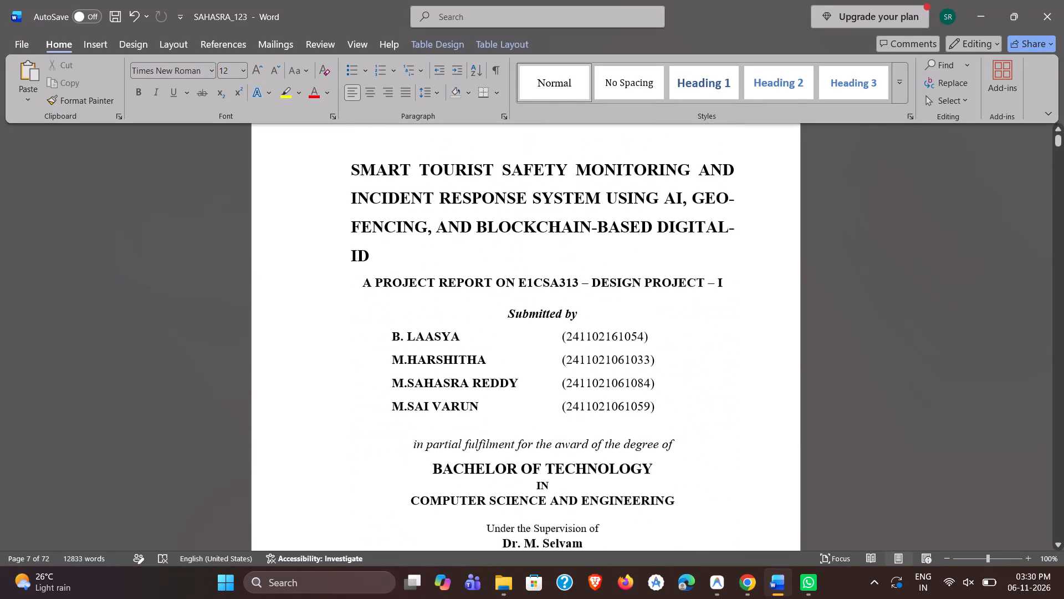
scroll(573, 308, "up", 1)
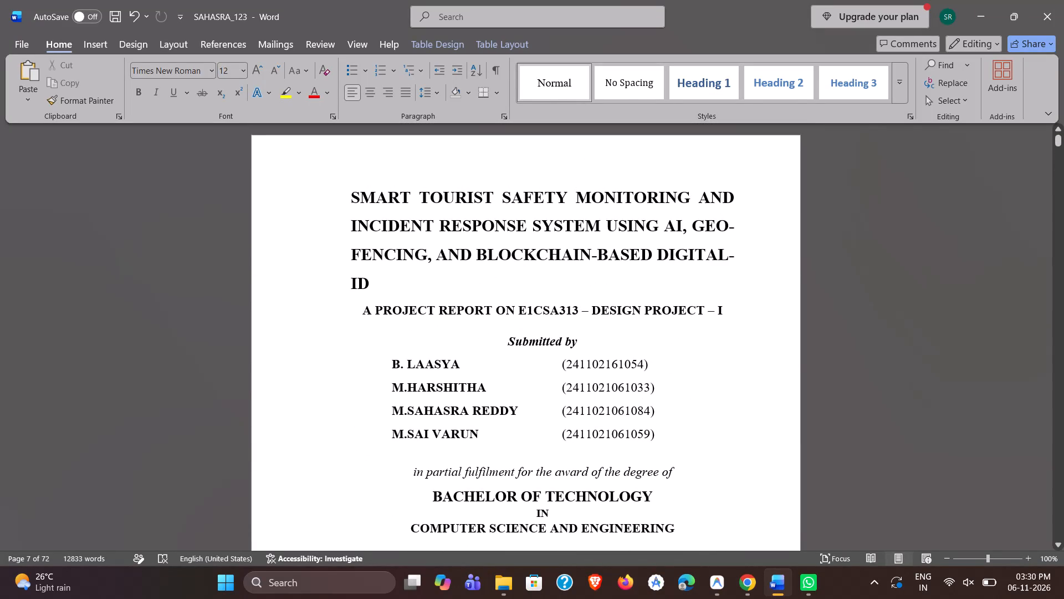
scroll(503, 215, "down", 8)
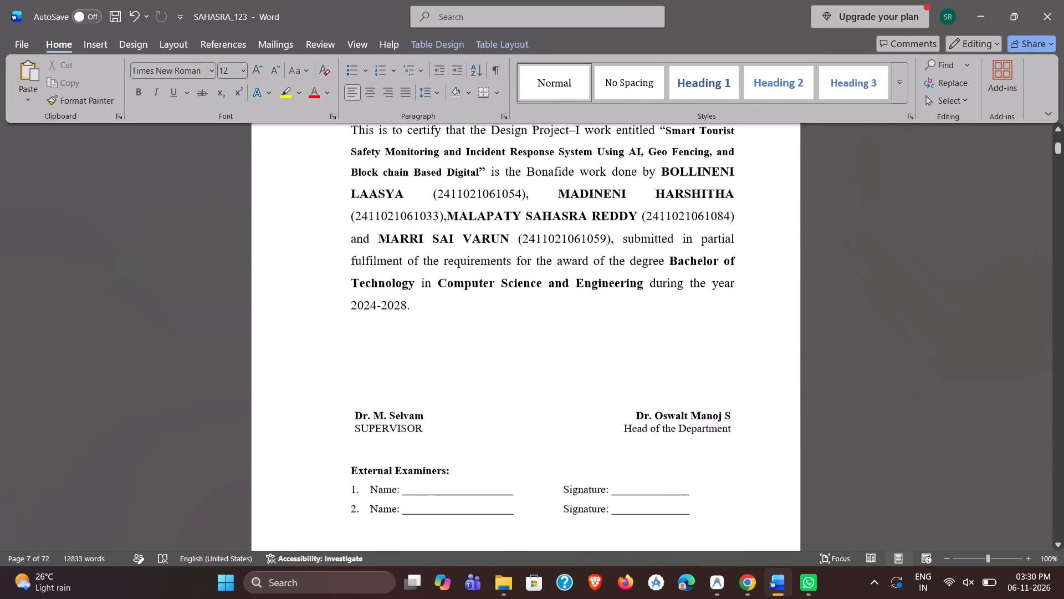
scroll(503, 215, "up", 7)
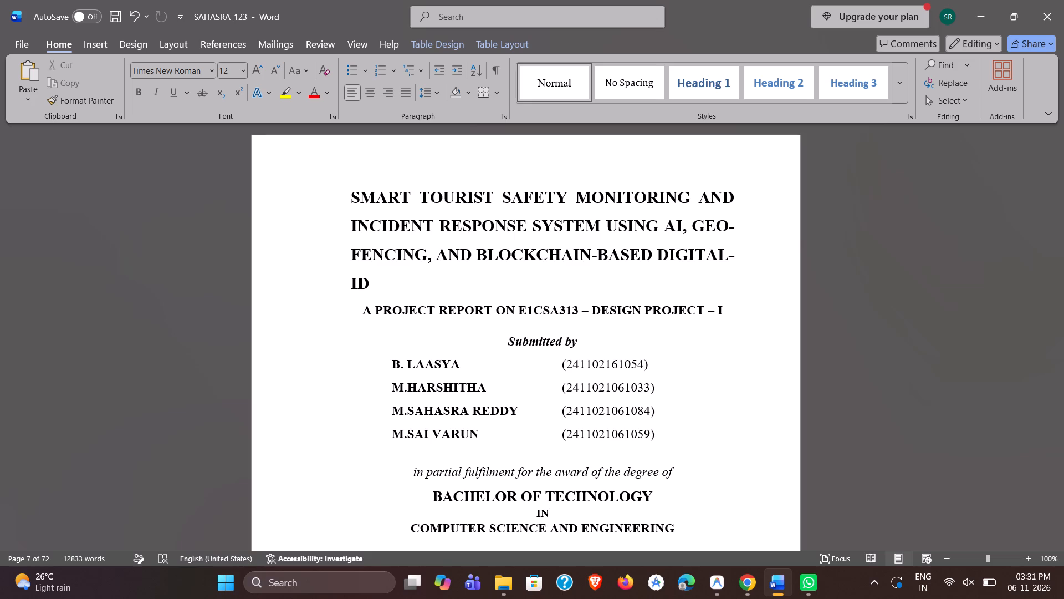
scroll(503, 215, "down", 4)
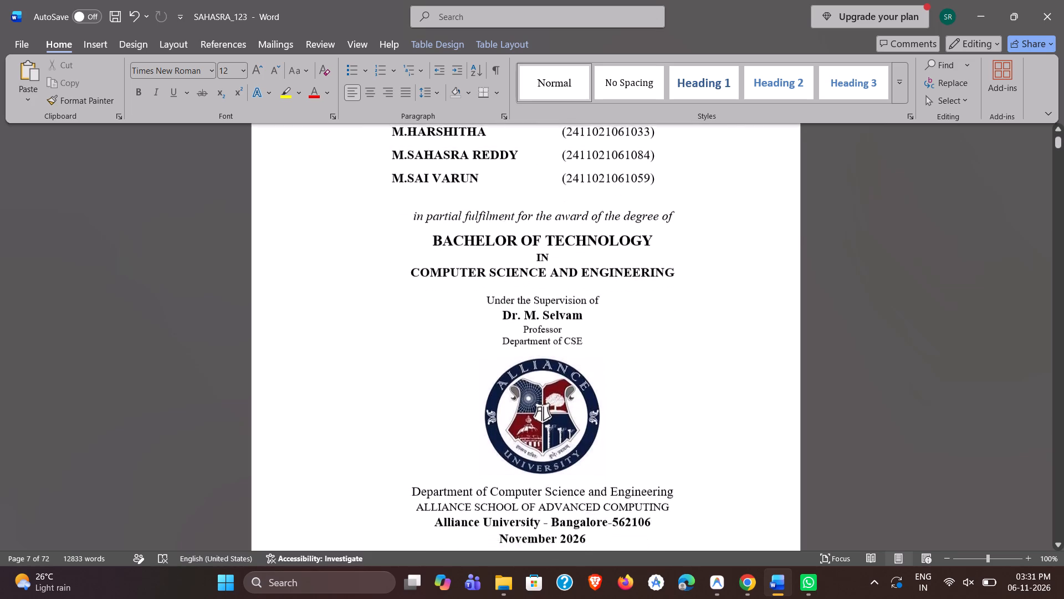
scroll(503, 215, "down", 3)
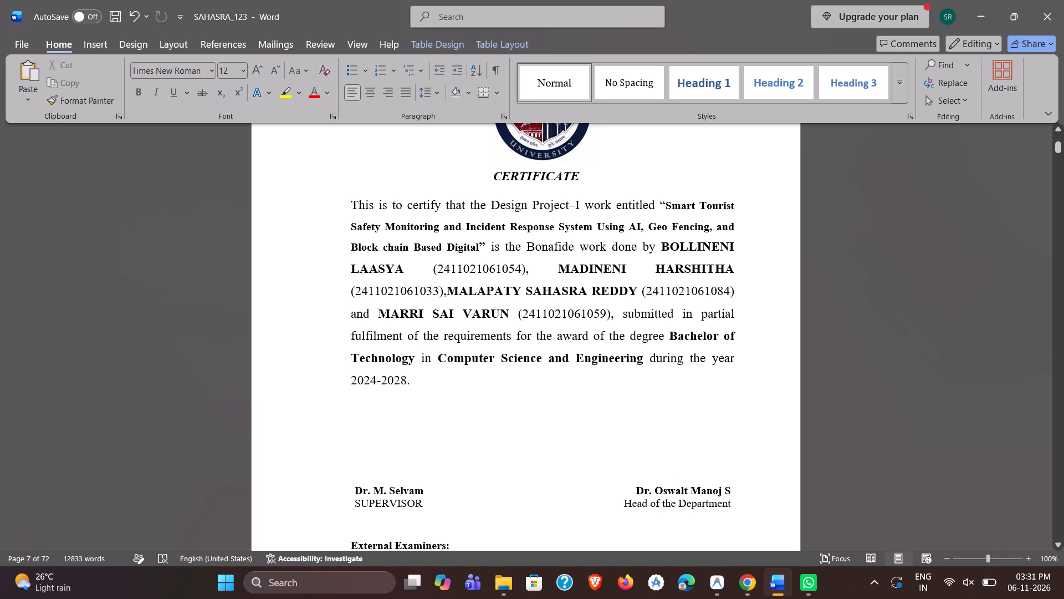
scroll(503, 215, "down", 2)
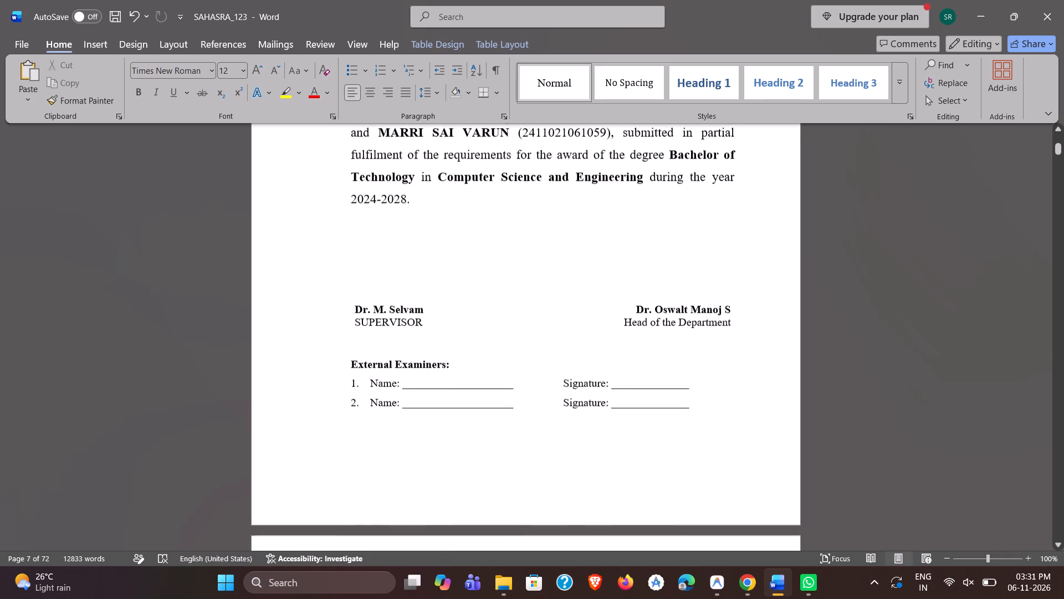
Review the declaration and acknowledgement pages, checking their wording, headings and student name entries.
scroll(503, 215, "down", 5)
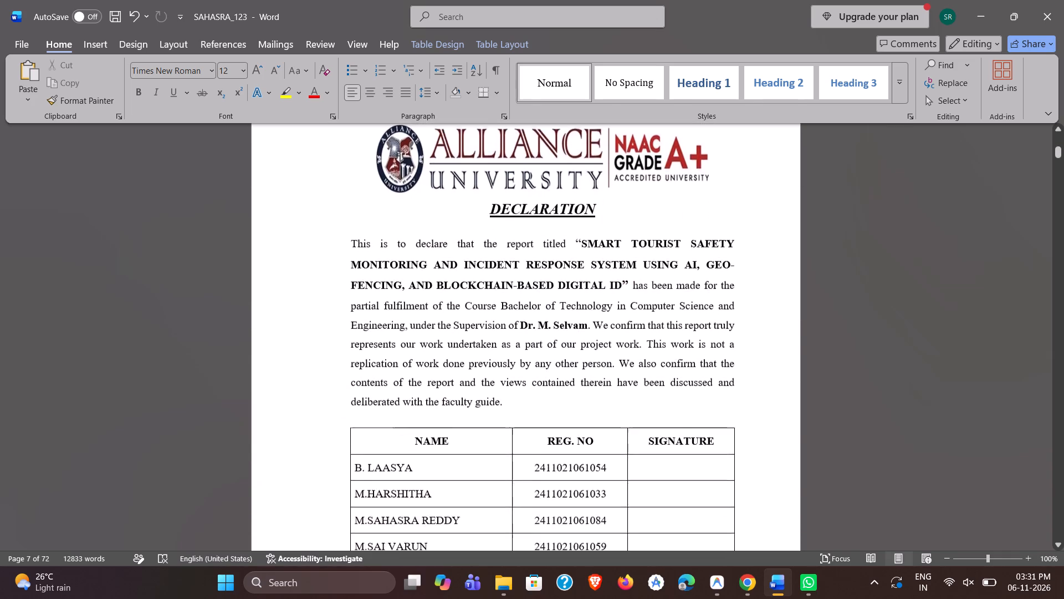
scroll(503, 215, "down", 1)
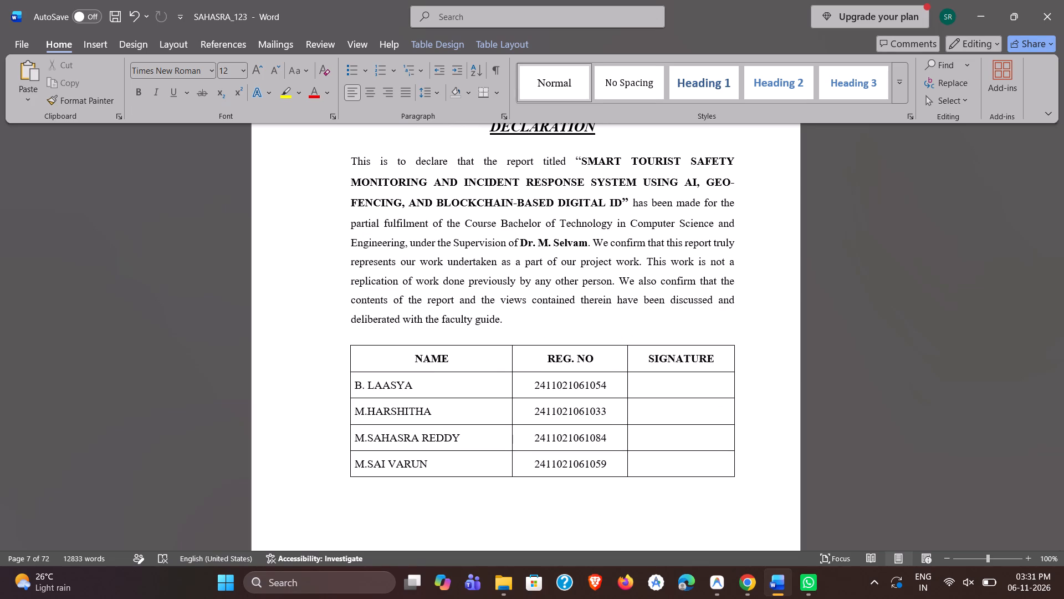
scroll(503, 215, "down", 4)
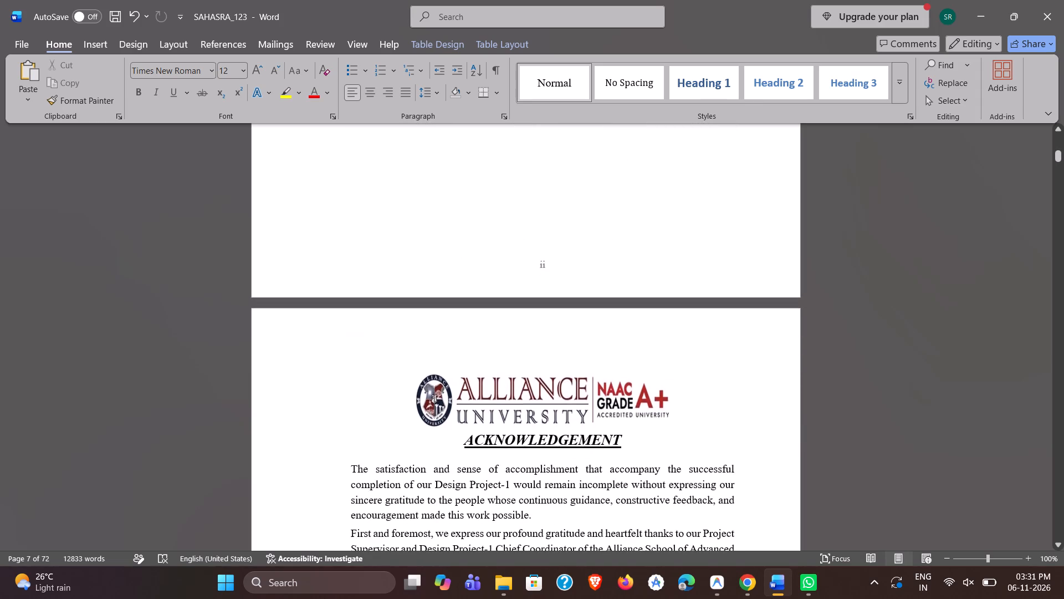
scroll(503, 215, "down", 1)
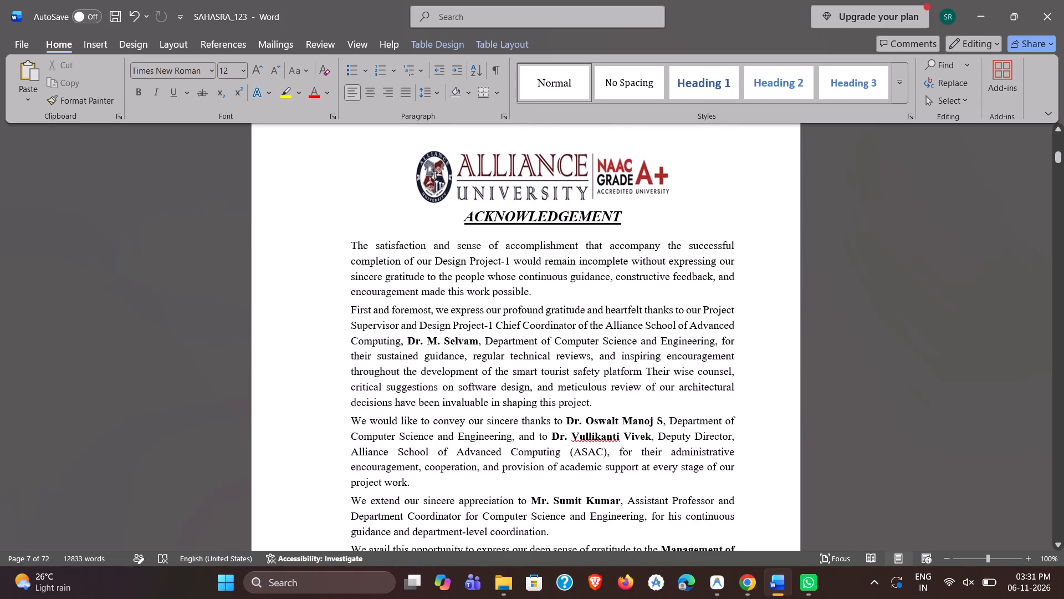
scroll(503, 215, "down", 4)
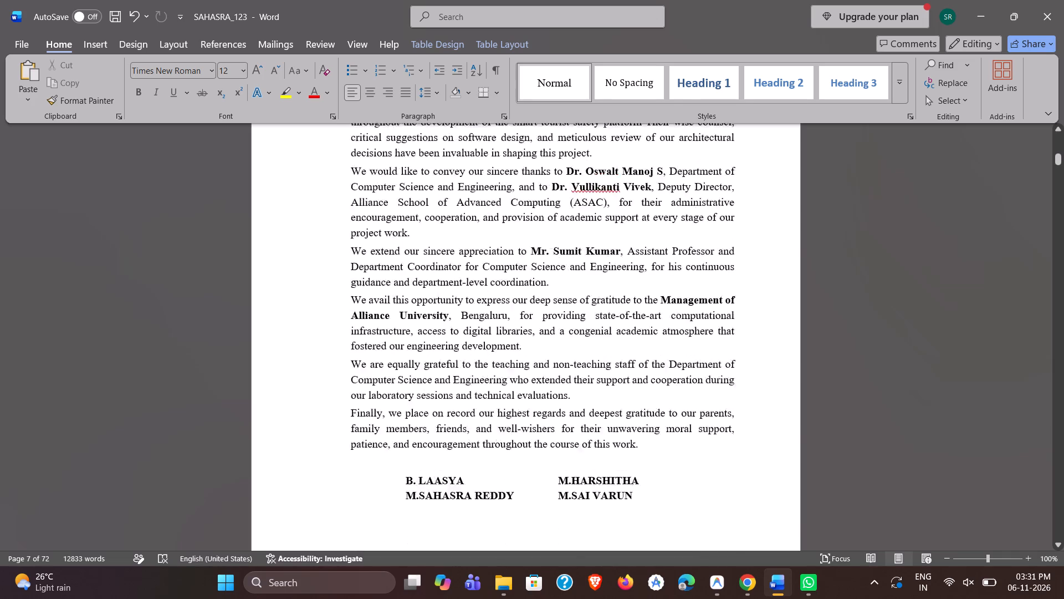
Examine the table of contents entries from the front matter through chapters 1, 2 and 3.
scroll(503, 215, "down", 4)
scroll(503, 215, "up", 1)
scroll(503, 215, "down", 2)
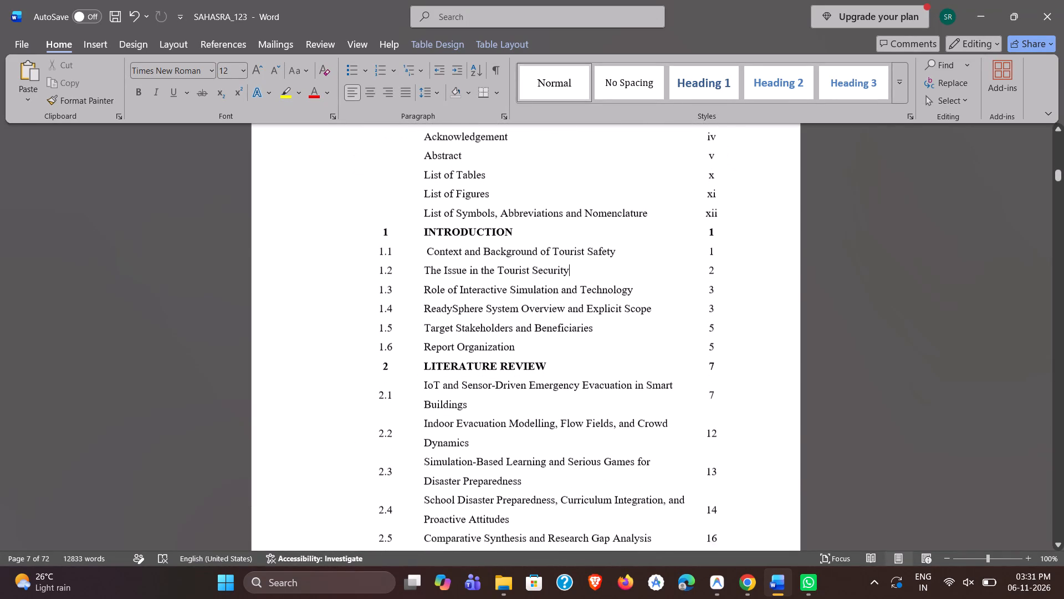
scroll(503, 215, "down", 3)
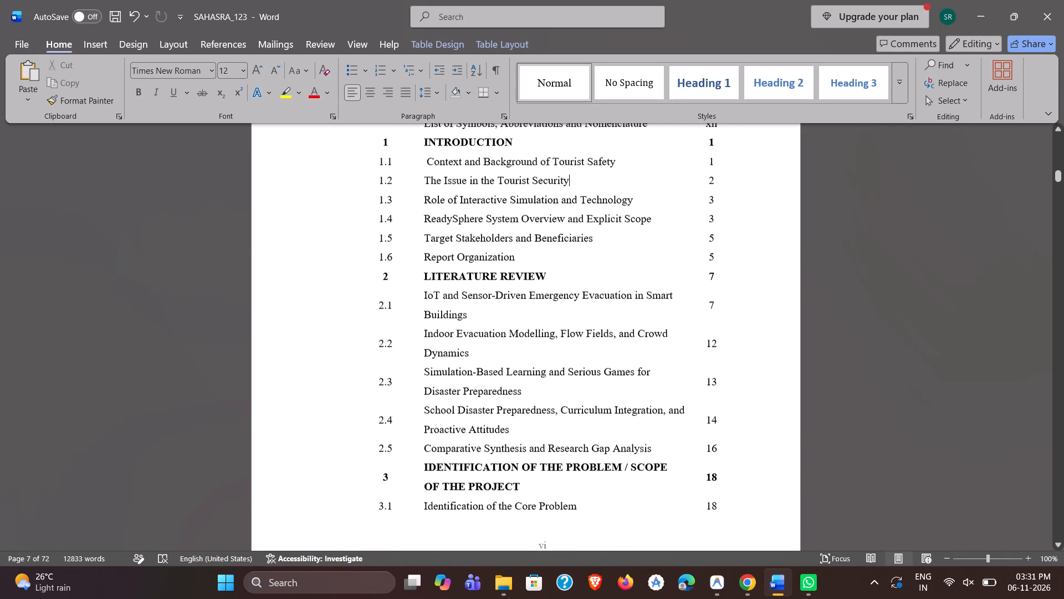